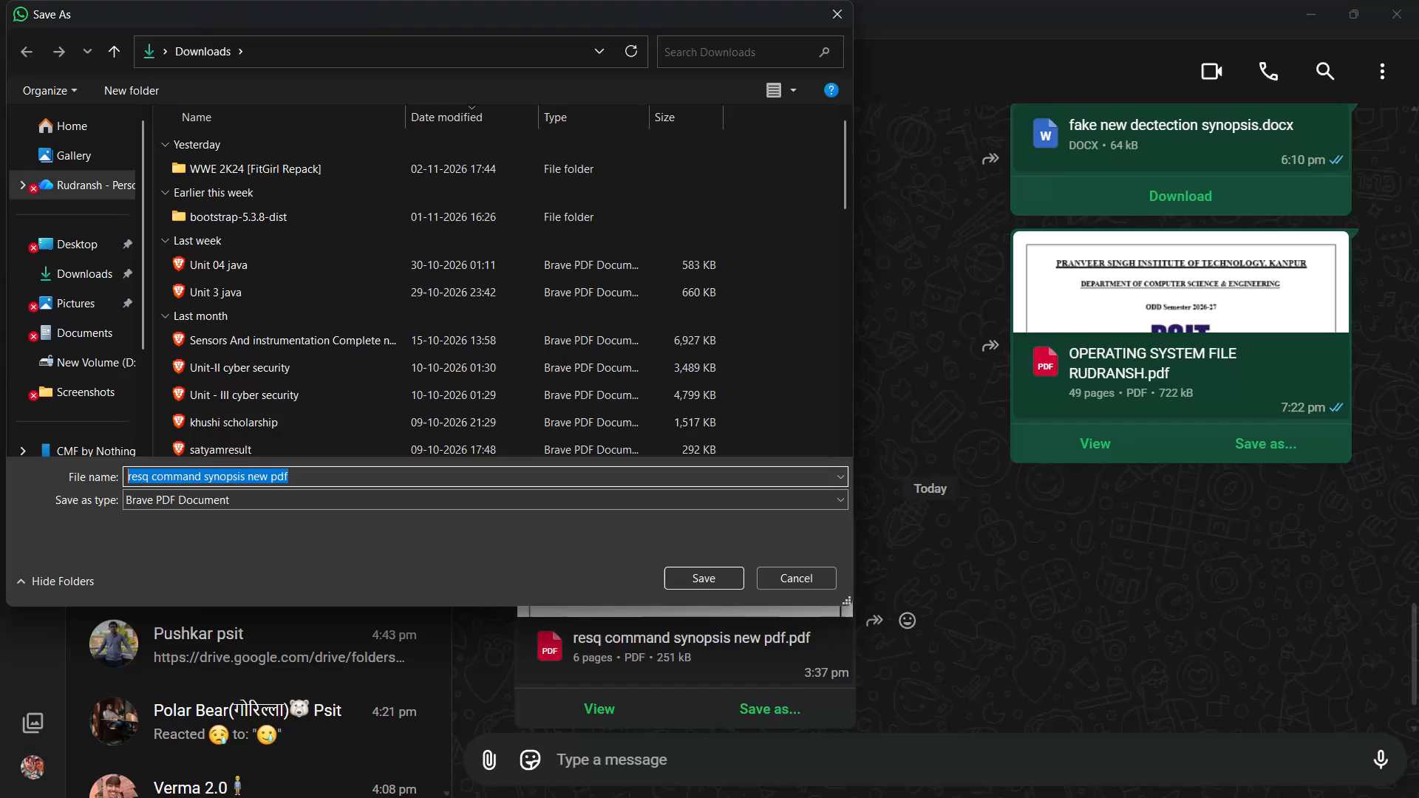
Replace the suggested file name of the synopsis PDF being saved to Downloads with AJIT.
key(BackSpace)
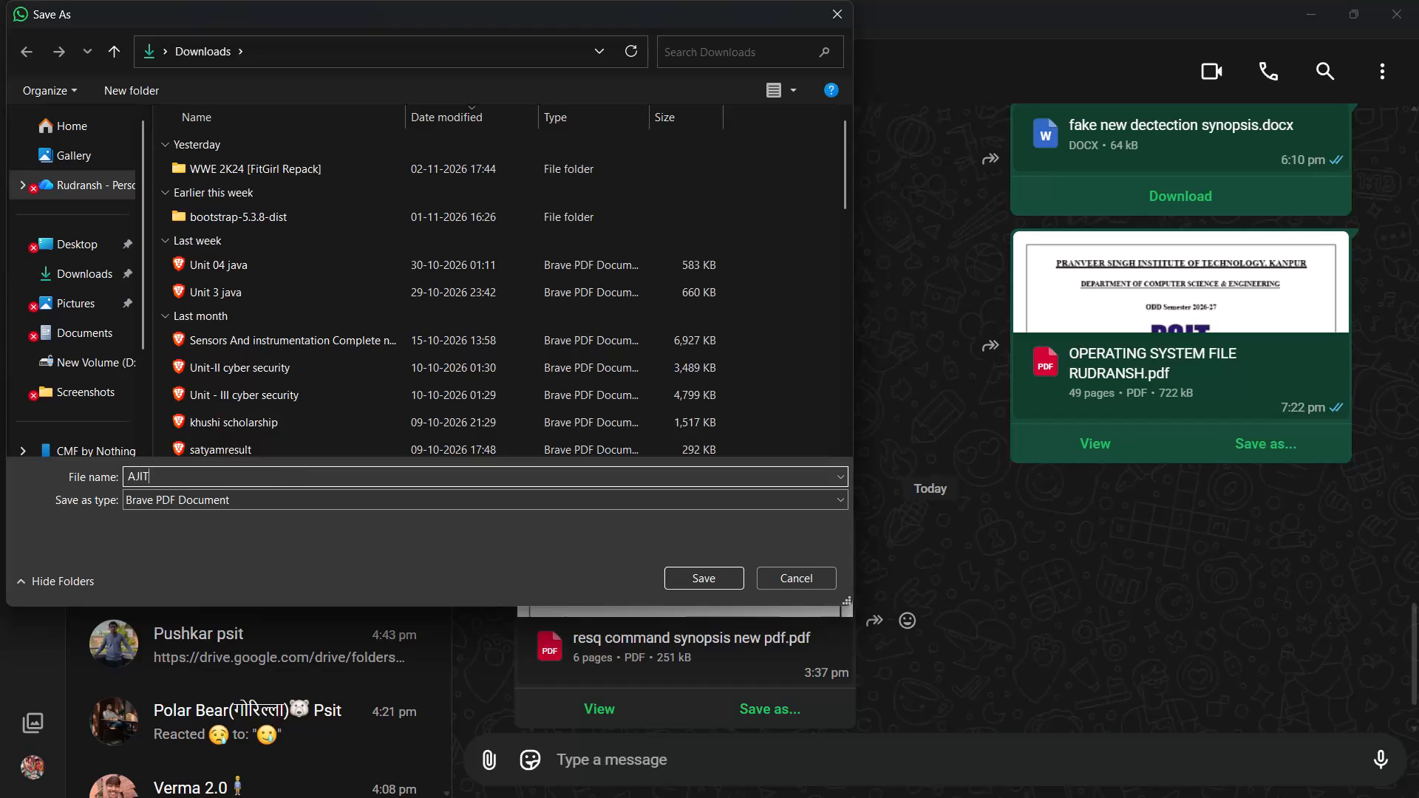
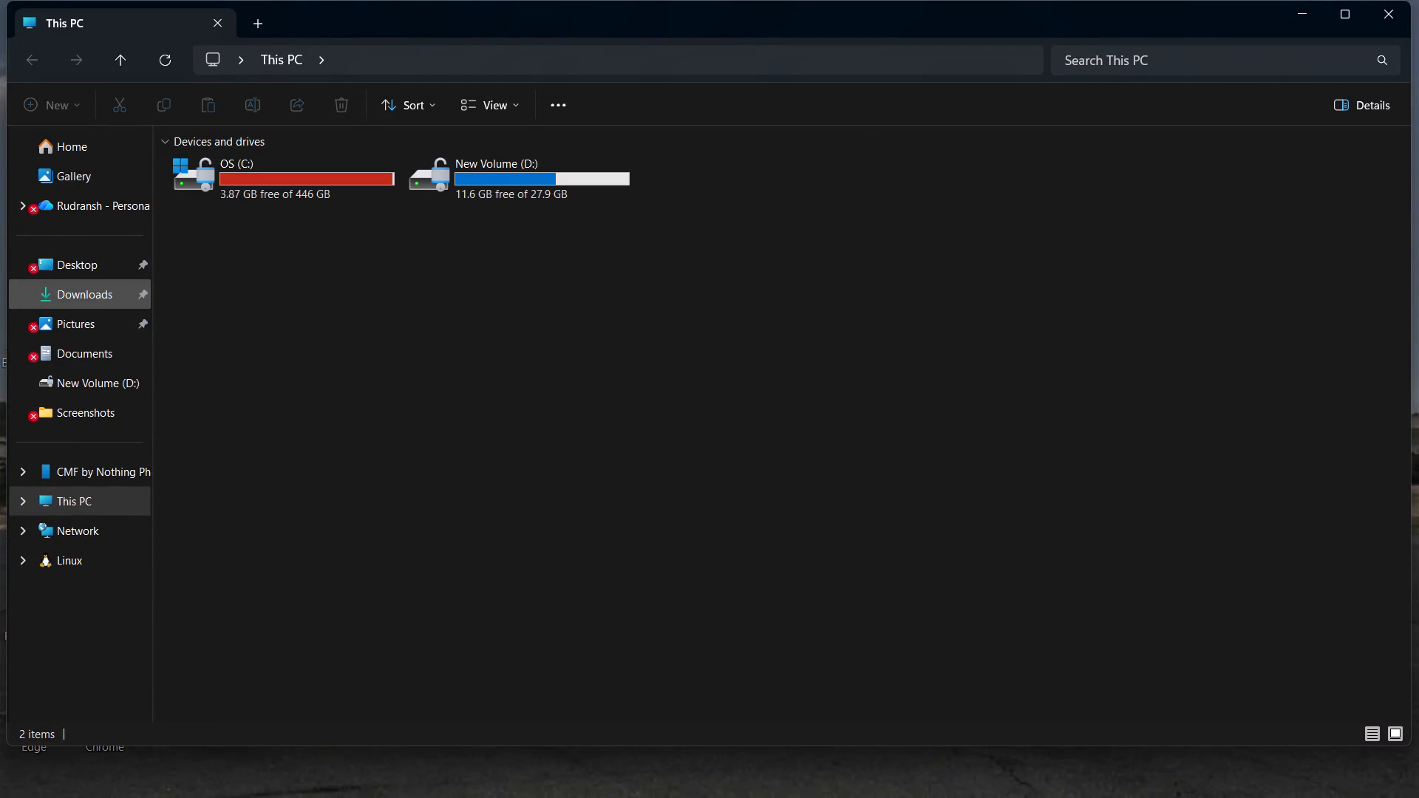
Permanently delete the WWE 2K24 [FitGirl Repack] folder from Downloads and check the drives' free space.
click(80, 284)
click(225, 327)
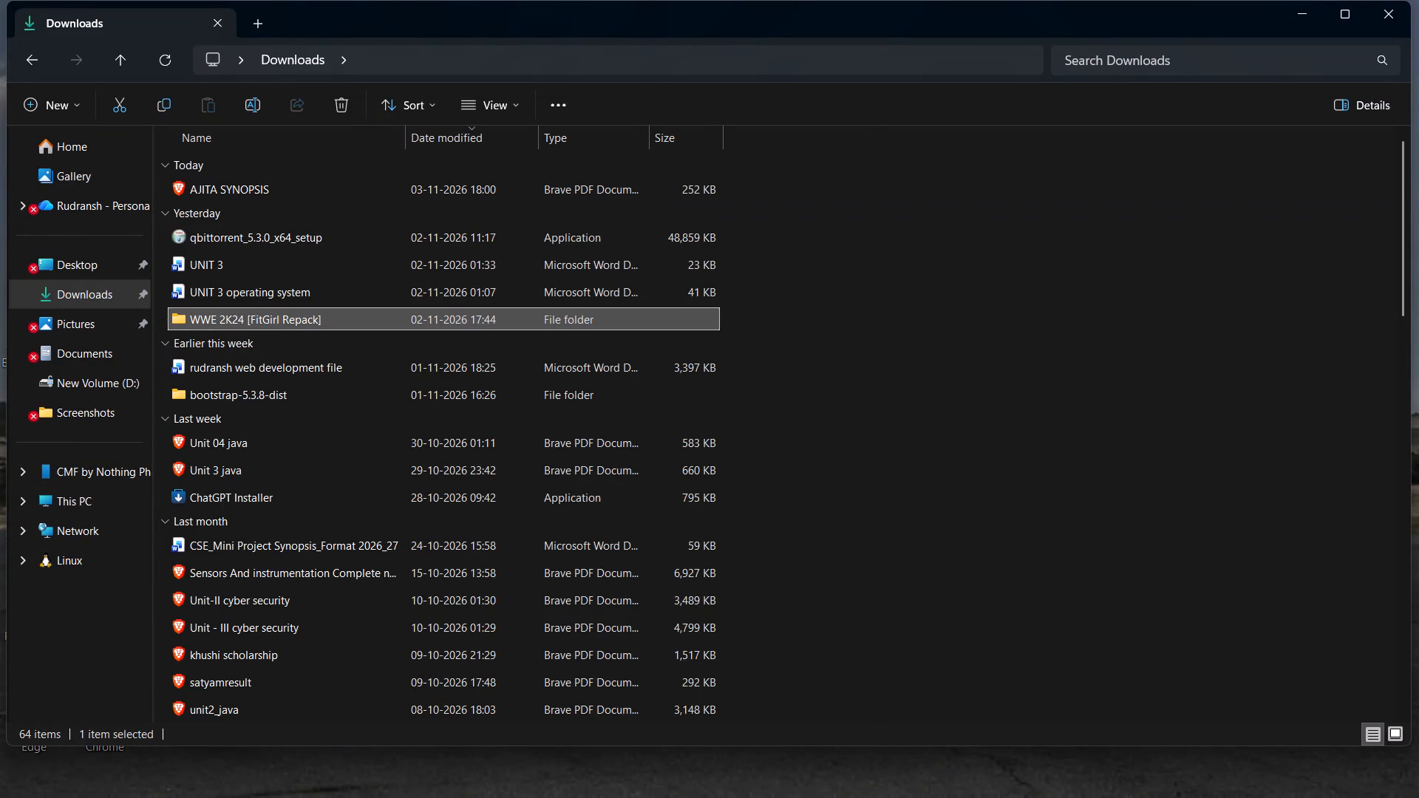
key(shift+Delete)
key(Return)
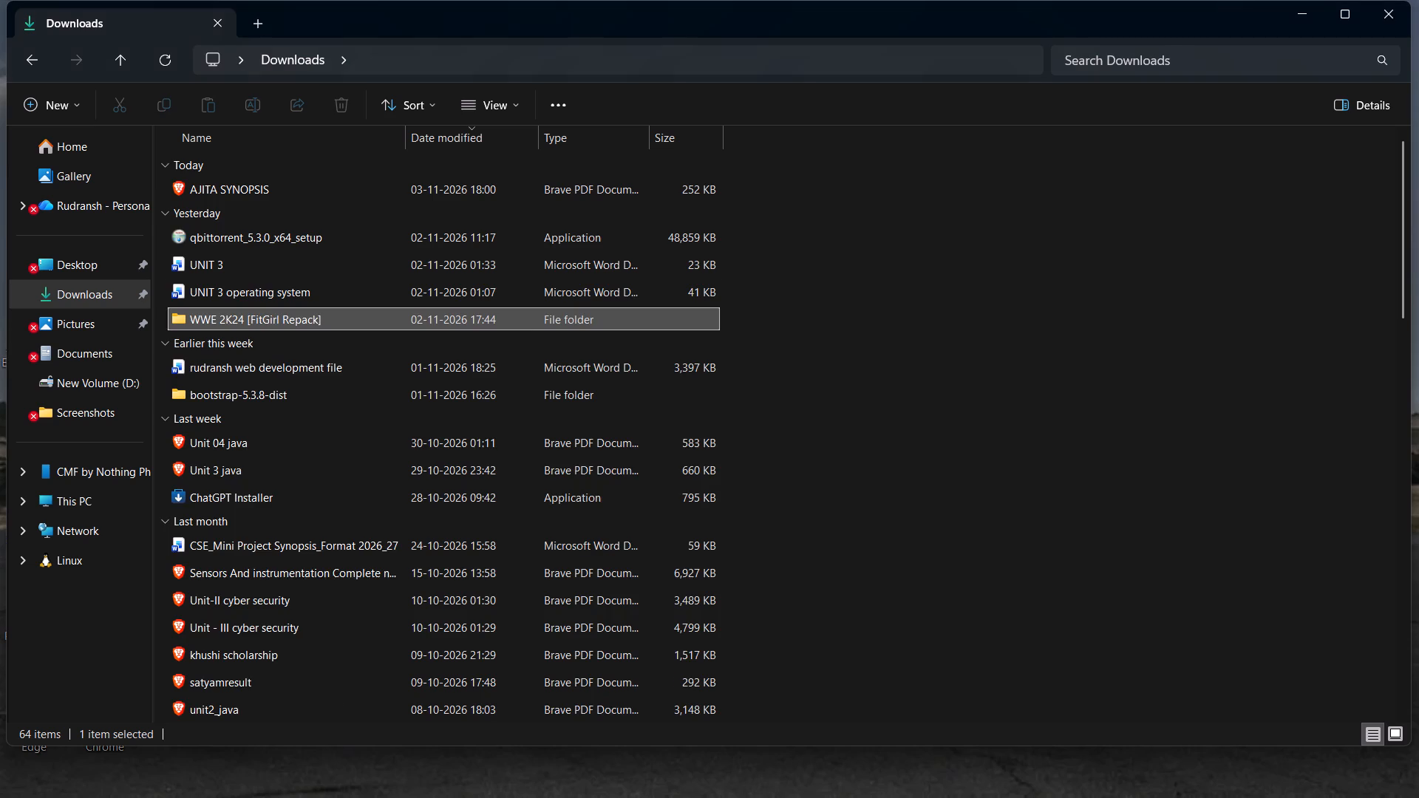
click(59, 497)
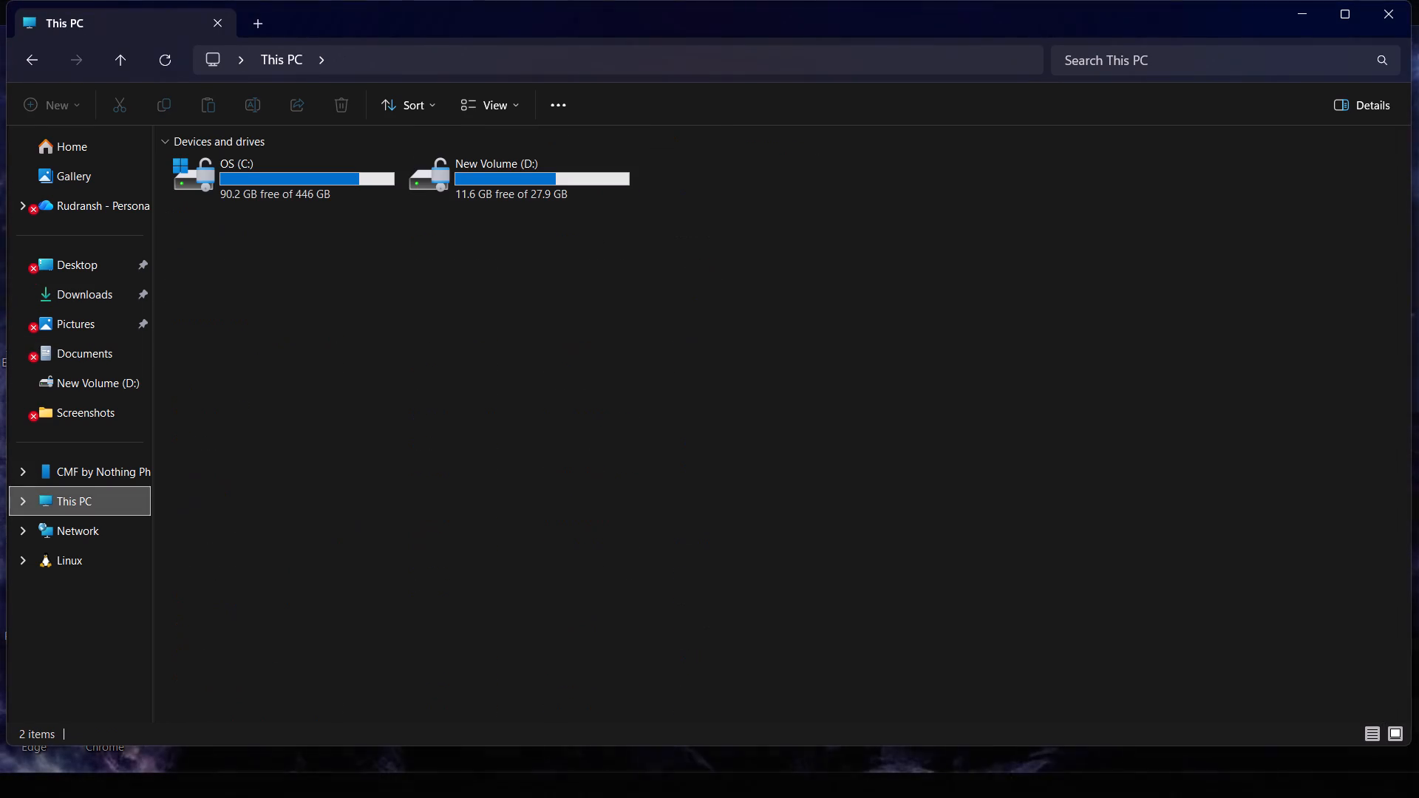
Open the AJITA SYNOPSIS PDF from Downloads in Word and enable editing.
click(78, 303)
click(254, 188)
right_click(254, 188)
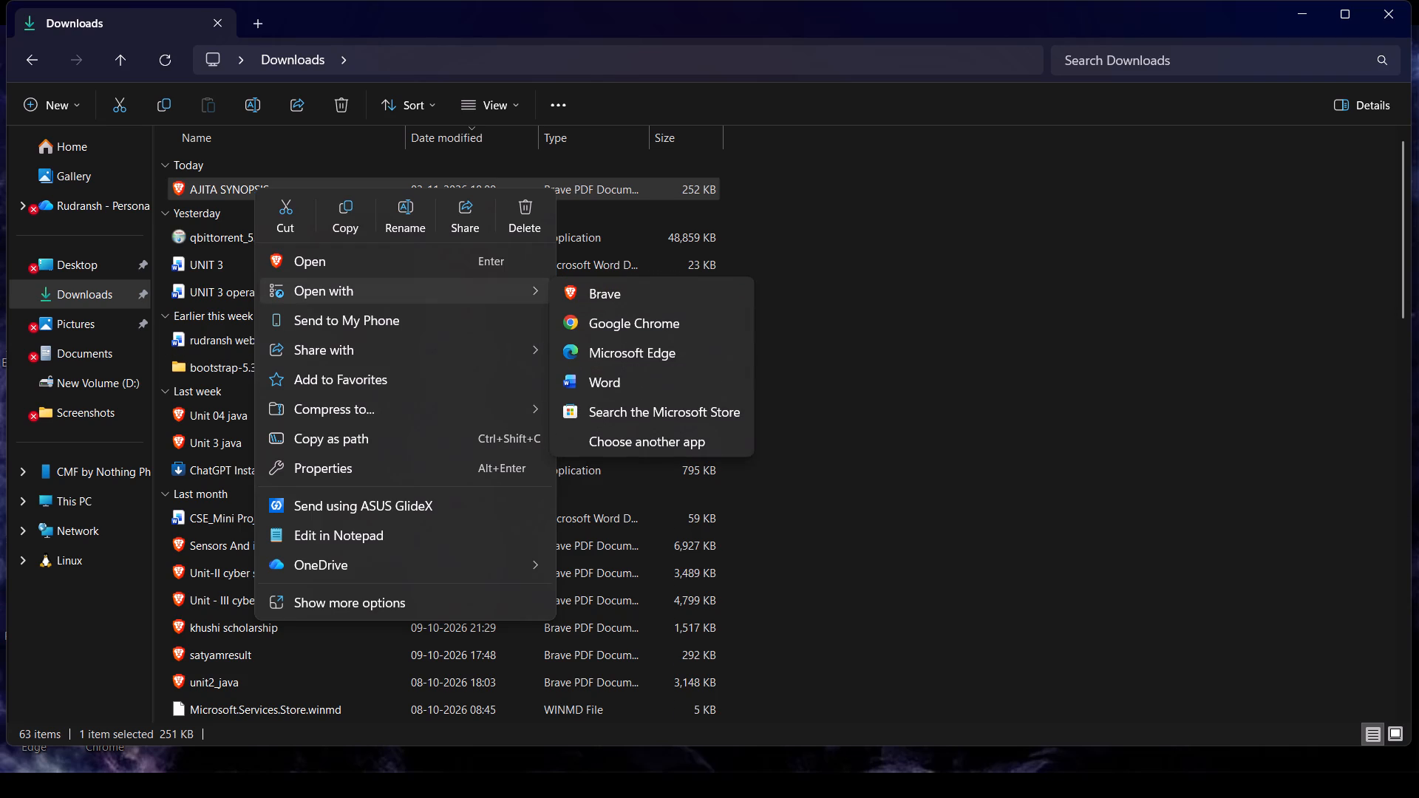
click(656, 377)
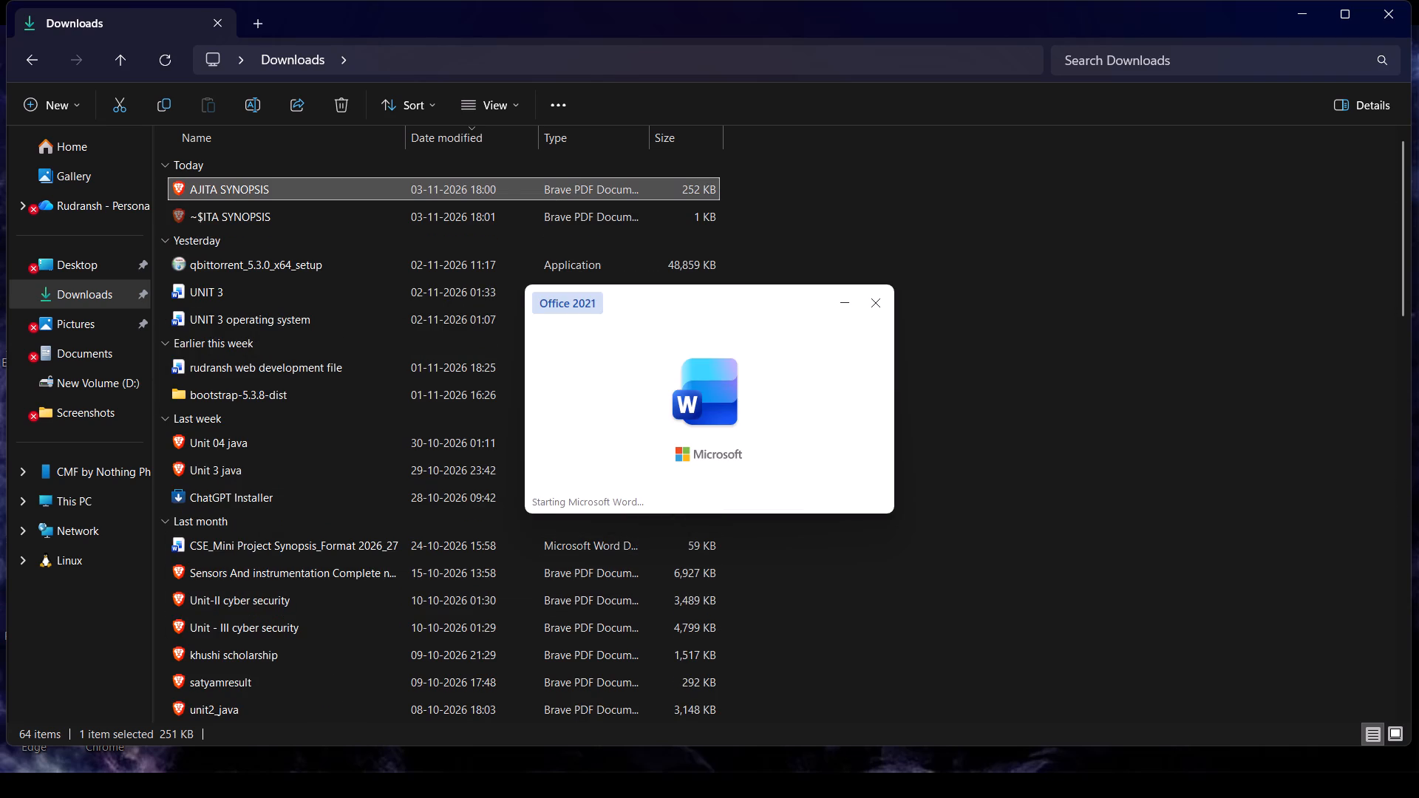
click(1350, 13)
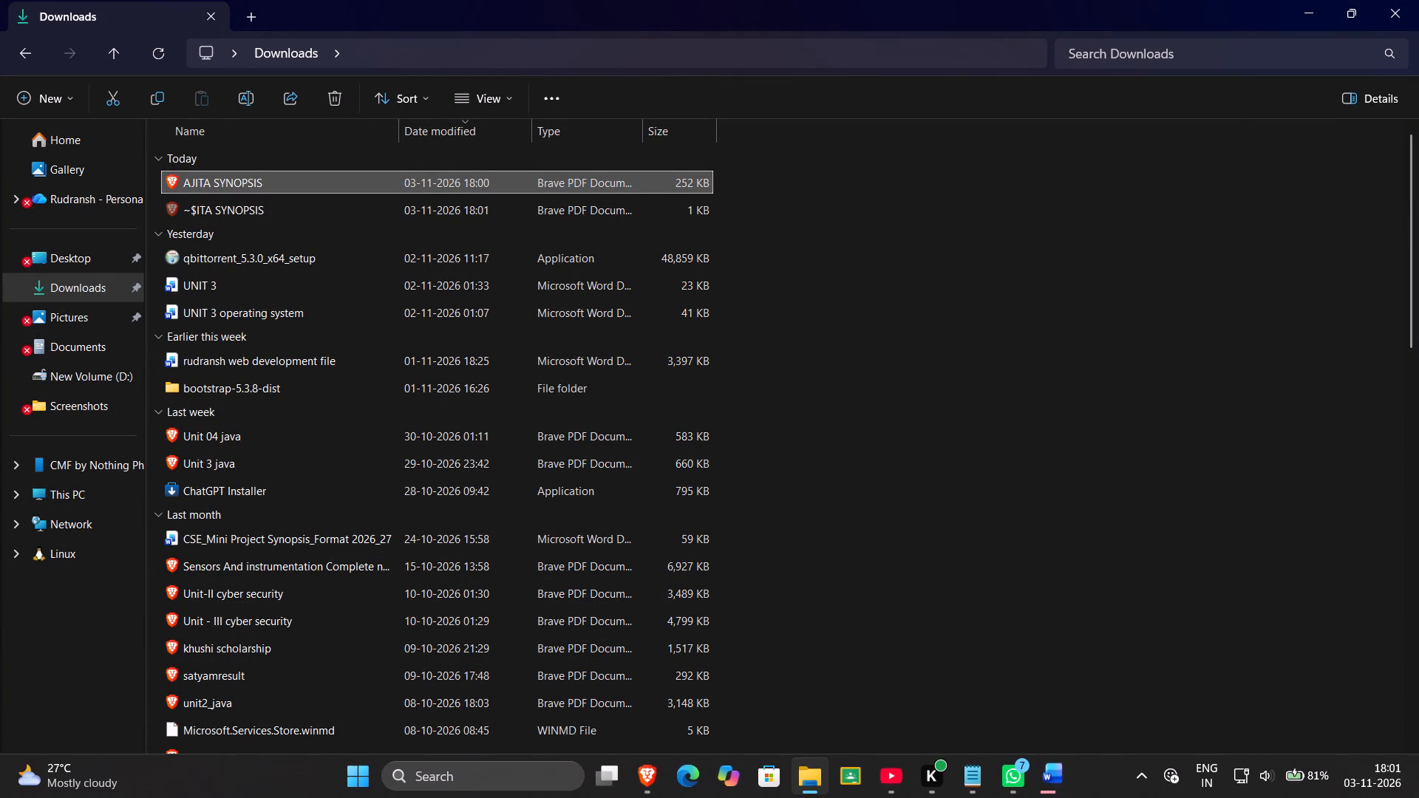
click(1041, 771)
scroll(775, 403, down, 1)
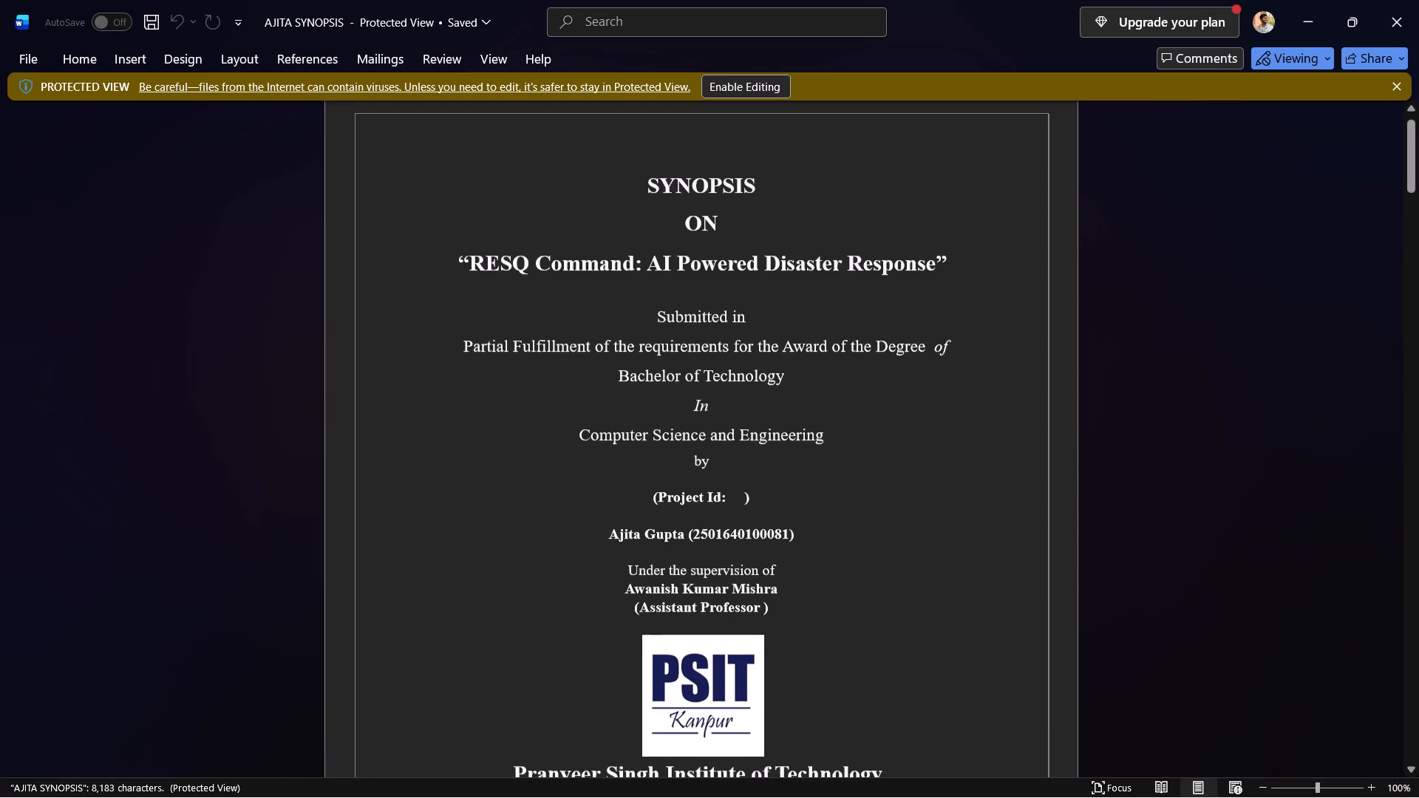
click(775, 403)
click(743, 86)
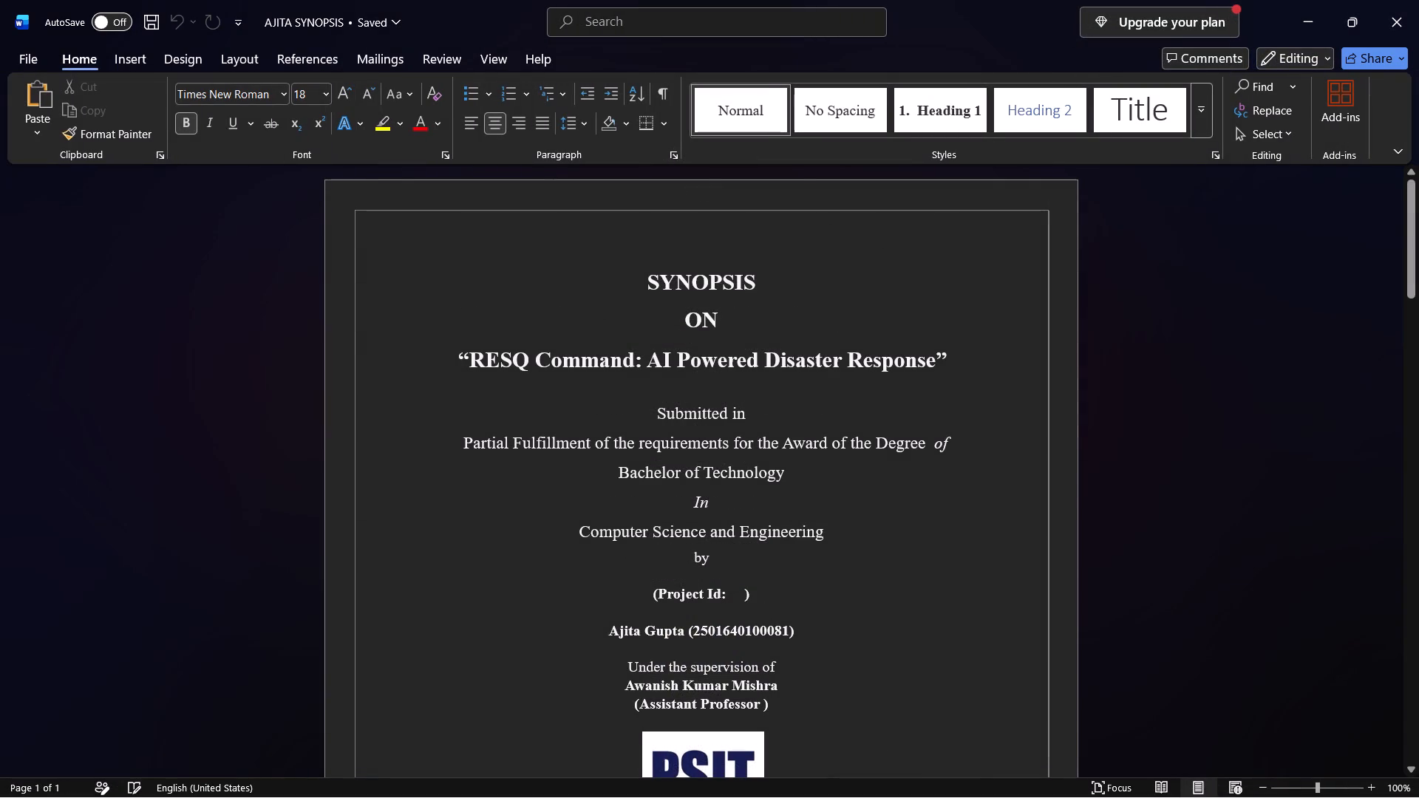
Delete the Project Id line and the extra blank lines below "by" on the cover page.
scroll(660, 482, down, 1)
drag(770, 522, 583, 519)
key(BackSpace)
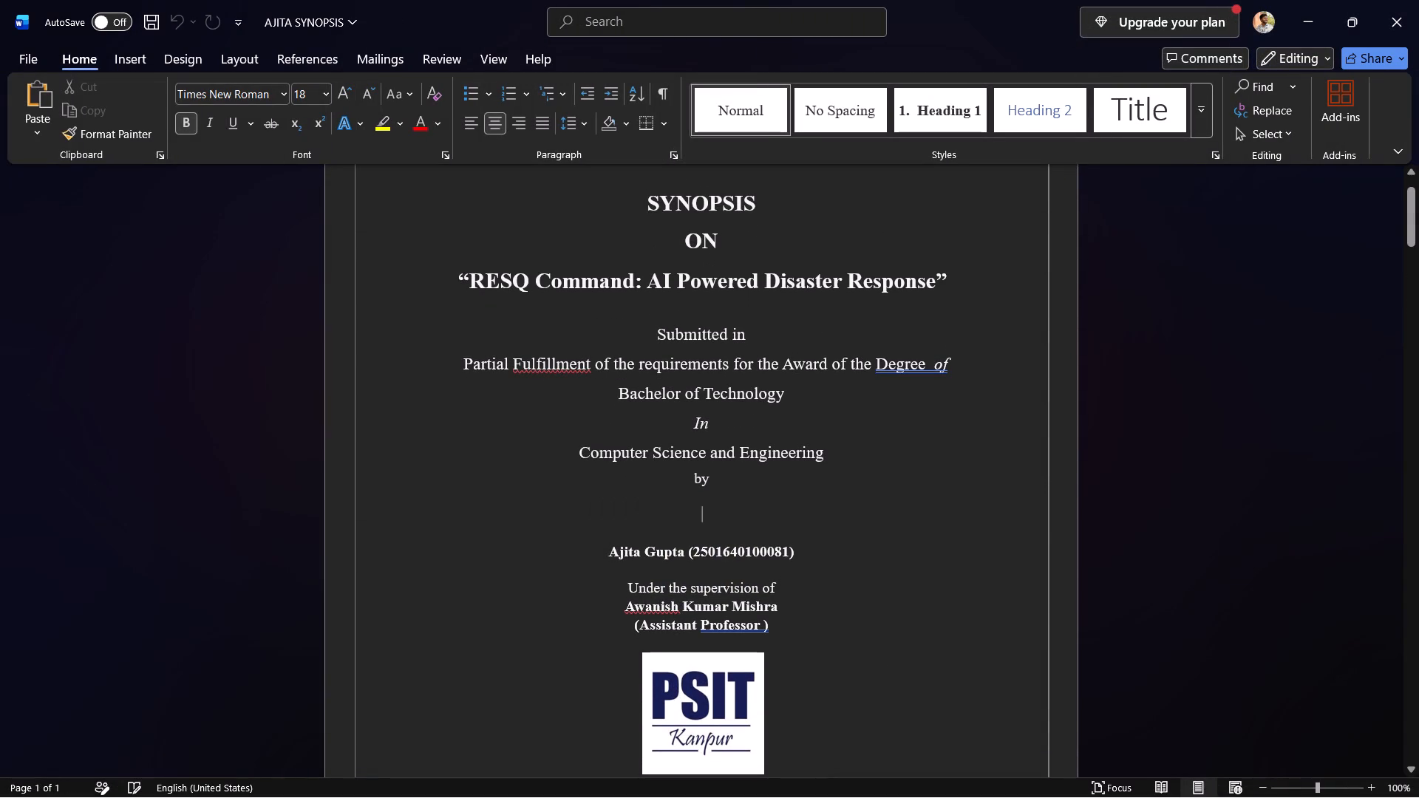
key(BackSpace)
key(BackSpace)
key(BackSpace)
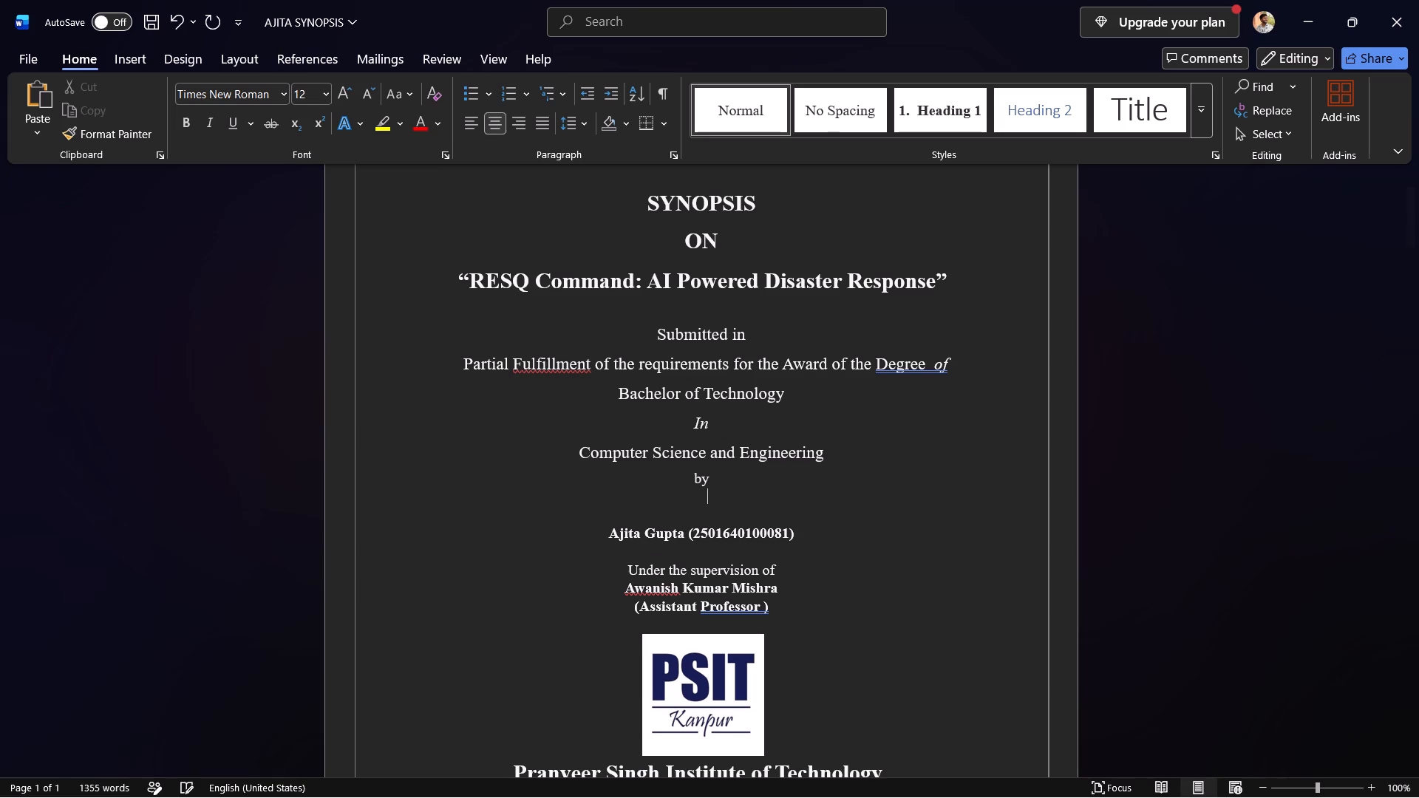
key(BackSpace)
key(BackSpace)
key(BackSpace)
key(BackSpace)
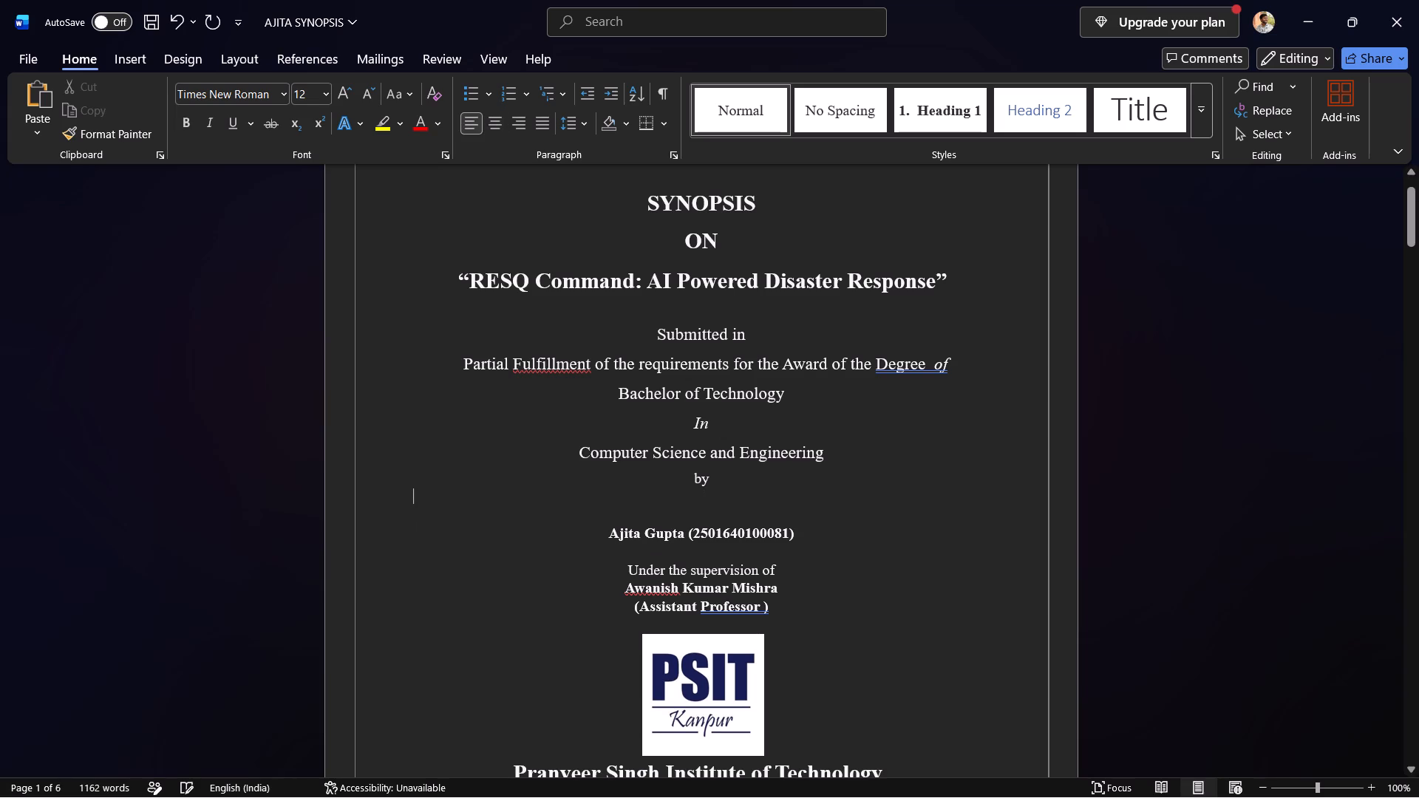
key(BackSpace)
Replace the supervisor's name on the cover page with "Prof." followed by the new supervisor's name.
scroll(633, 507, down, 1)
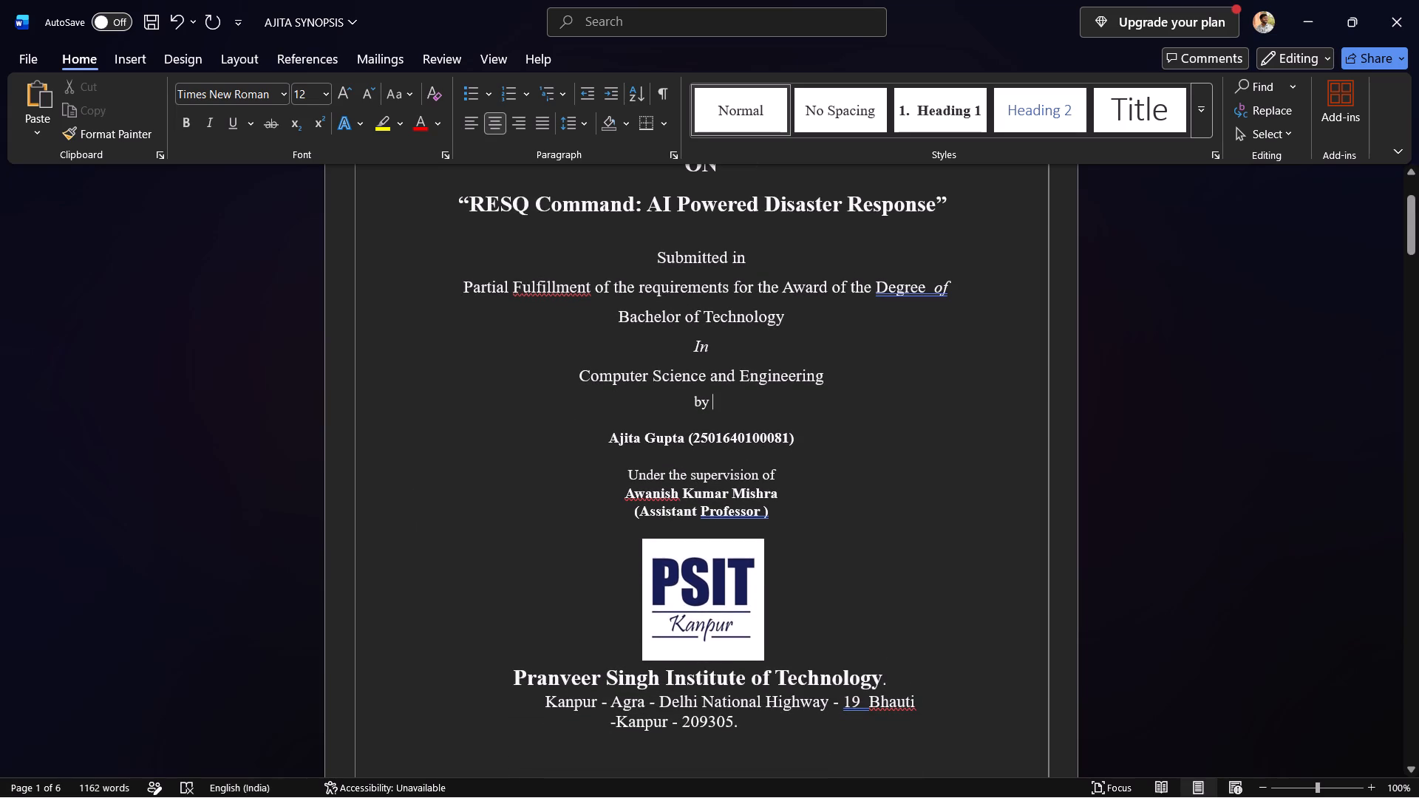
drag(797, 495, 623, 495)
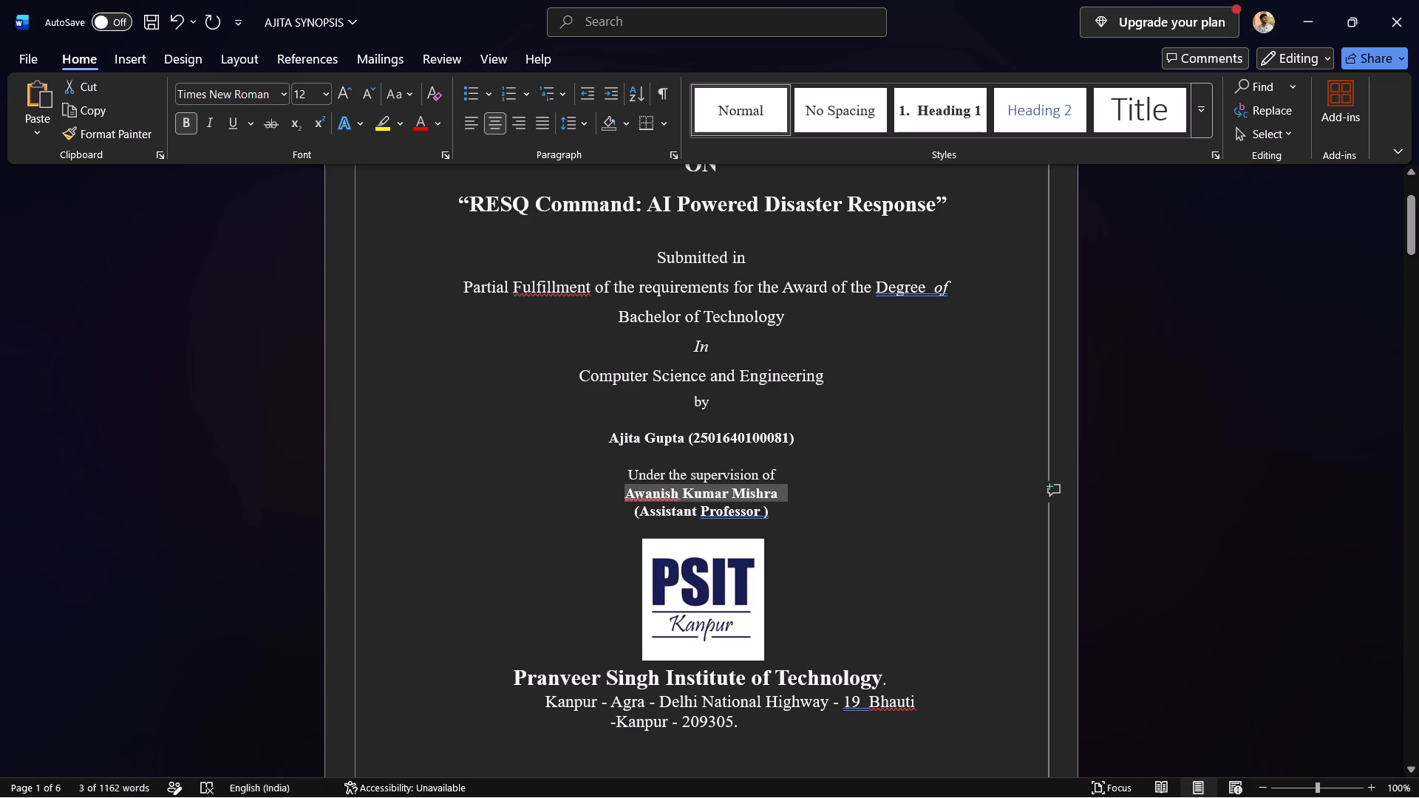
click(775, 494)
key(BackSpace)
key(BackSpace)
key(BackSpace)
key(BackSpace)
key(BackSpace)
key(BackSpace)
key(BackSpace)
key(BackSpace)
key(BackSpace)
key(BackSpace)
key(BackSpace)
key(BackSpace)
key(BackSpace)
key(BackSpace)
key(BackSpace)
key(BackSpace)
key(BackSpace)
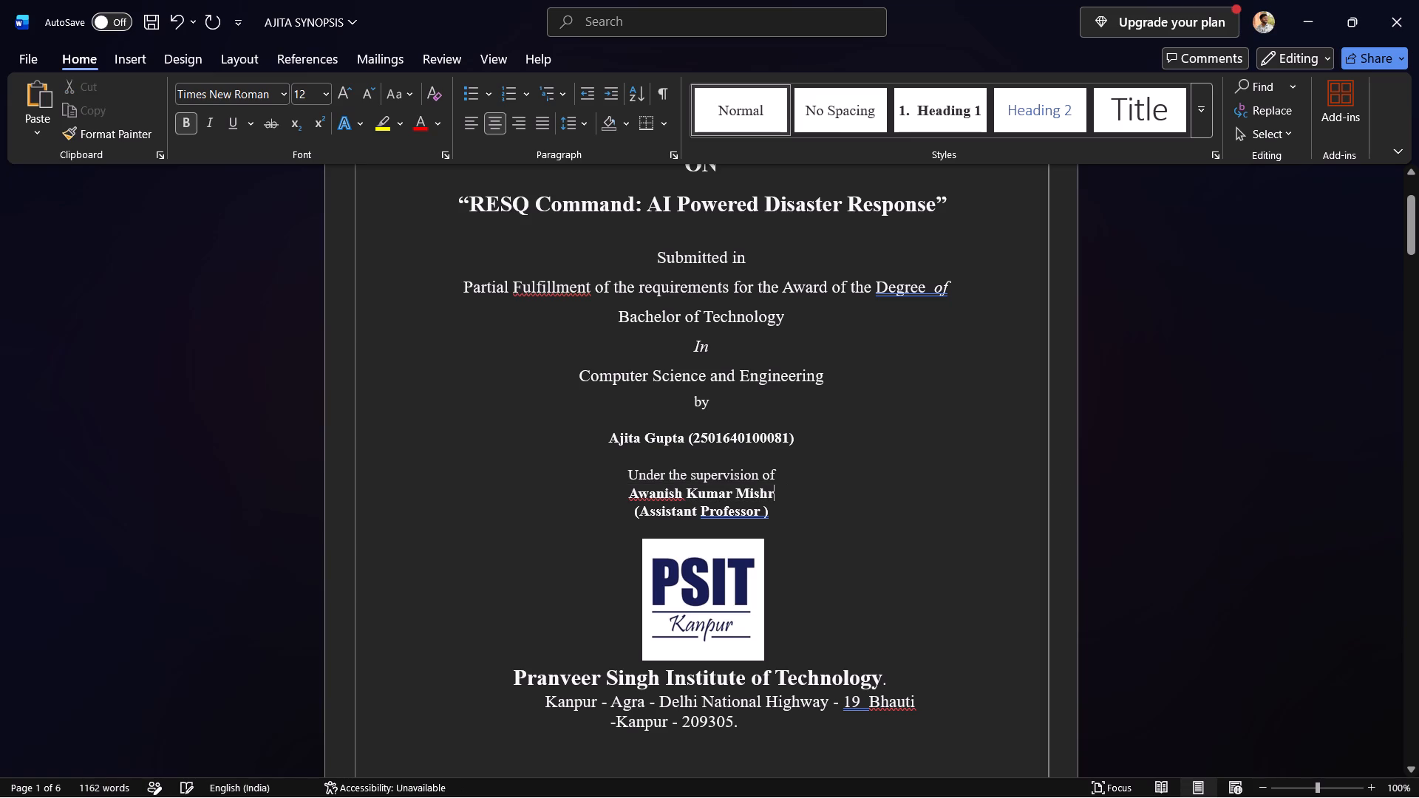
key(BackSpace)
key(BackSpace)
key(BackSpace)
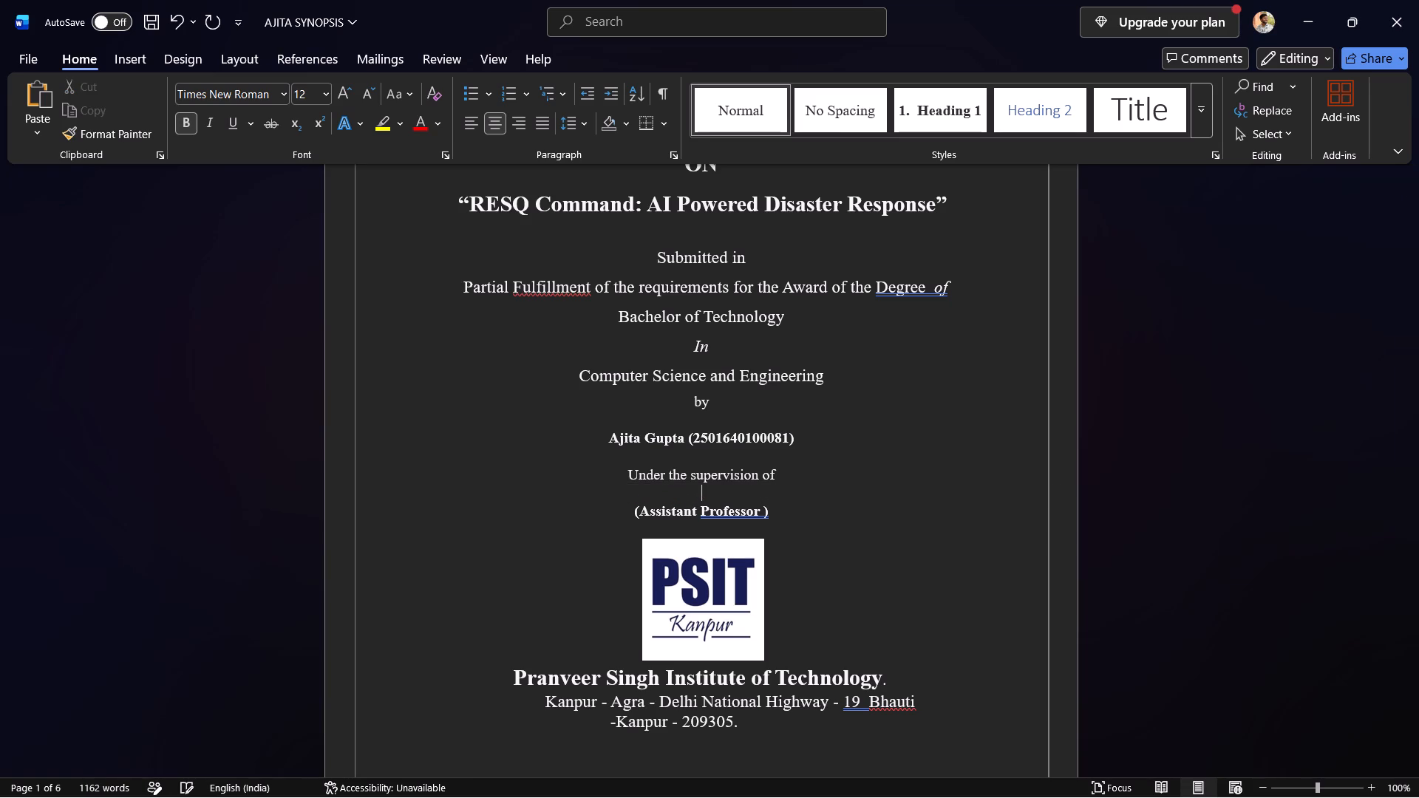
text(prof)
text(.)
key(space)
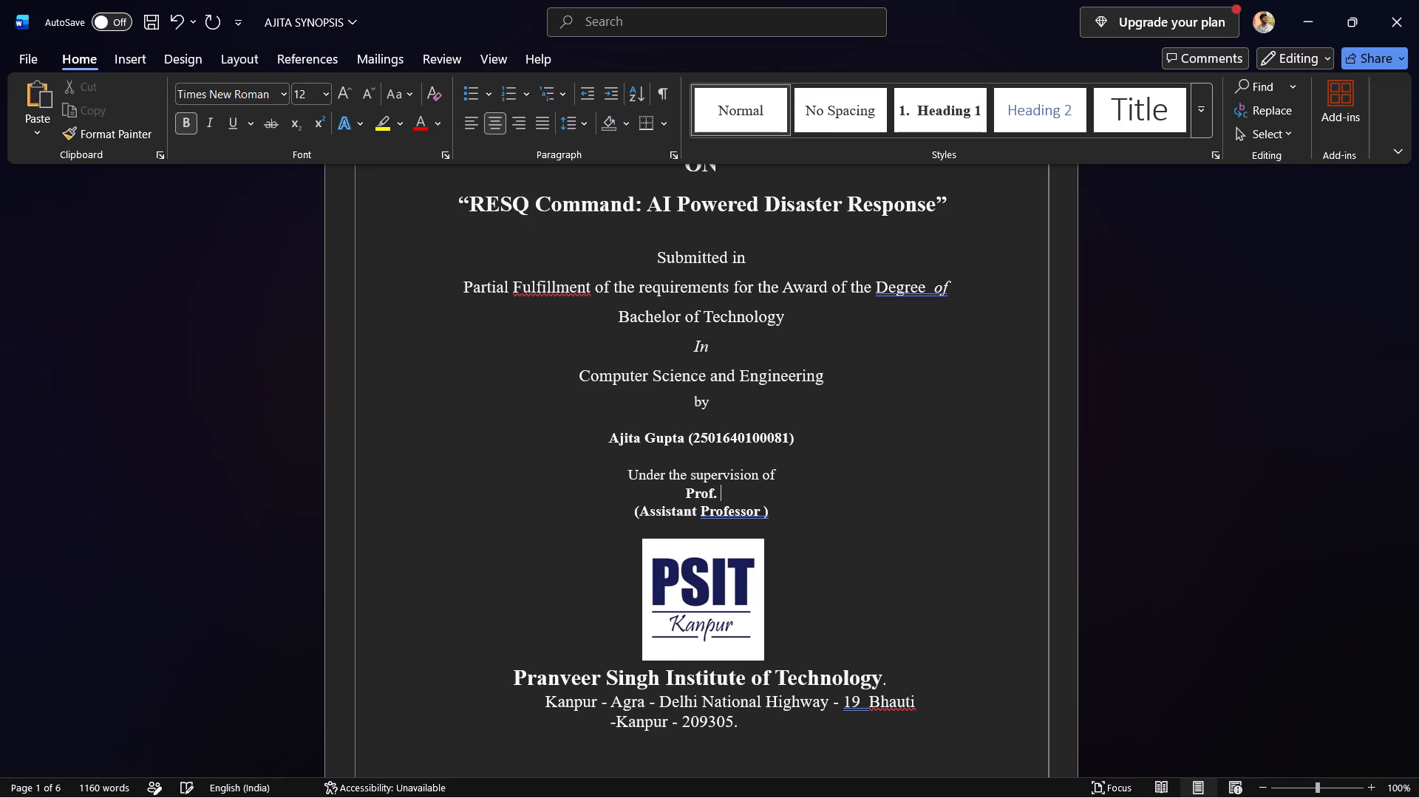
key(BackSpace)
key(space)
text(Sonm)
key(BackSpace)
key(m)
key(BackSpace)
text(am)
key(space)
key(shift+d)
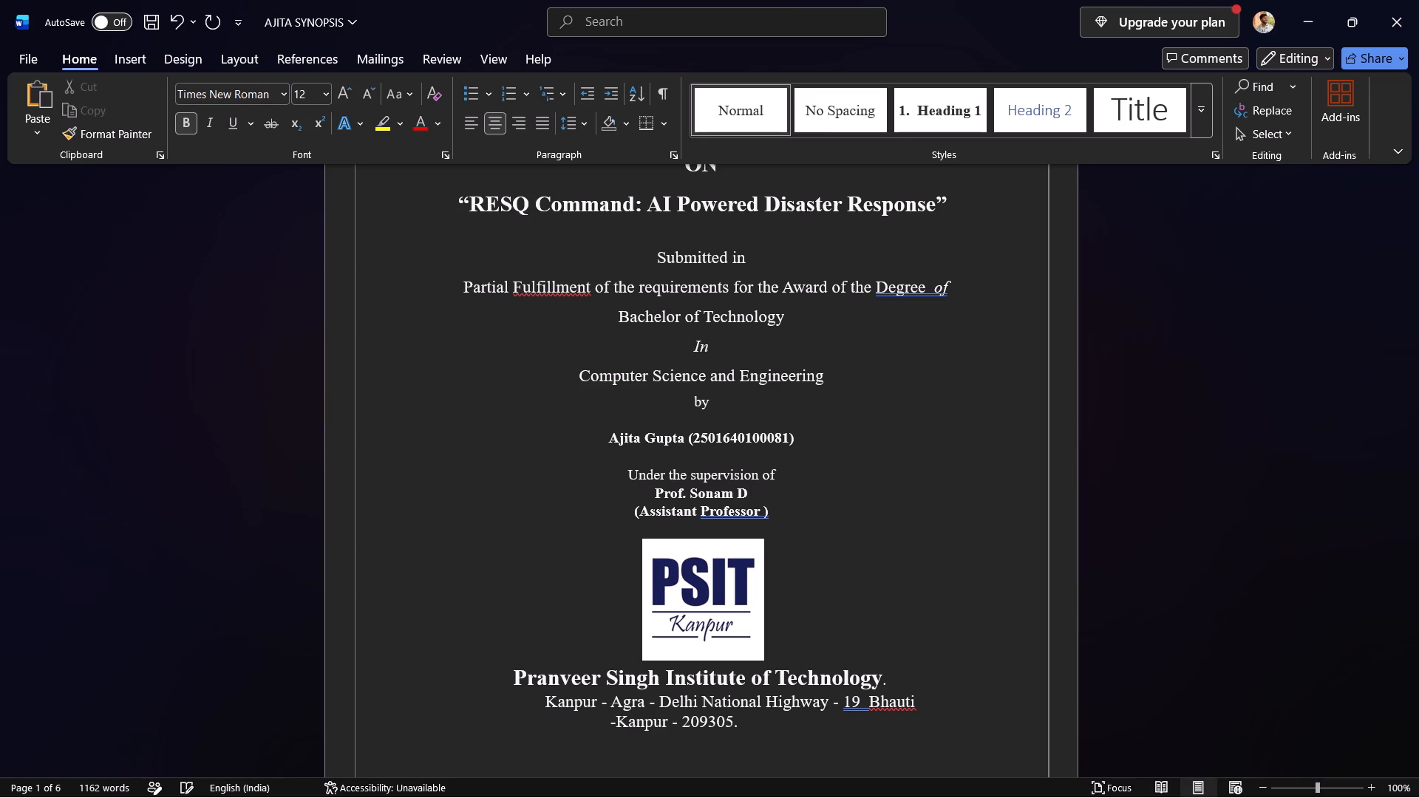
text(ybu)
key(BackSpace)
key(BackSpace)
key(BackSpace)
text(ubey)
Insert two blank lines above the "1. Introduction" heading to push it onto the second page.
click(720, 540)
scroll(752, 597, down, 1)
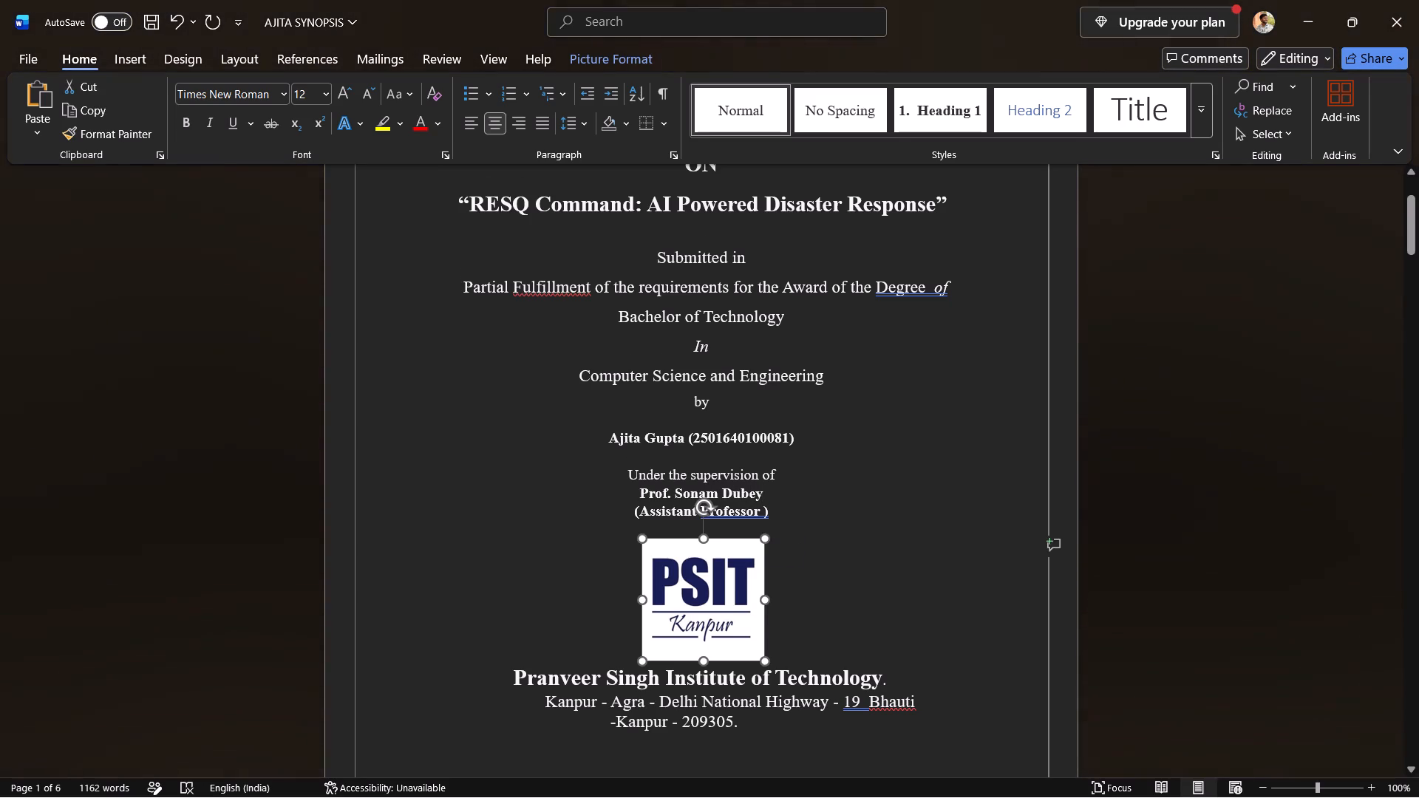
scroll(752, 597, down, 3)
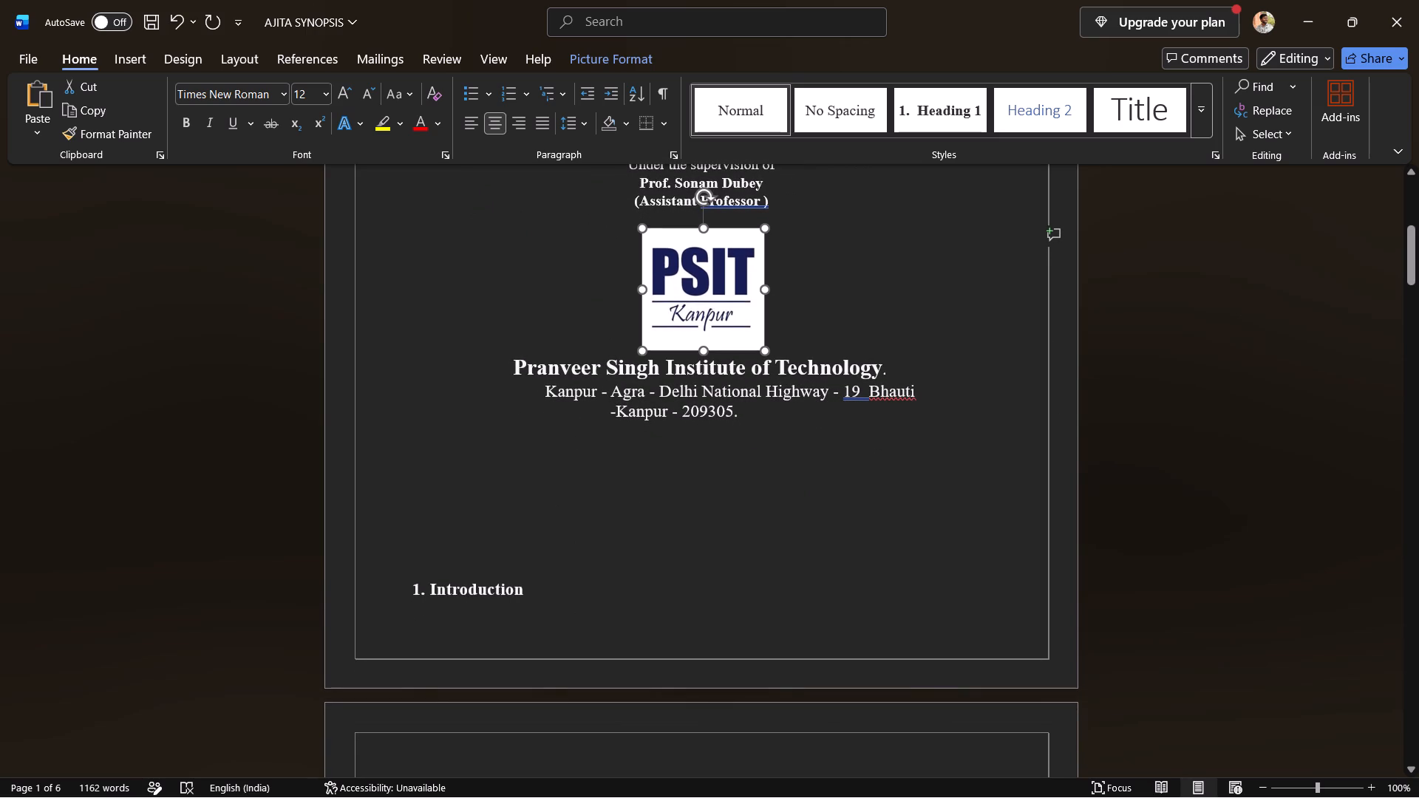
click(398, 595)
click(389, 473)
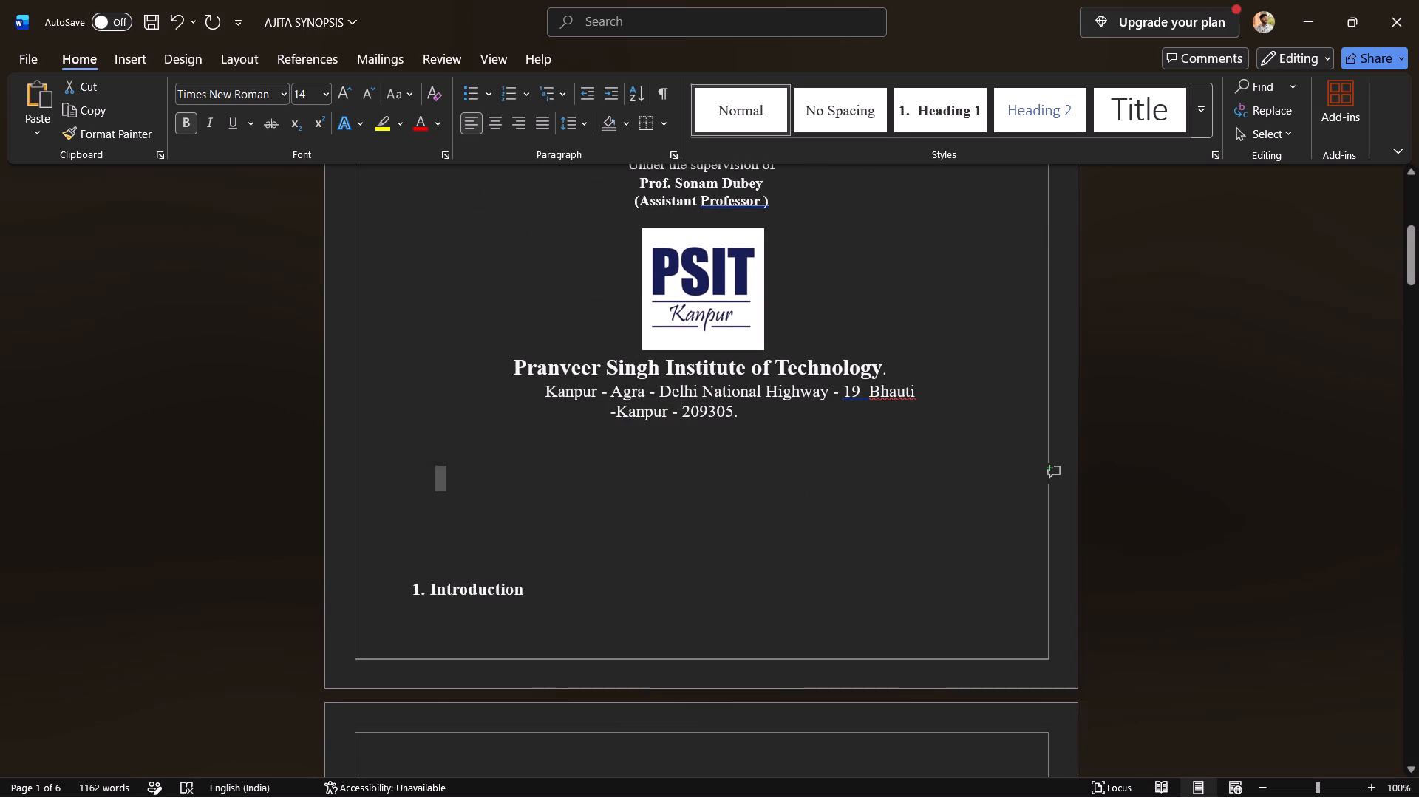
key(Return)
key(Return)
scroll(451, 487, down, 2)
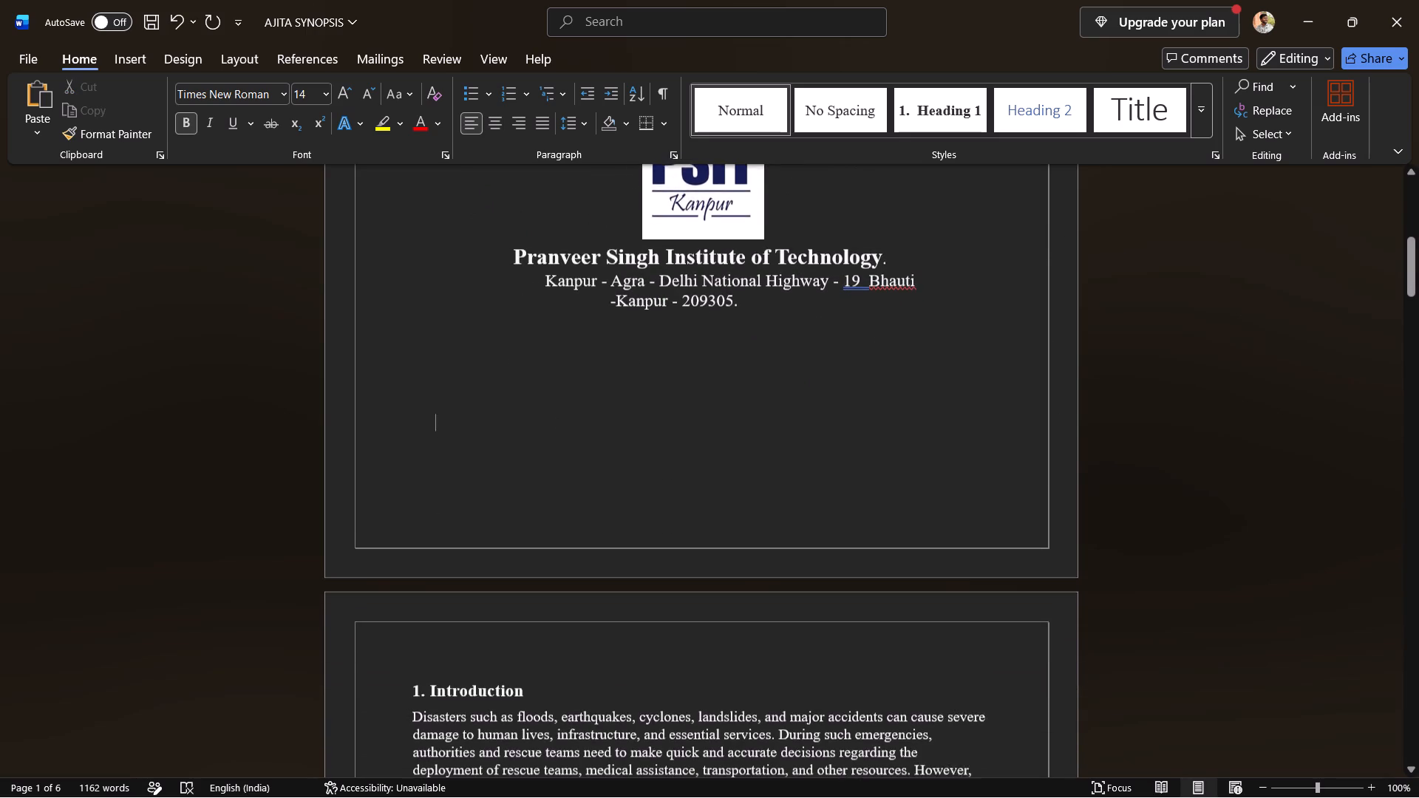
Insert five blank lines between the PSIT logo and the institute name on the cover page.
scroll(578, 460, up, 2)
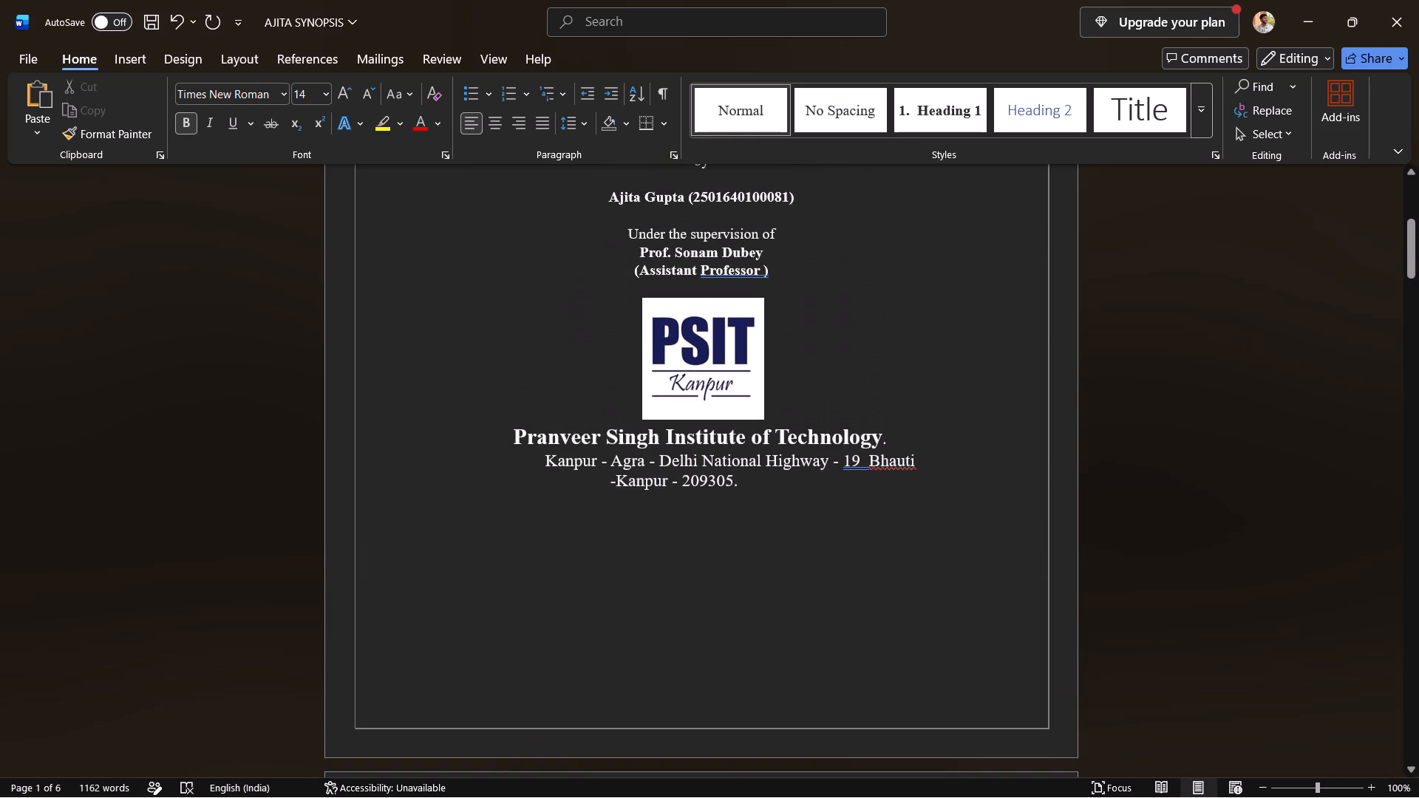
click(795, 417)
key(Return)
key(Return)
key(Return)
key(Return)
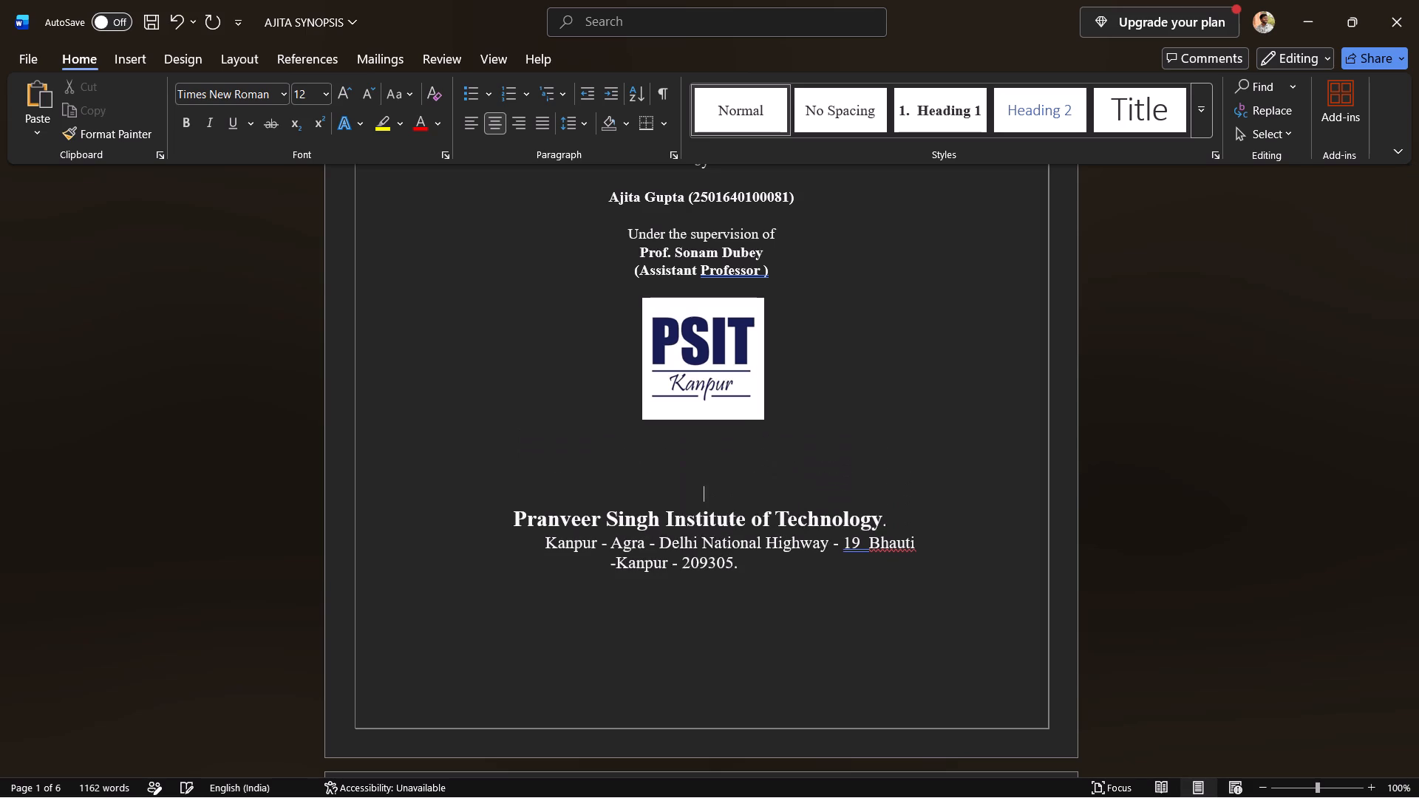
key(Return)
Insert two blank lines between the "(Assistant Professor)" line and the PSIT logo.
scroll(596, 411, up, 1)
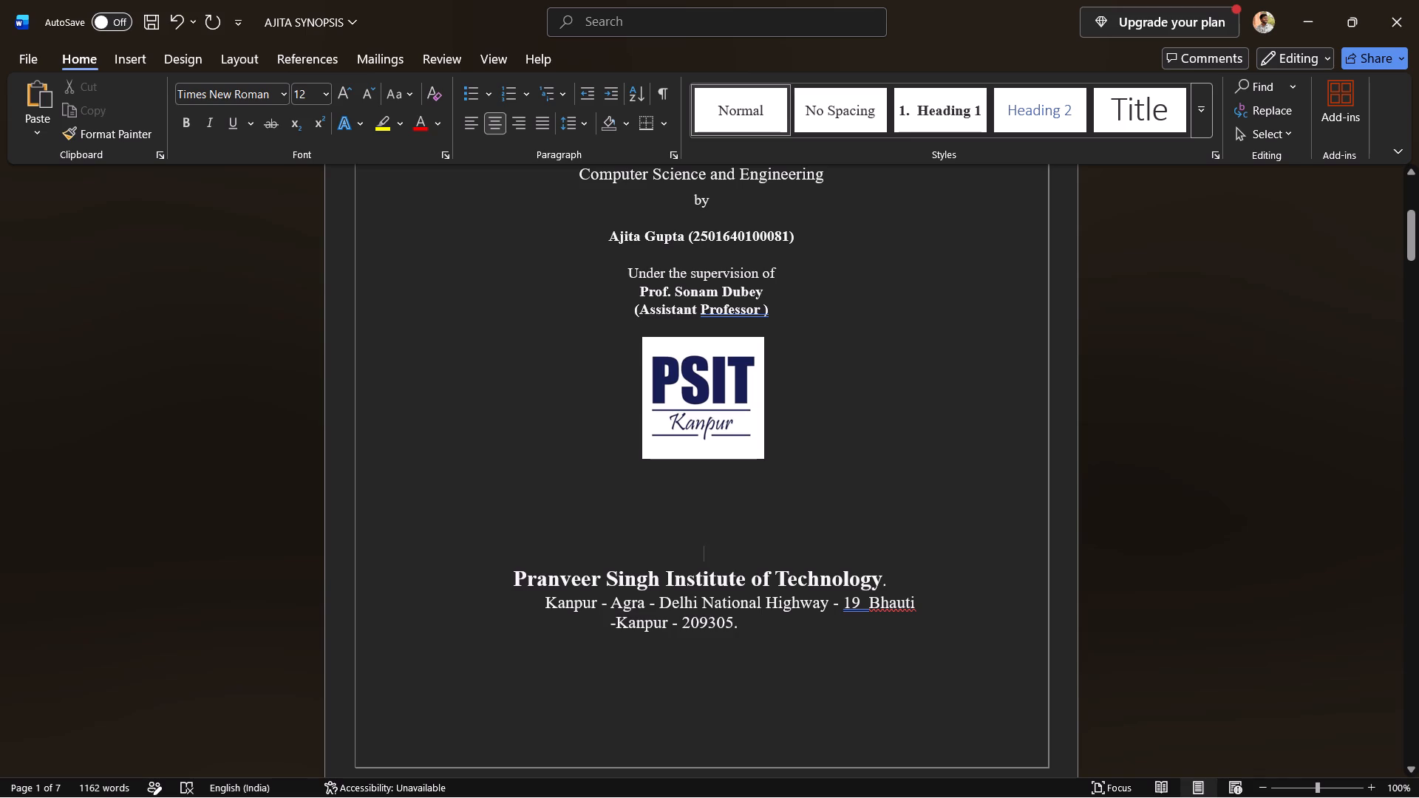
click(800, 308)
scroll(800, 308, up, 5)
scroll(800, 308, down, 2)
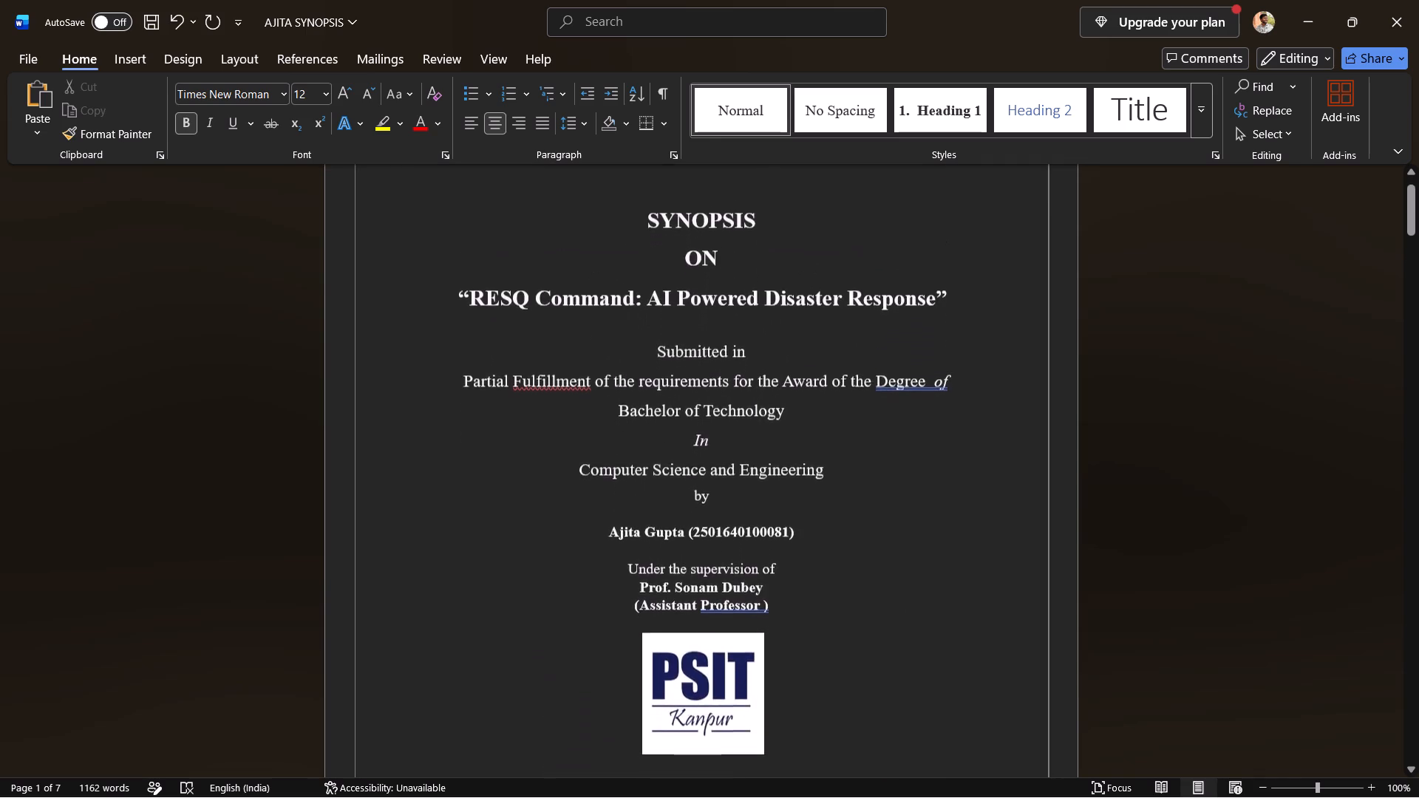
scroll(800, 308, down, 2)
key(Return)
key(Return)
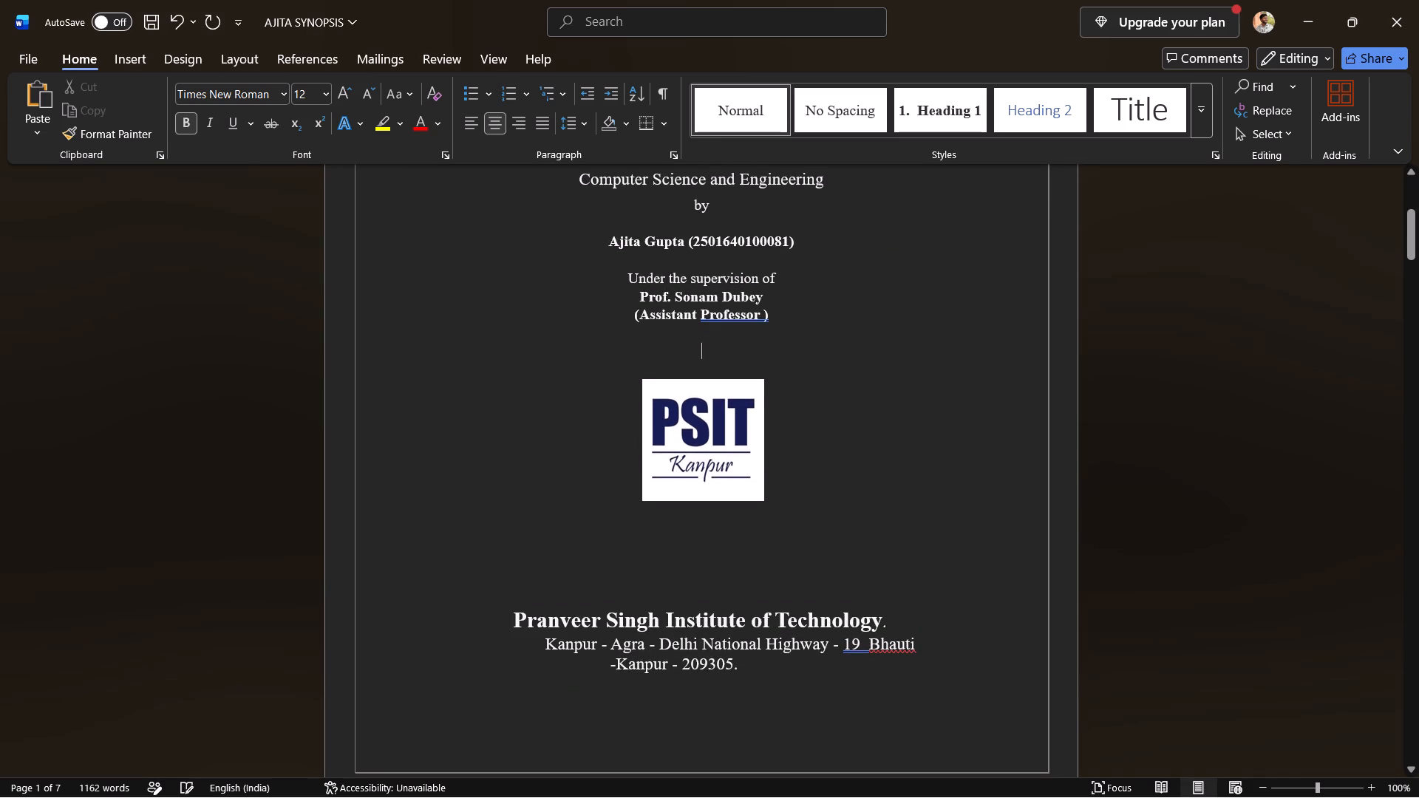
Delete the "Prof." prefix before the supervisor's name on the cover page.
click(775, 298)
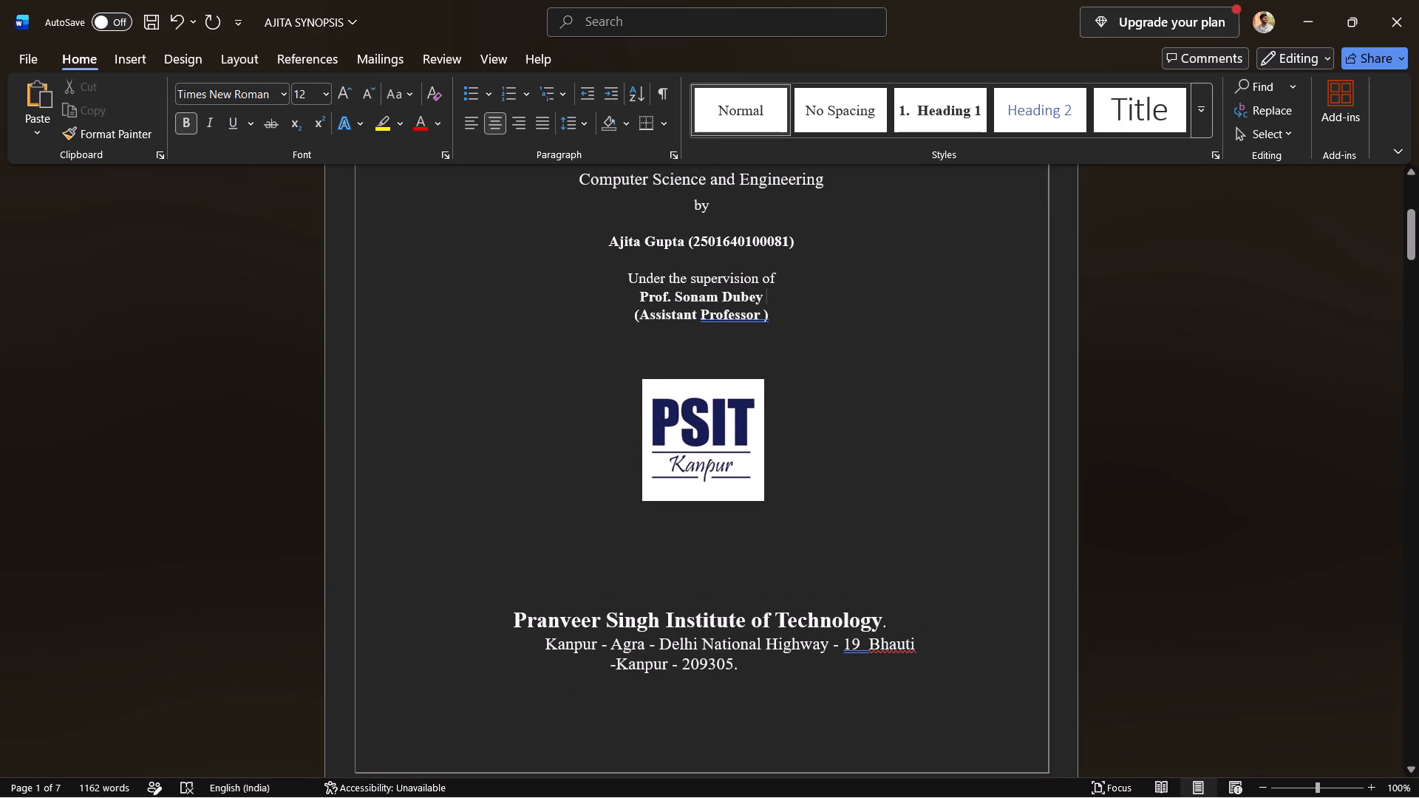
click(676, 297)
key(BackSpace)
key(BackSpace)
key(BackSpace)
key(BackSpace)
key(BackSpace)
key(BackSpace)
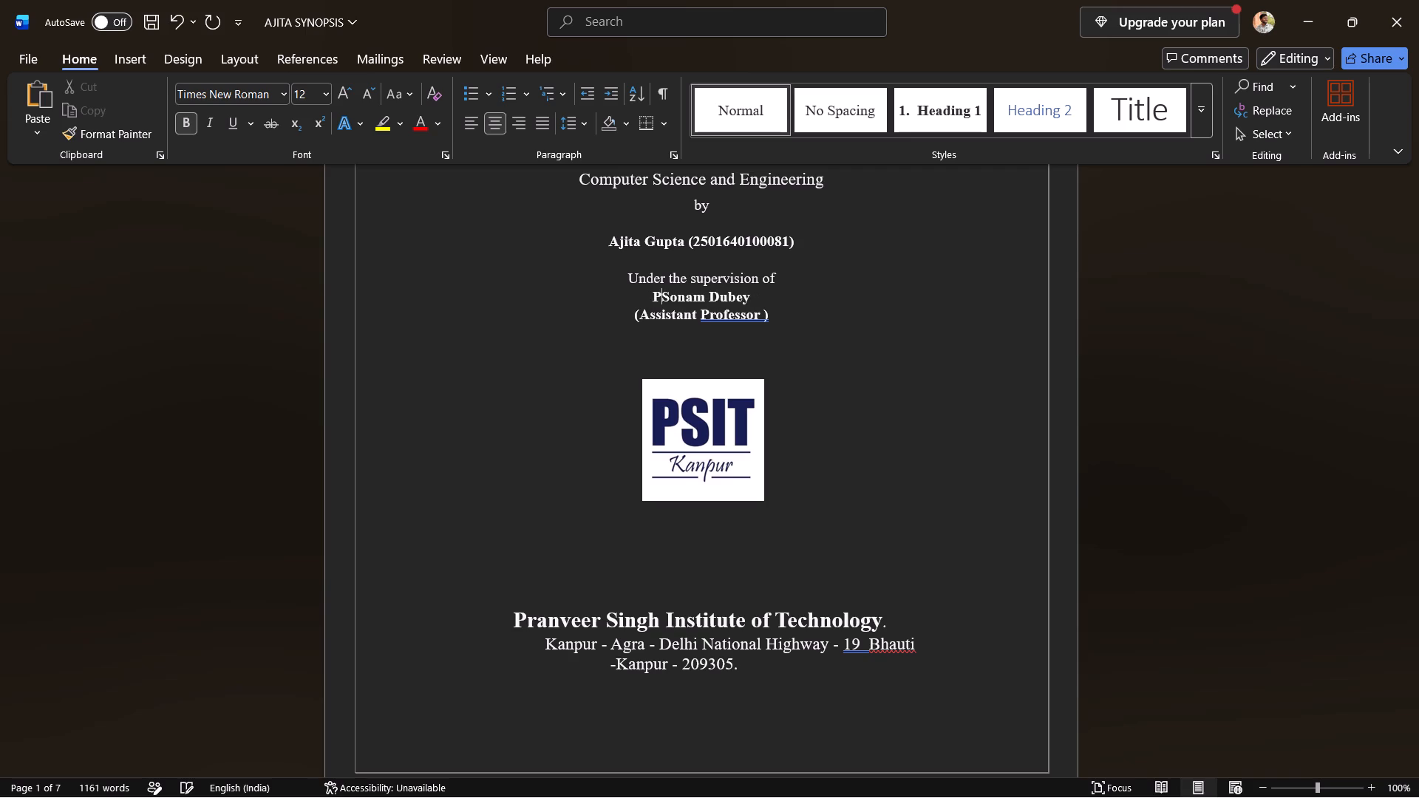
key(BackSpace)
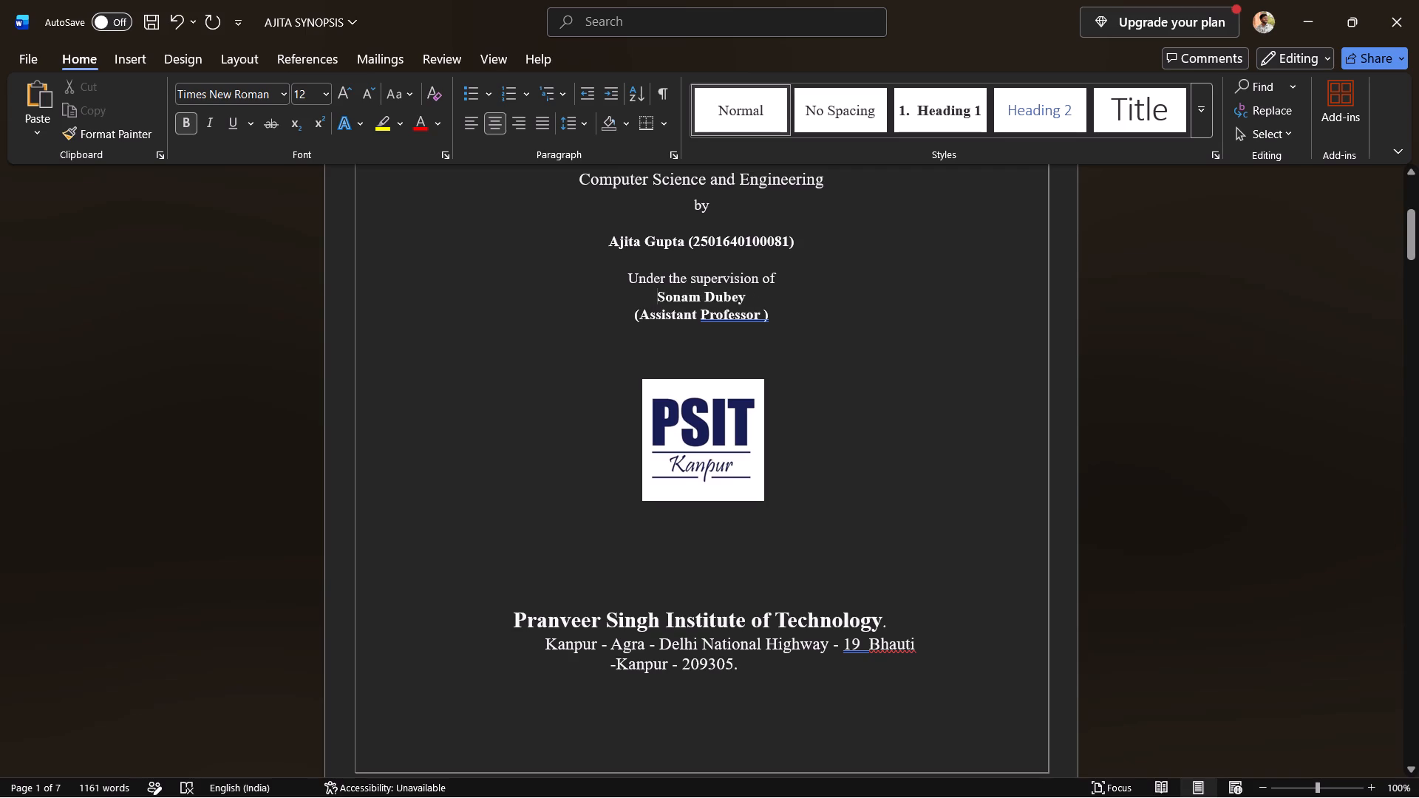
Add two more blank lines above the PSIT logo on the cover page.
click(798, 334)
key(Return)
key(Return)
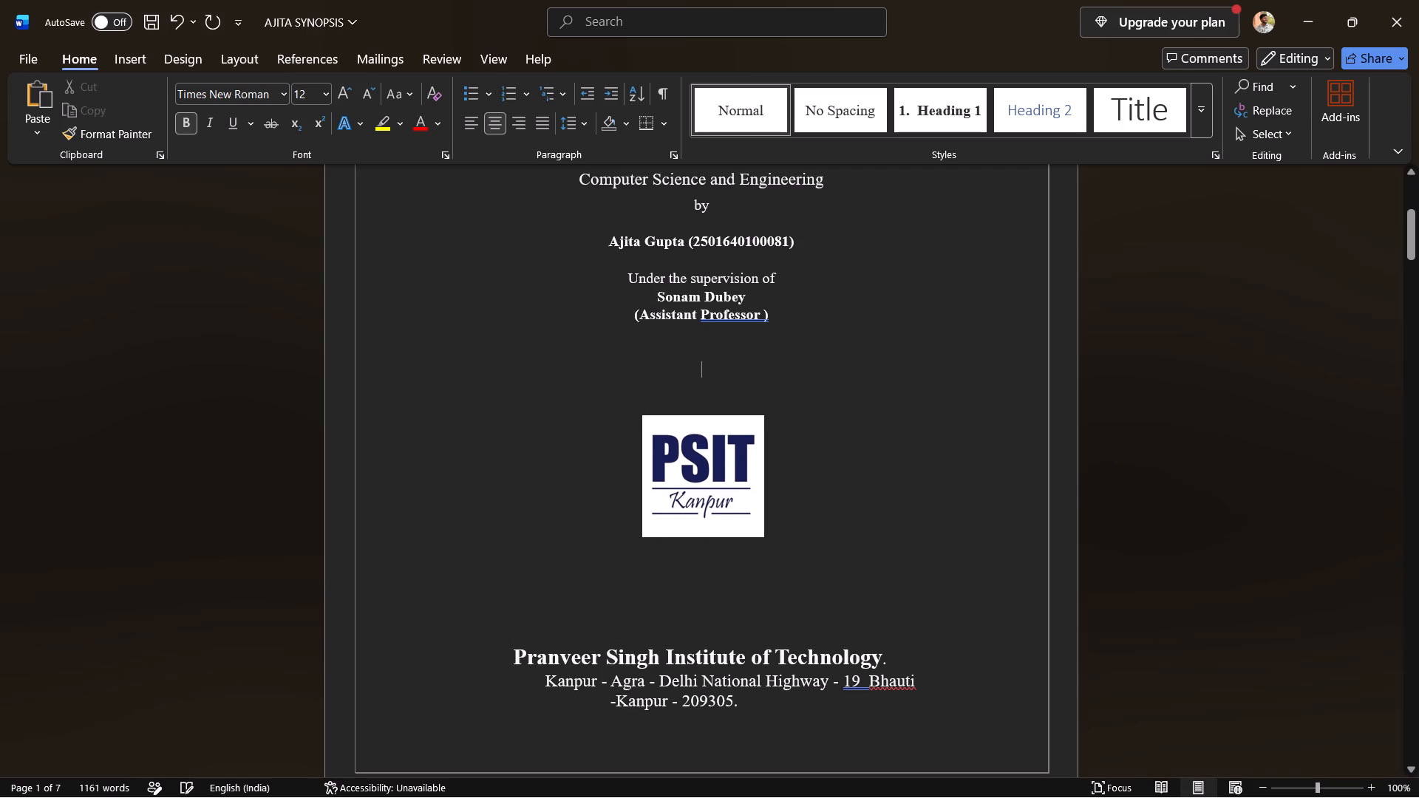
Delete two blank lines between the PSIT logo and the institute name on the cover page.
click(671, 590)
key(BackSpace)
key(BackSpace)
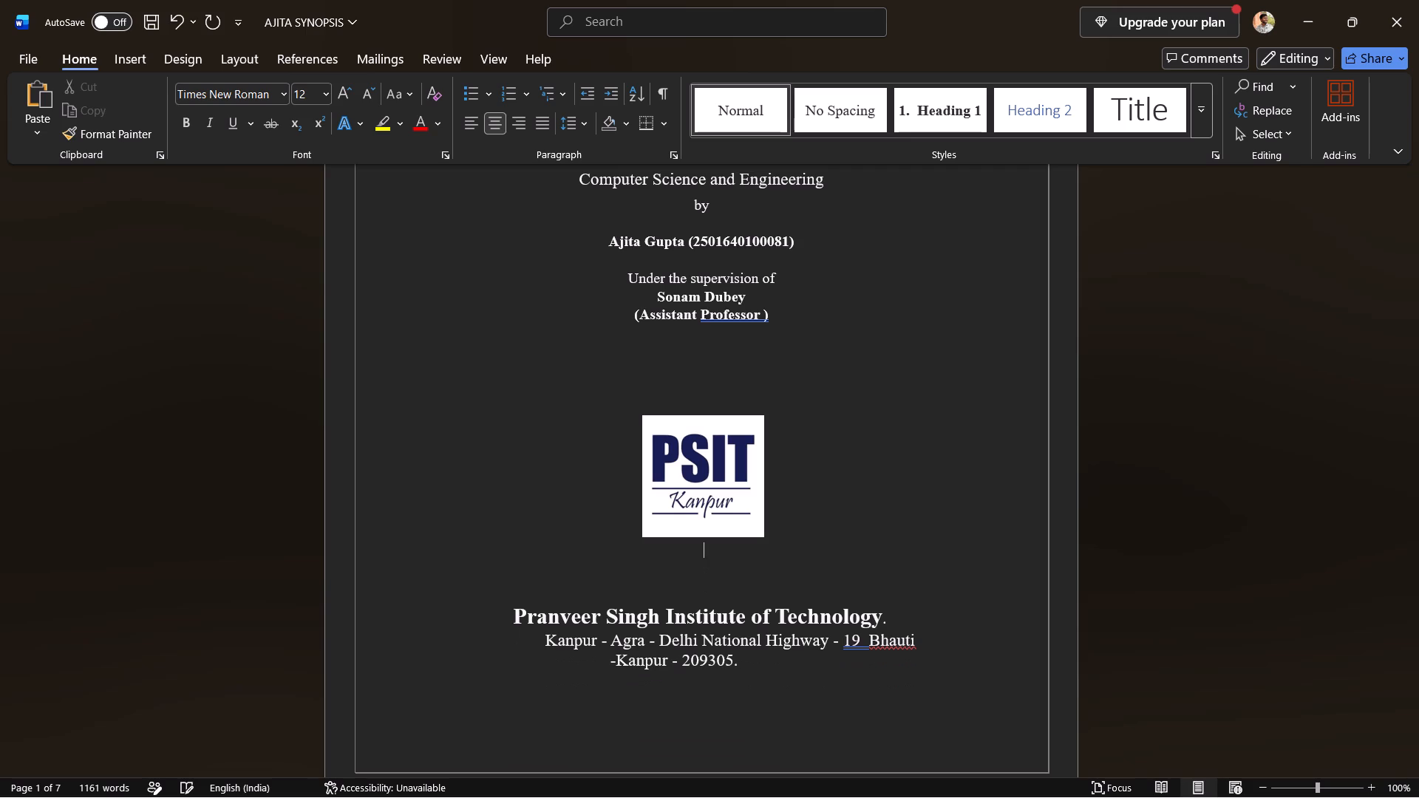
Insert two more blank lines above the PSIT logo on the cover page.
click(809, 379)
key(Return)
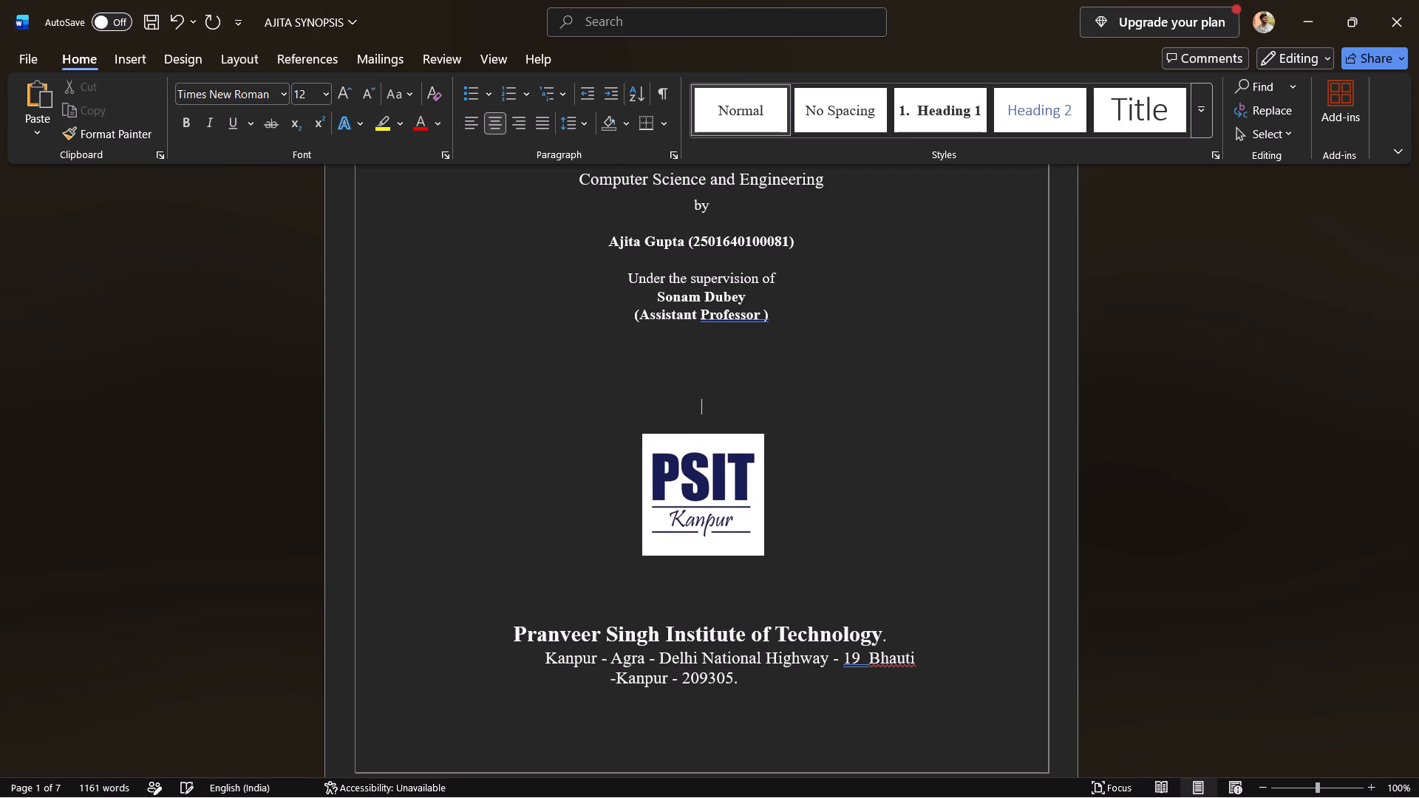
key(Return)
Insert a blank line above the "SYNOPSIS" title on the cover page.
scroll(809, 379, up, 3)
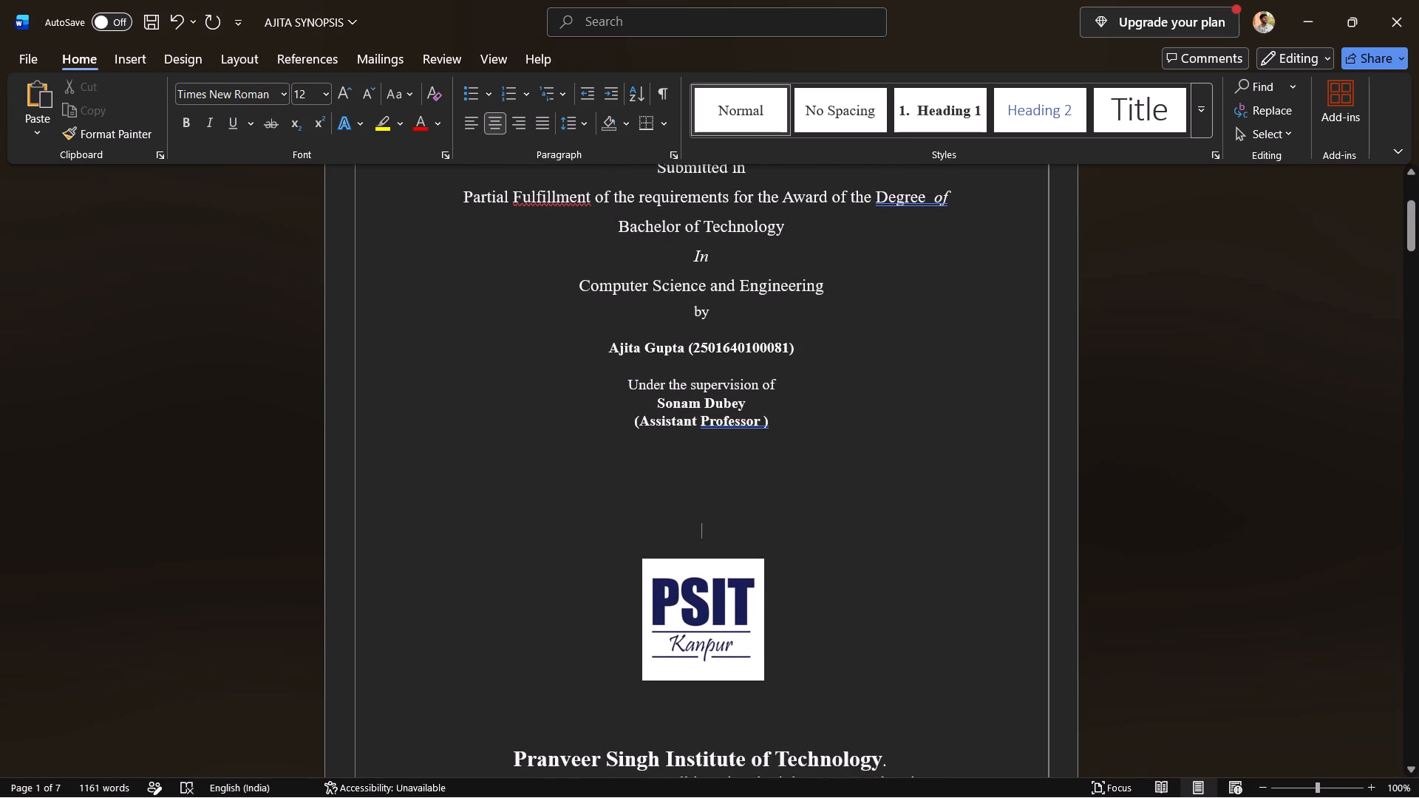
scroll(717, 313, up, 2)
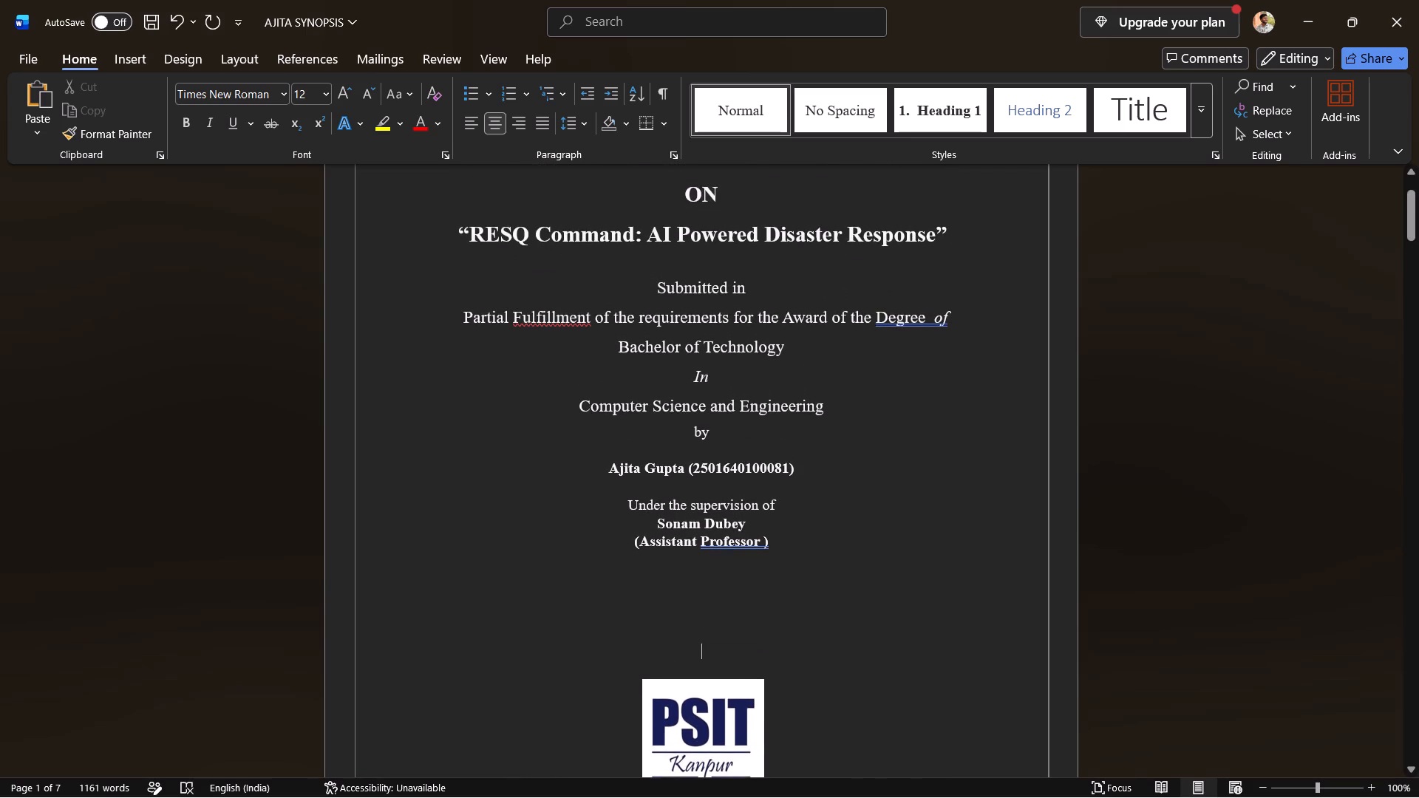
scroll(659, 398, up, 2)
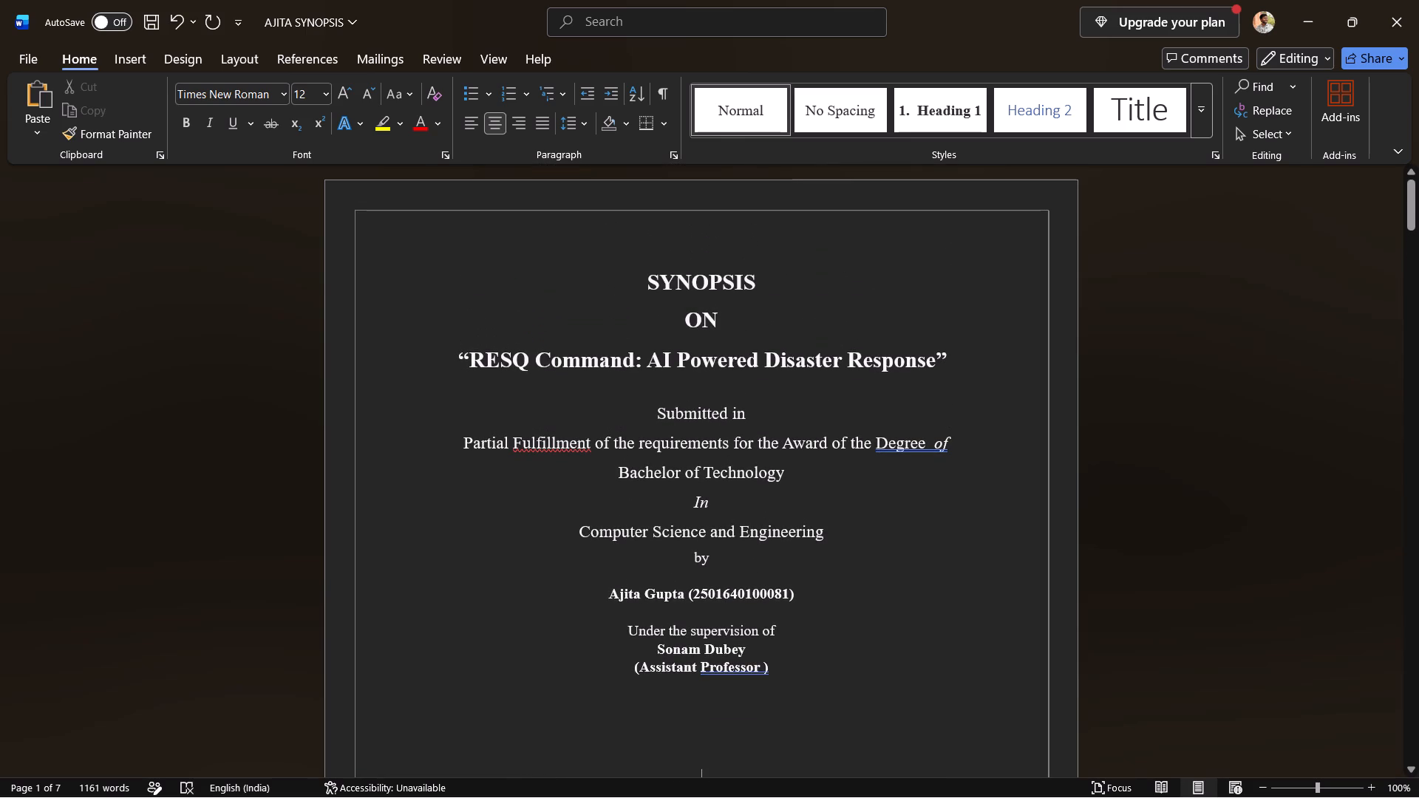
click(626, 273)
key(Return)
Insert a blank line between the student's name line and "Under the supervision of" on the cover page.
scroll(626, 273, down, 1)
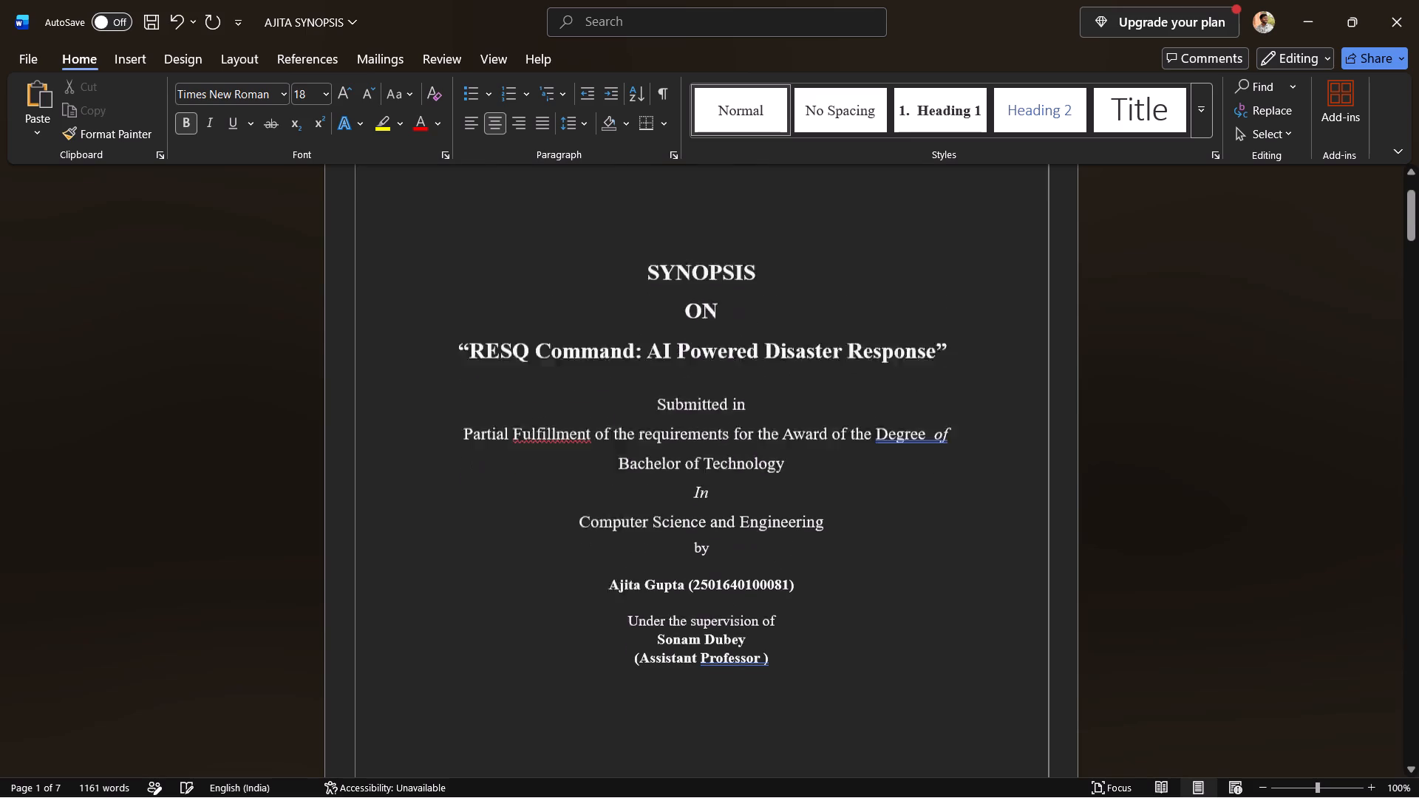
scroll(626, 273, down, 2)
click(795, 445)
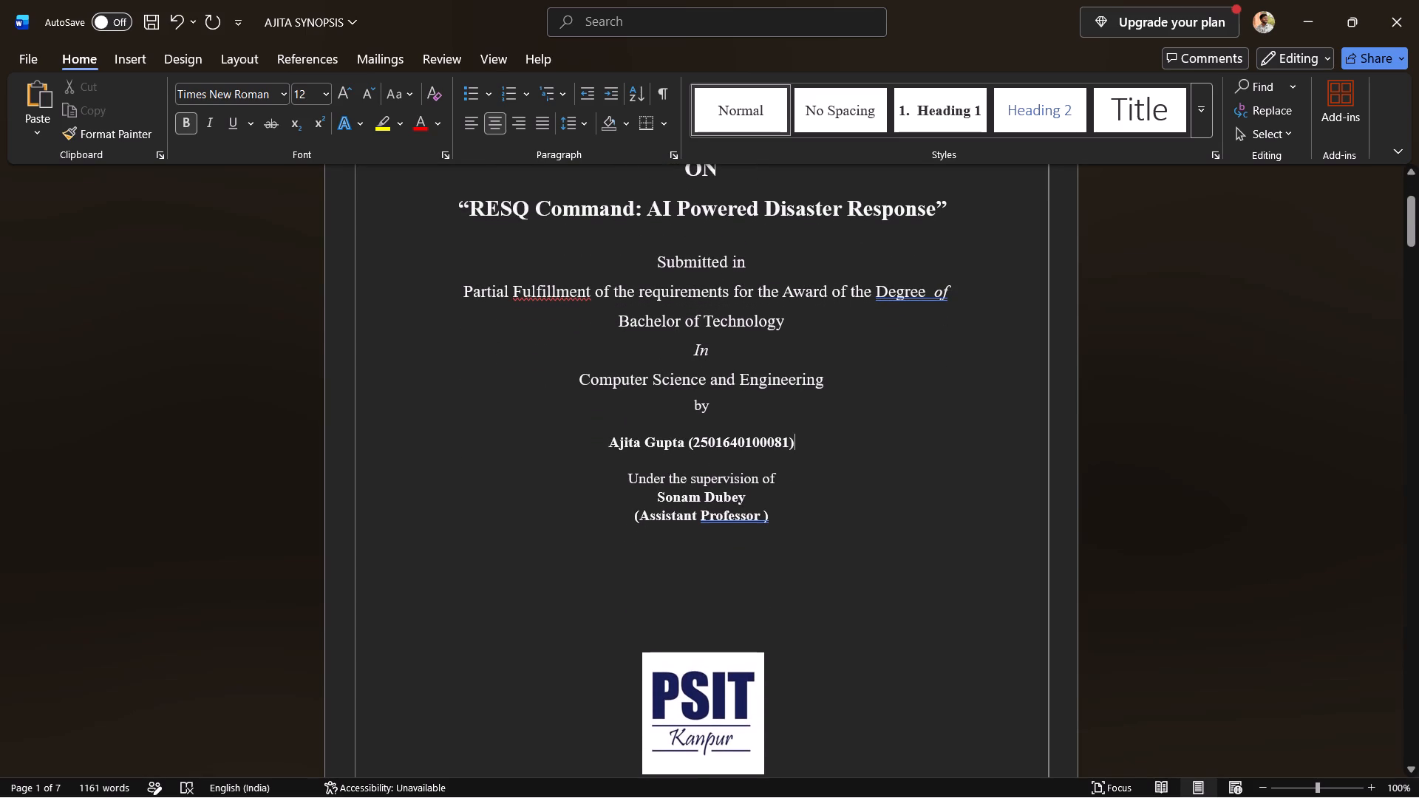
key(Return)
Delete three blank lines between the "(Assistant Professor)" line and the PSIT logo on the cover page.
scroll(743, 582, down, 5)
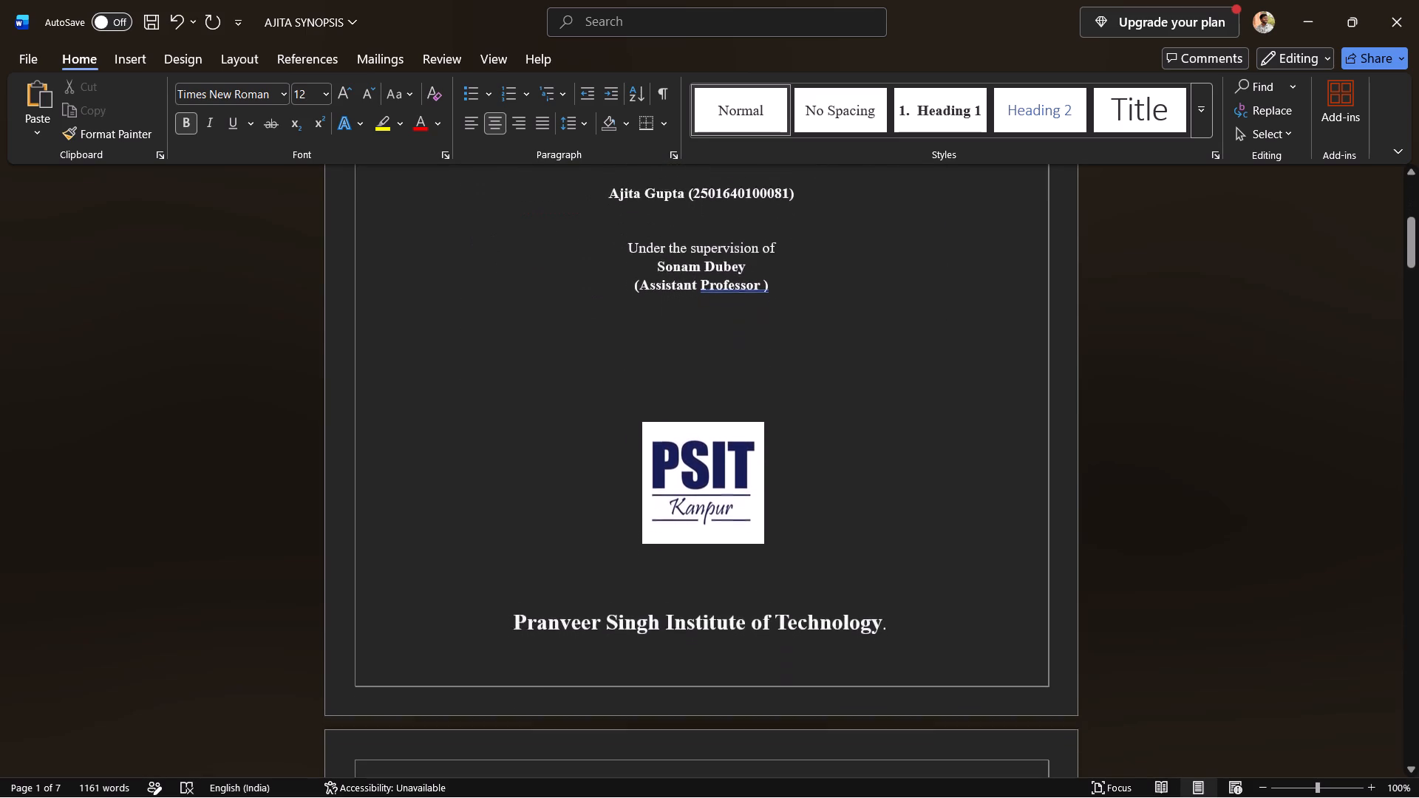
click(698, 561)
click(684, 376)
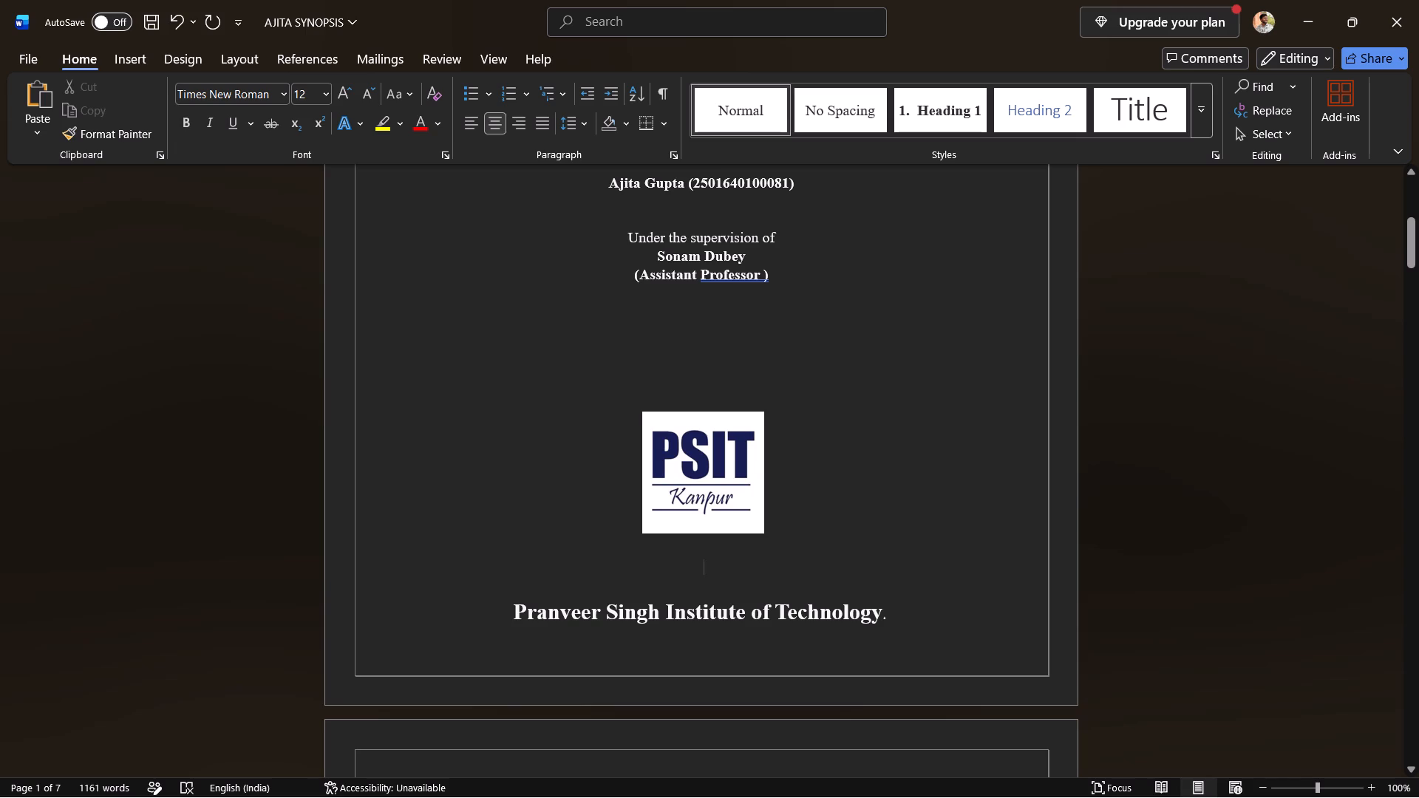
key(BackSpace)
key(BackSpace)
key(BackSpace)
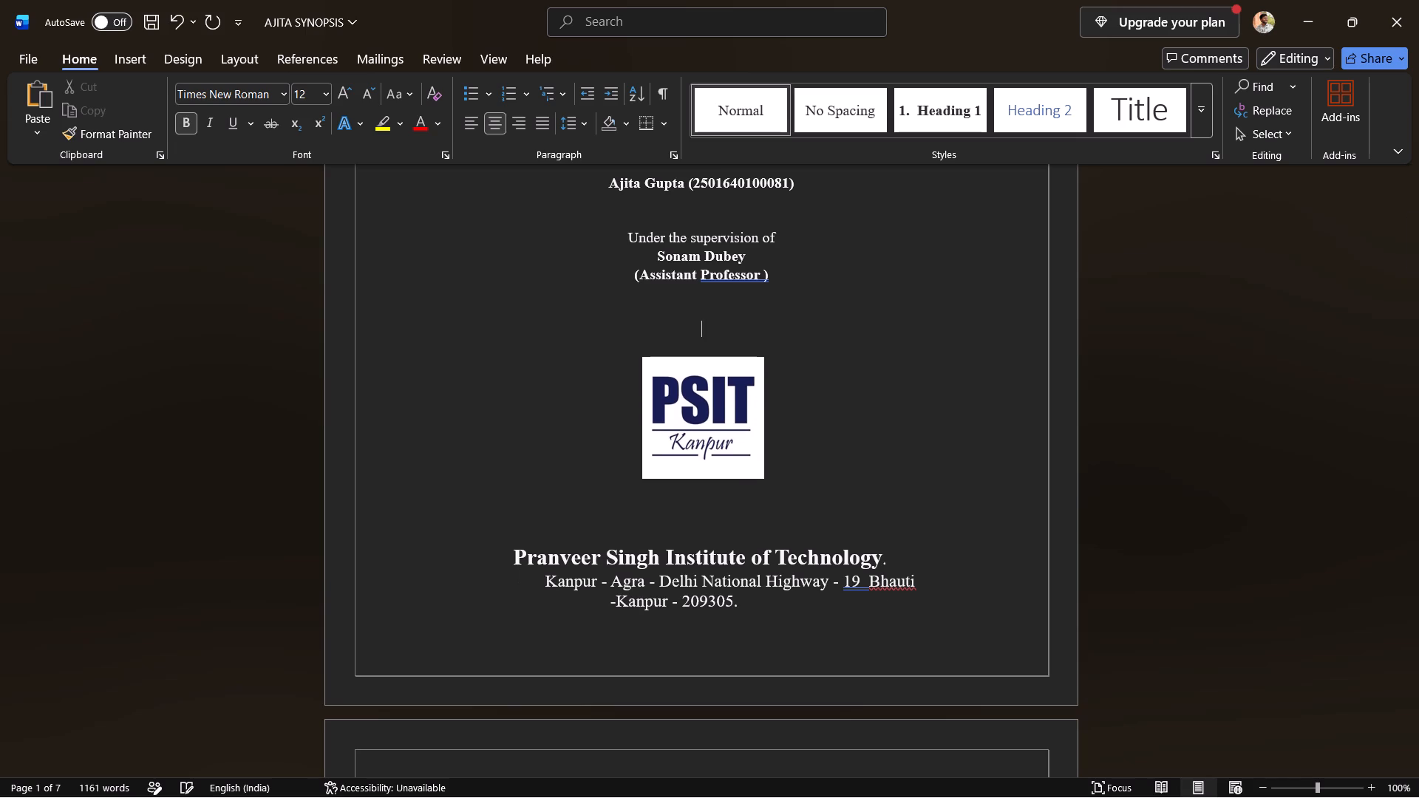
Delete the empty lines above the "1. Introduction" heading so the section starts at the top of page 2.
scroll(684, 376, up, 2)
scroll(526, 545, down, 2)
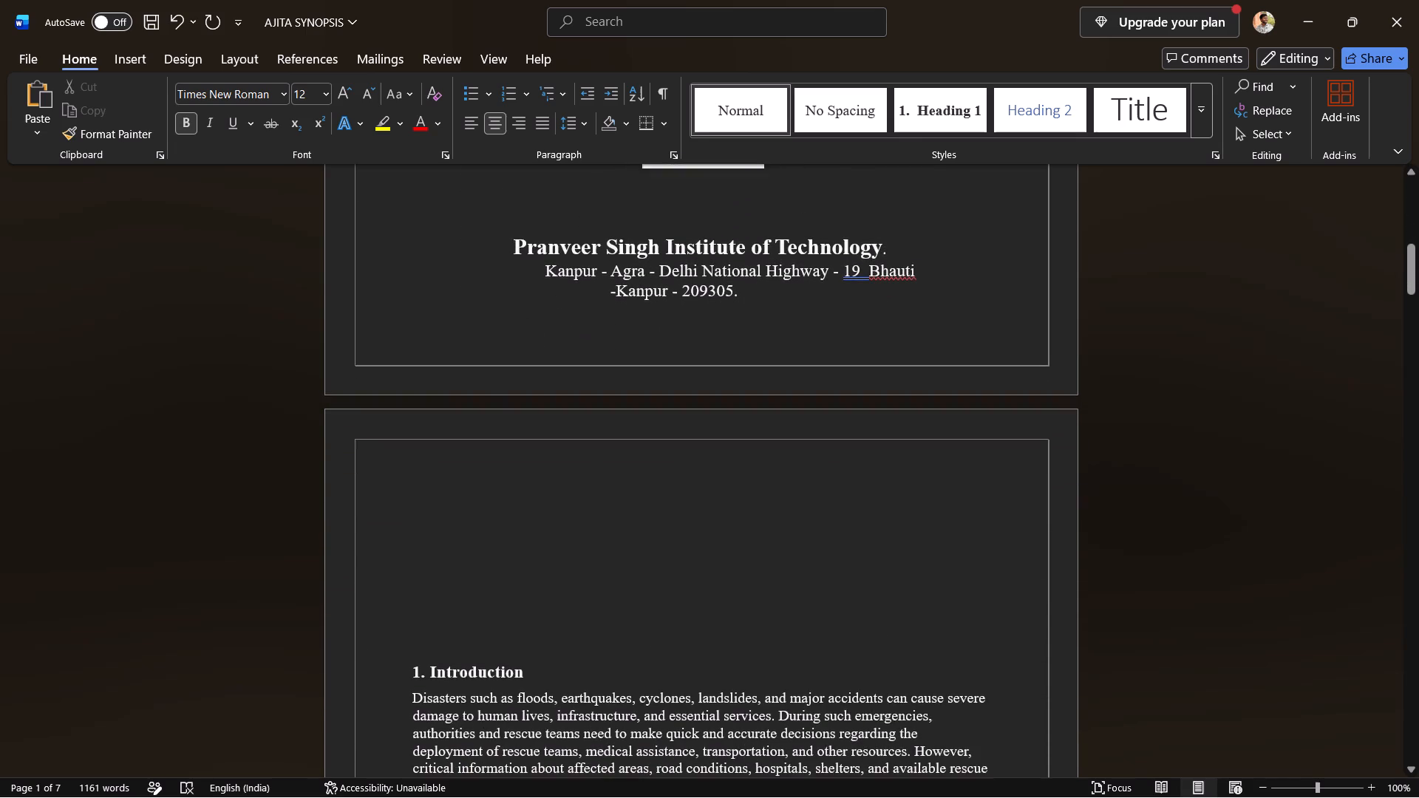
click(489, 579)
click(438, 631)
key(BackSpace)
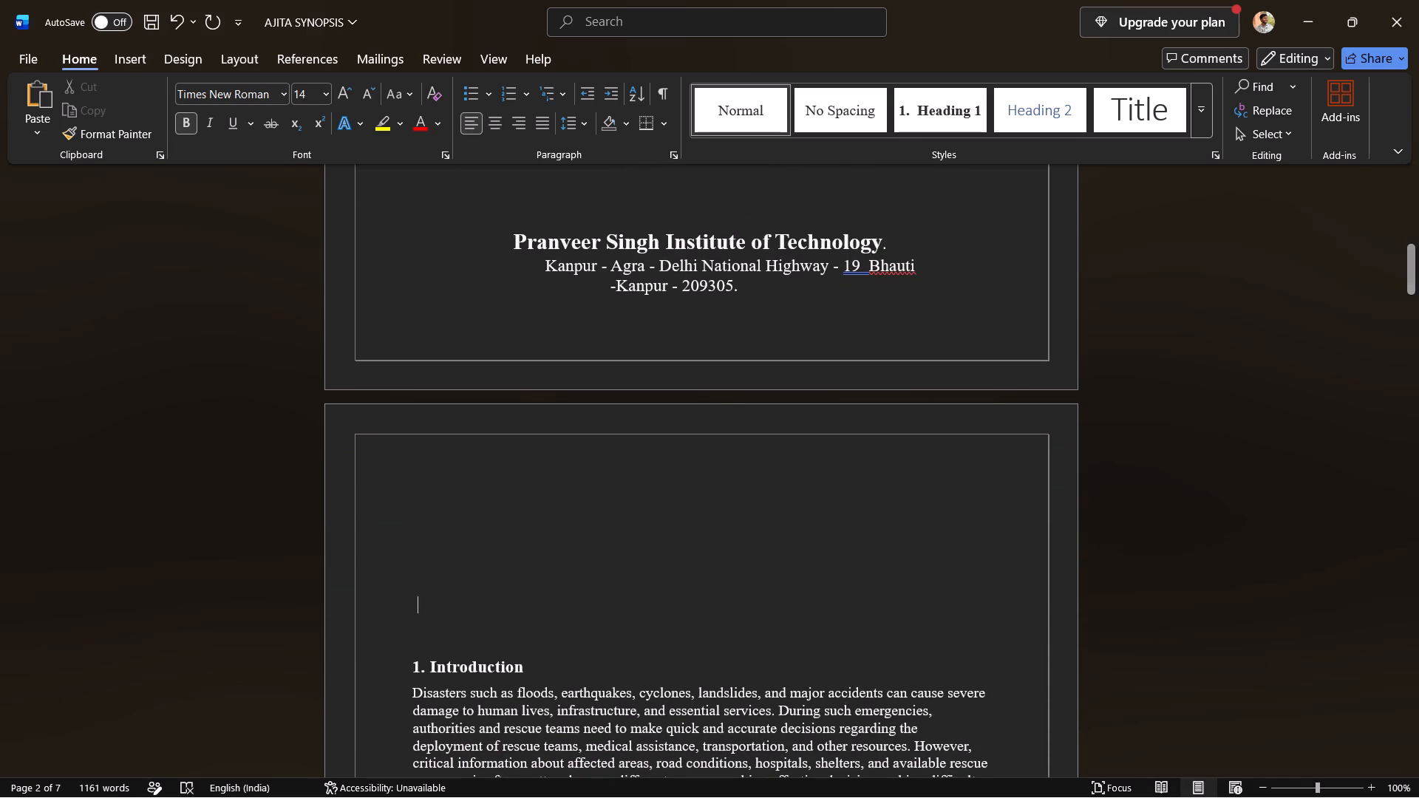
key(BackSpace)
key(BackSpace)
key(BackSpace)
key(BackSpace)
key(BackSpace)
key(BackSpace)
key(BackSpace)
key(BackSpace)
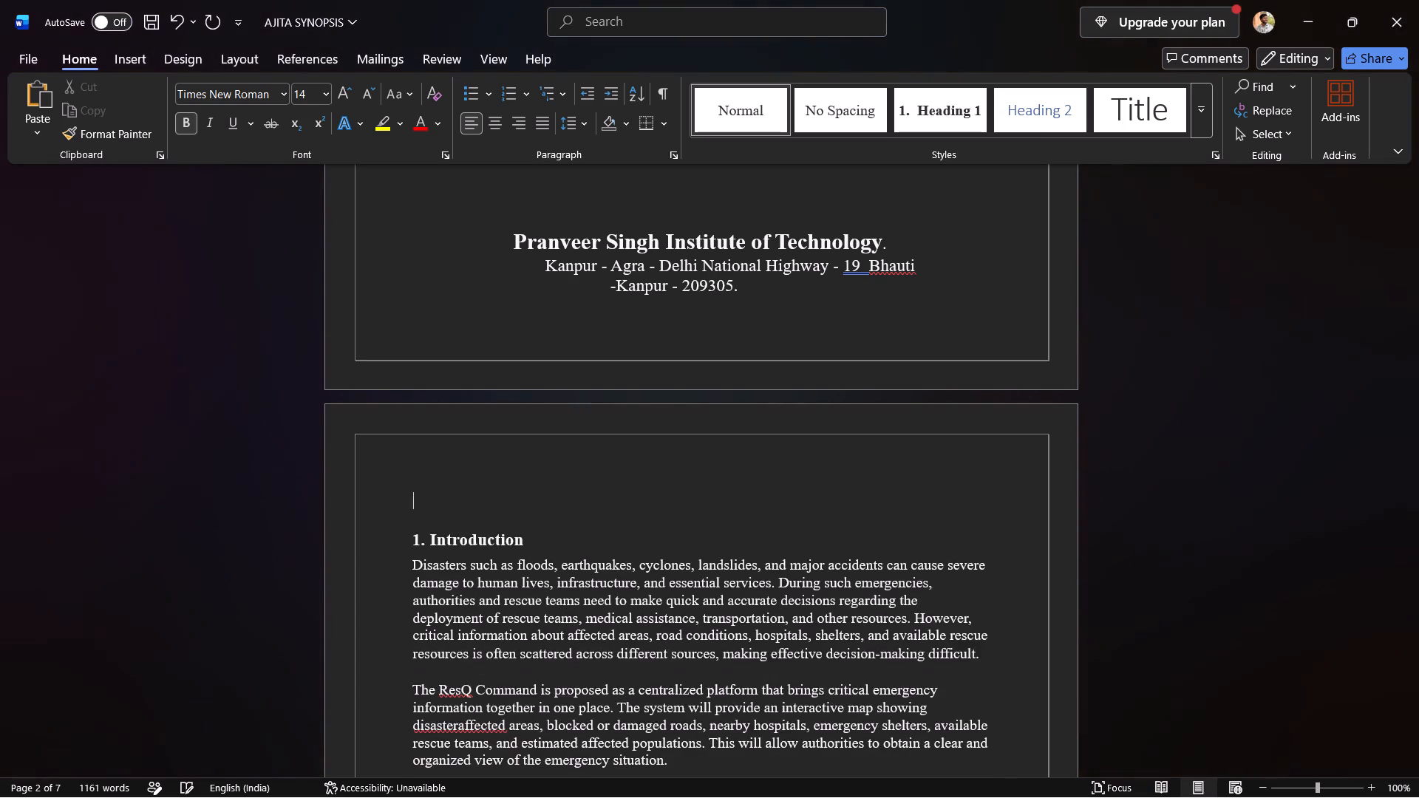
key(BackSpace)
key(BackSpace)
key(BackSpace)
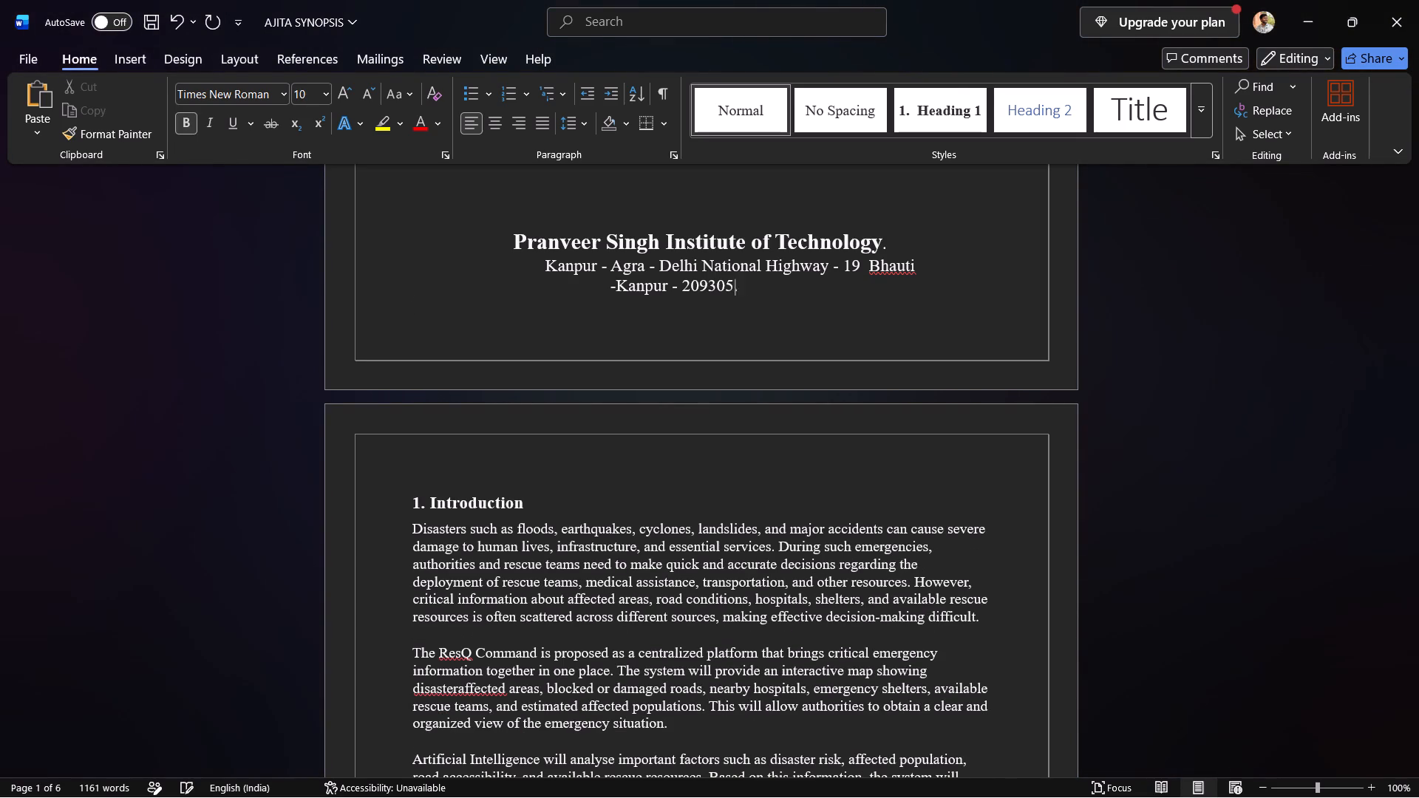
Replace the breaks before the "1. Introduction" heading with a single line break, keeping the heading on page 2.
scroll(438, 631, down, 6)
scroll(438, 631, up, 1)
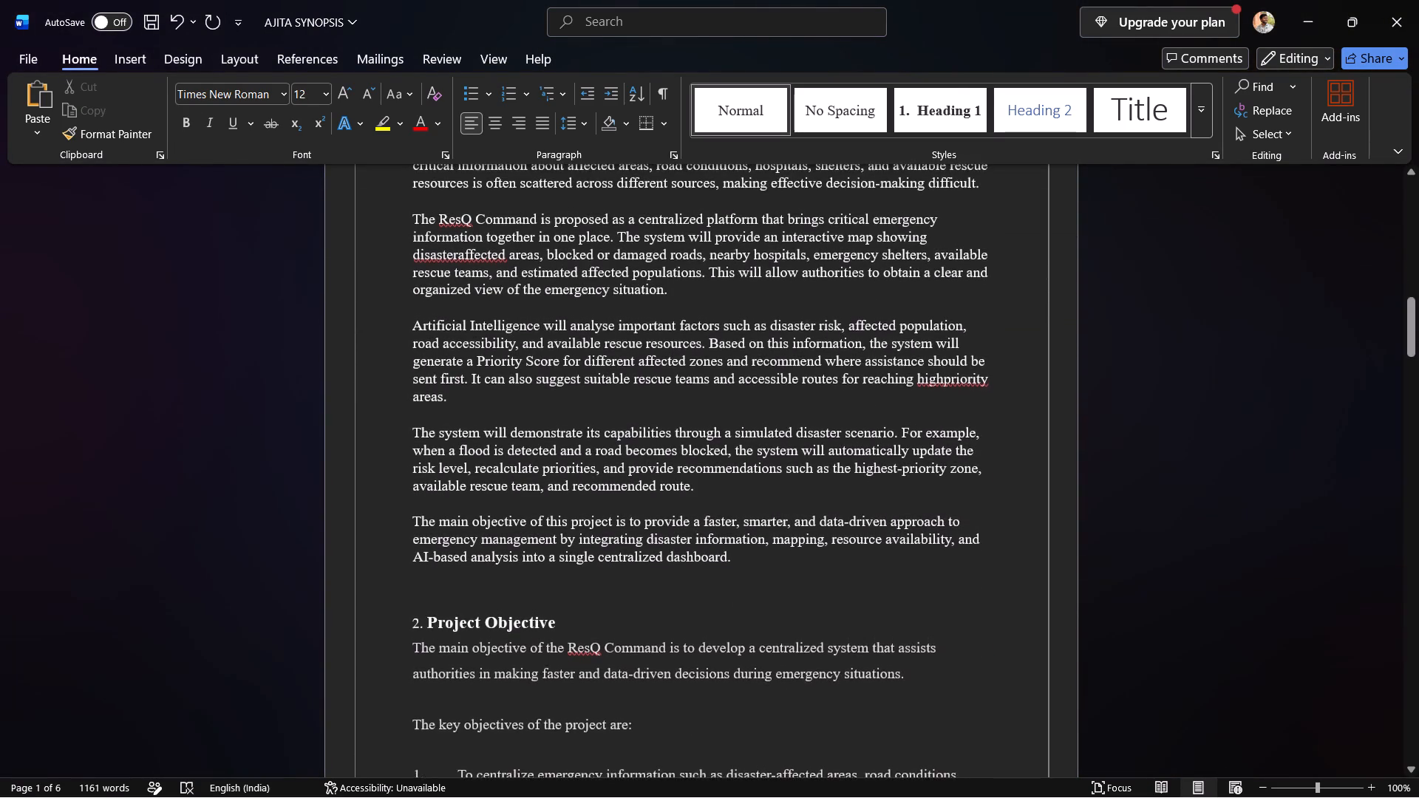
scroll(438, 631, up, 1)
scroll(247, 470, up, 3)
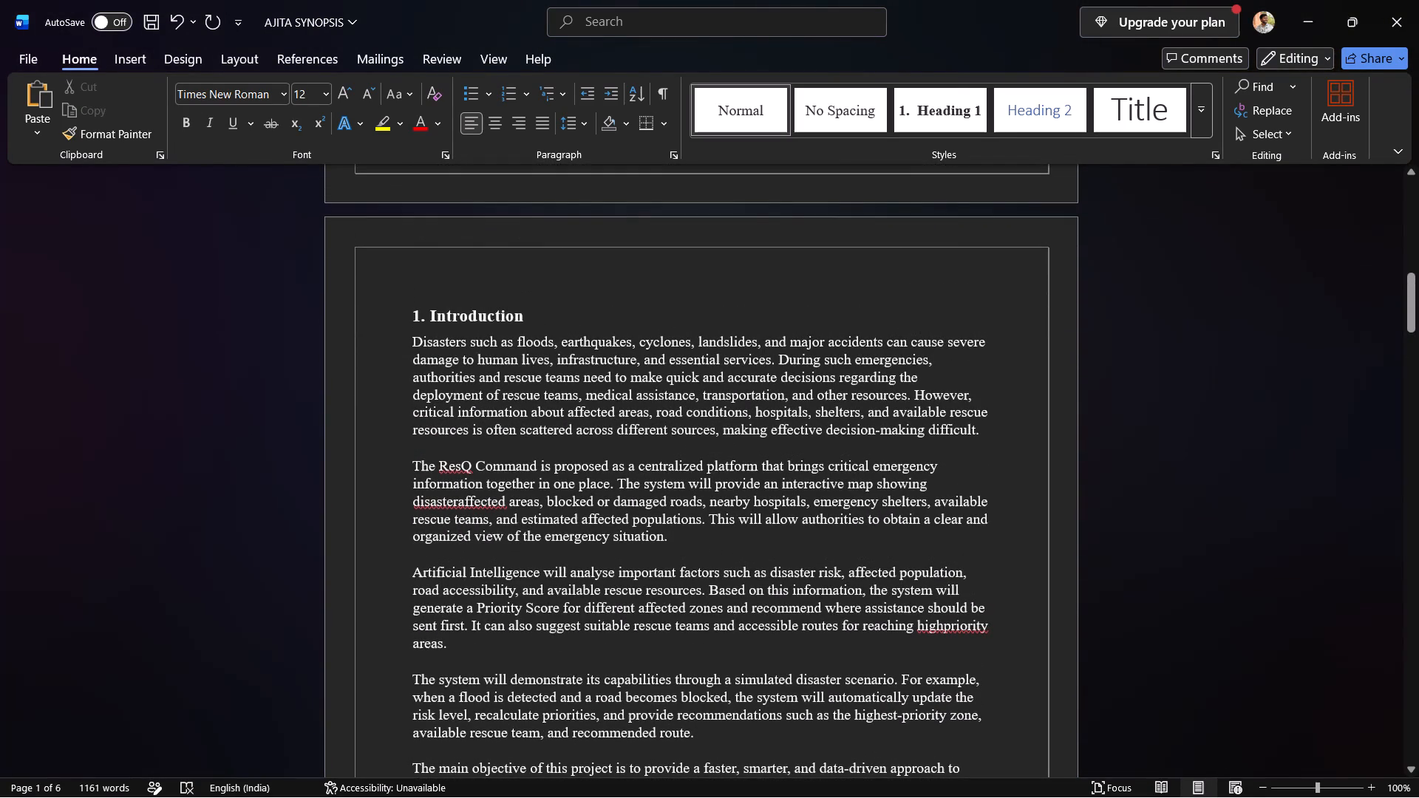
click(409, 311)
scroll(462, 539, up, 1)
key(BackSpace)
key(BackSpace)
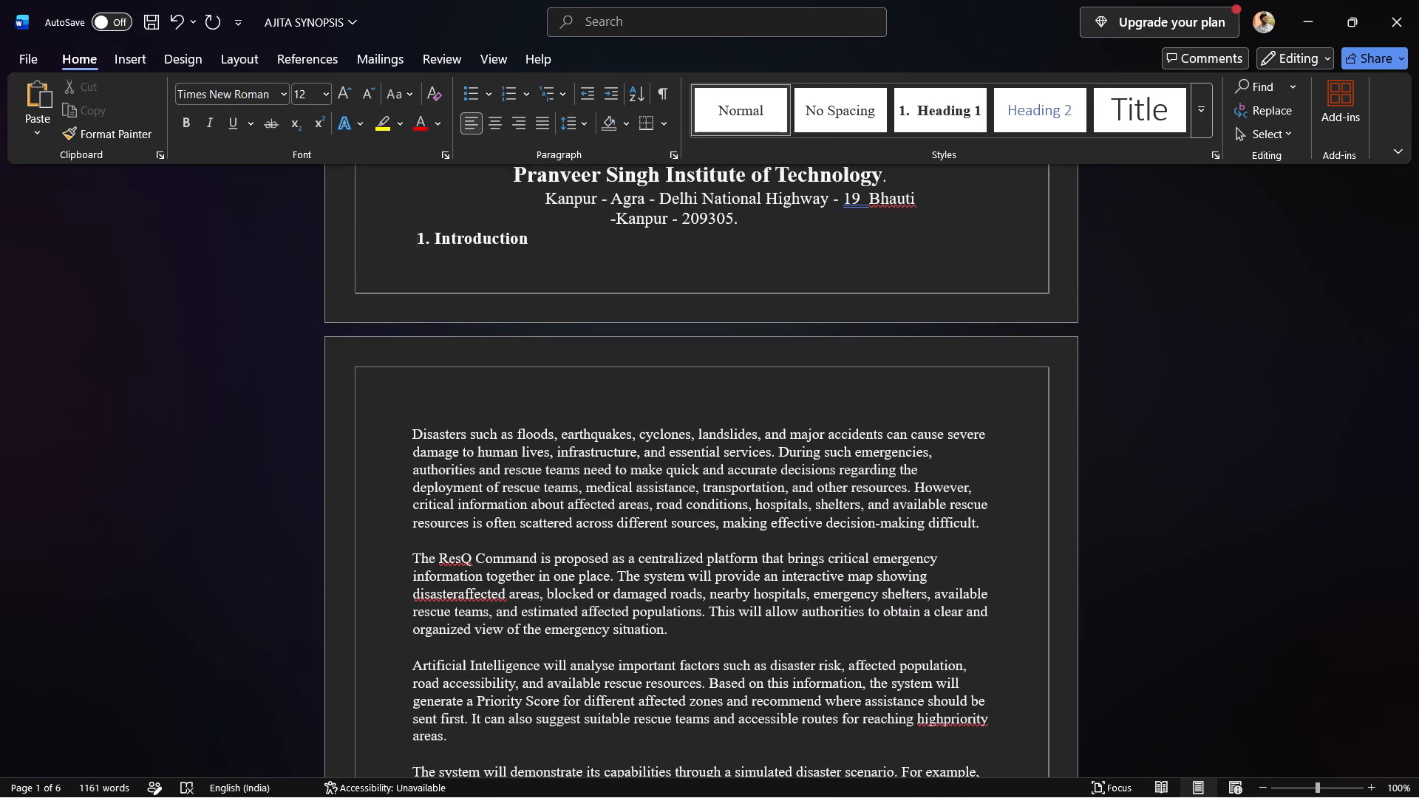
key(Return)
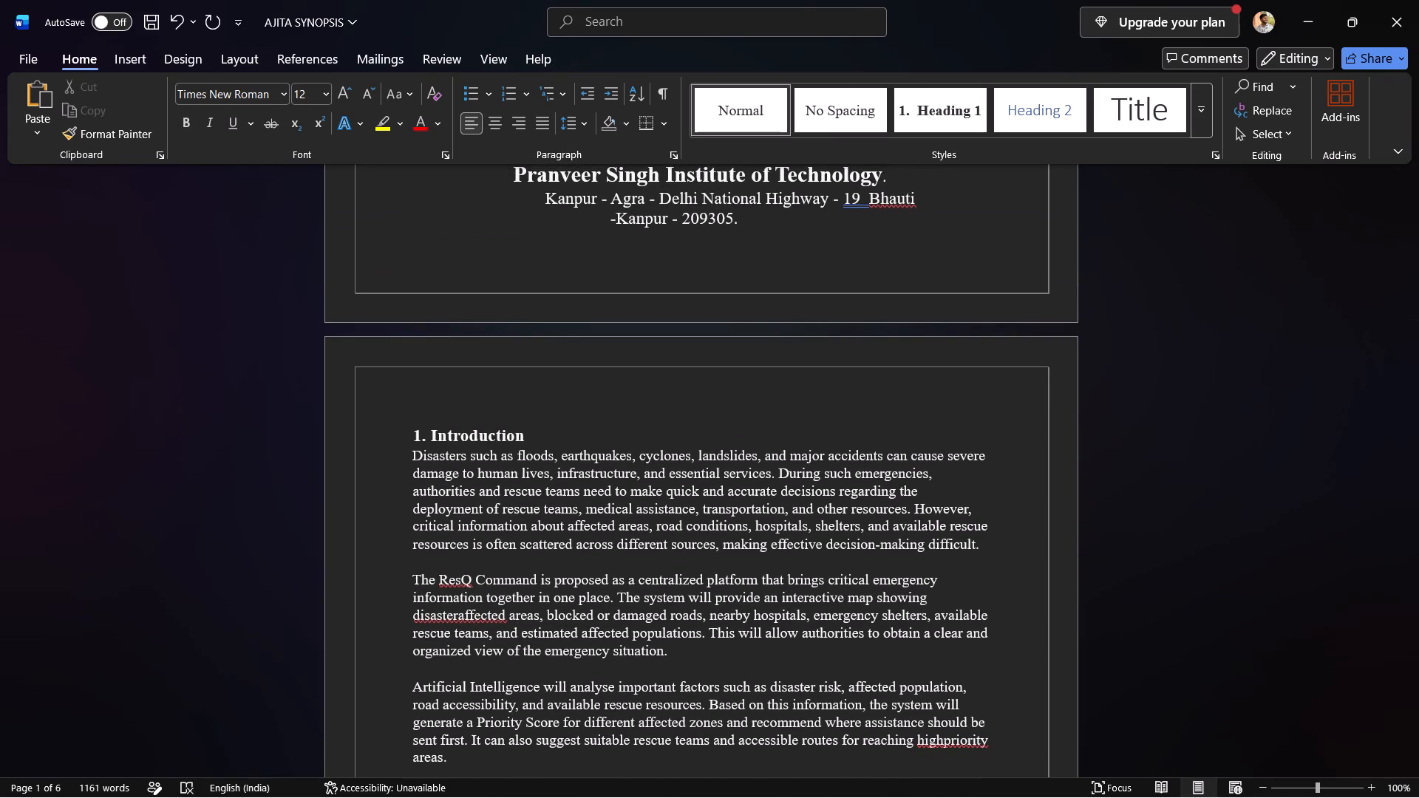
Insert eleven blank lines before the "2. Project Objective" heading to move that section onto a new page.
scroll(462, 539, down, 8)
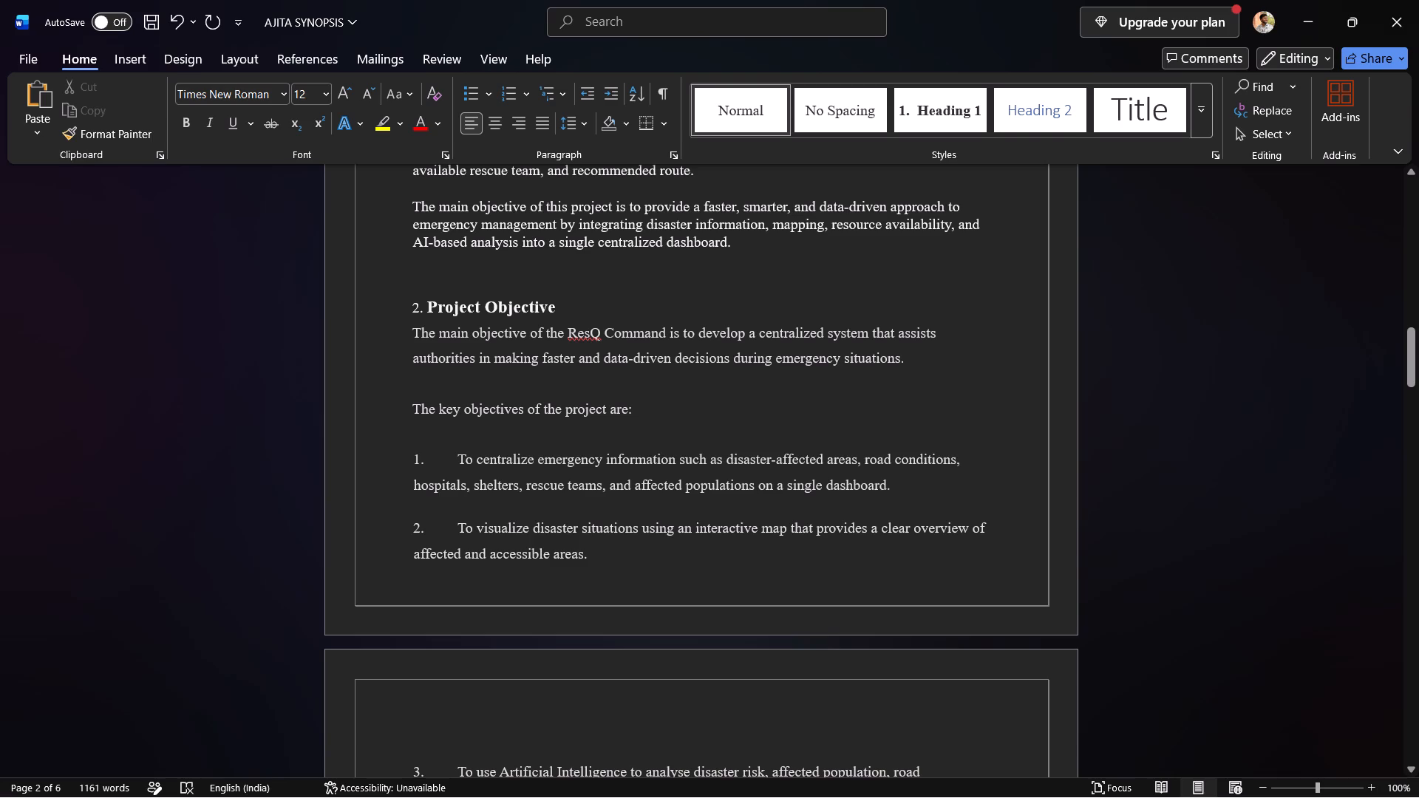
scroll(410, 306, down, 9)
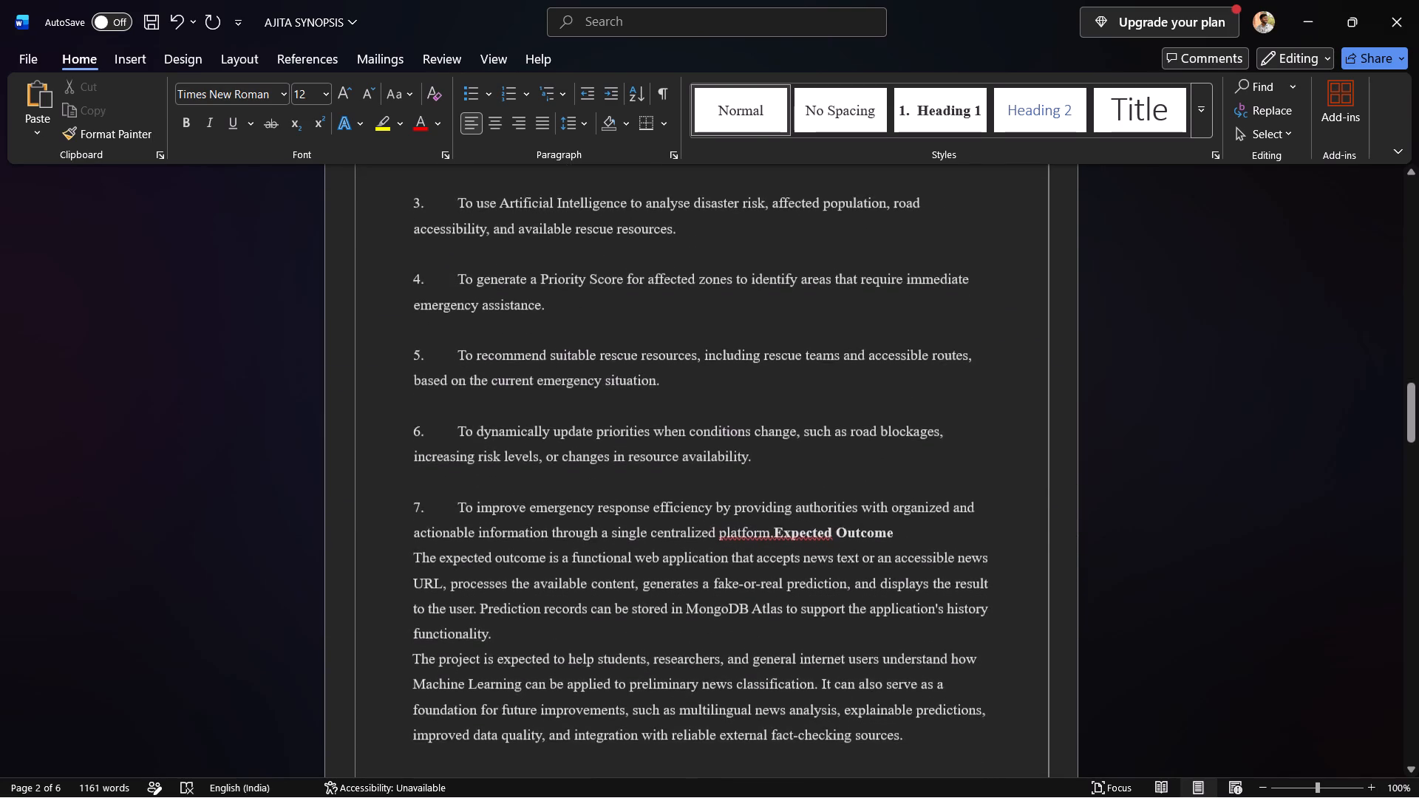
scroll(410, 306, down, 10)
scroll(410, 306, up, 3)
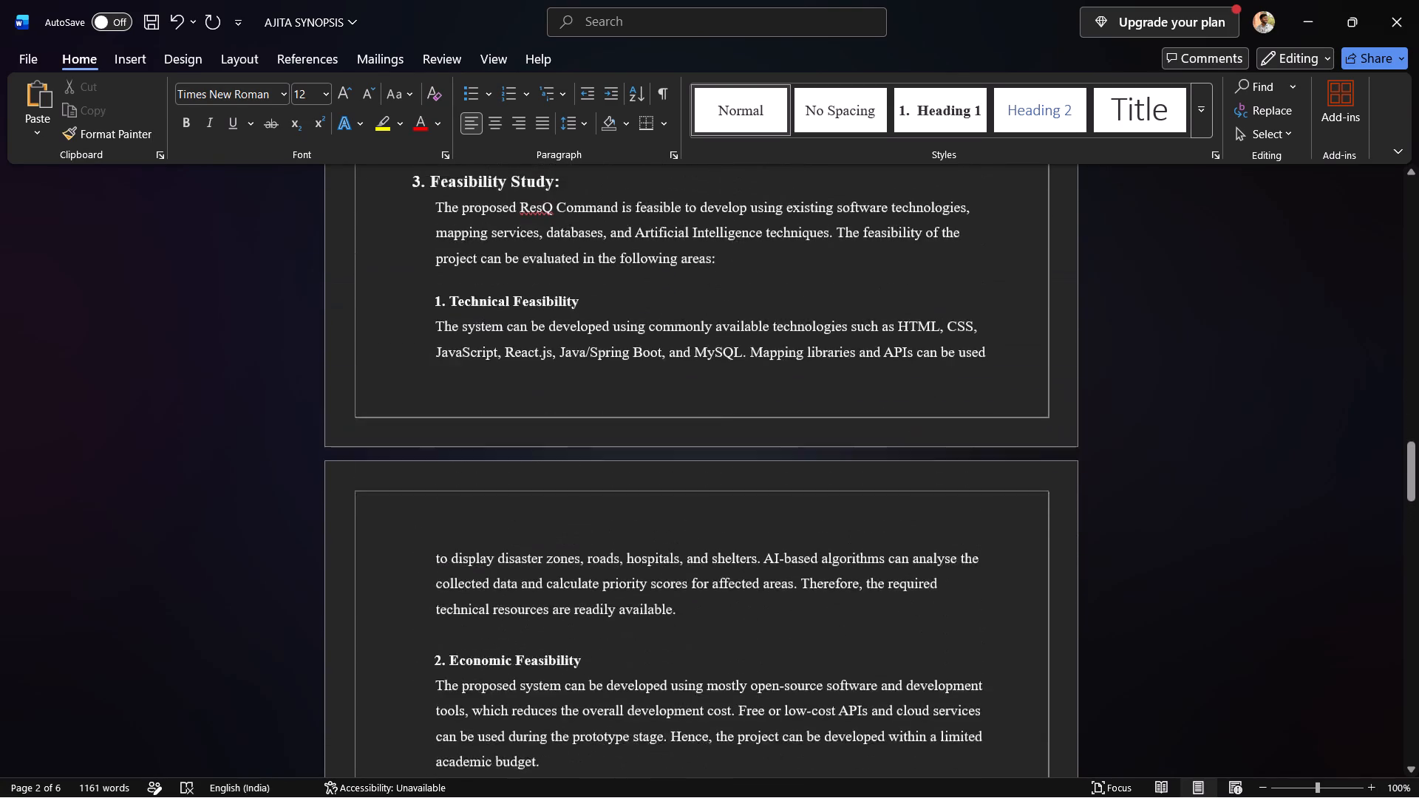
scroll(410, 306, up, 11)
click(413, 416)
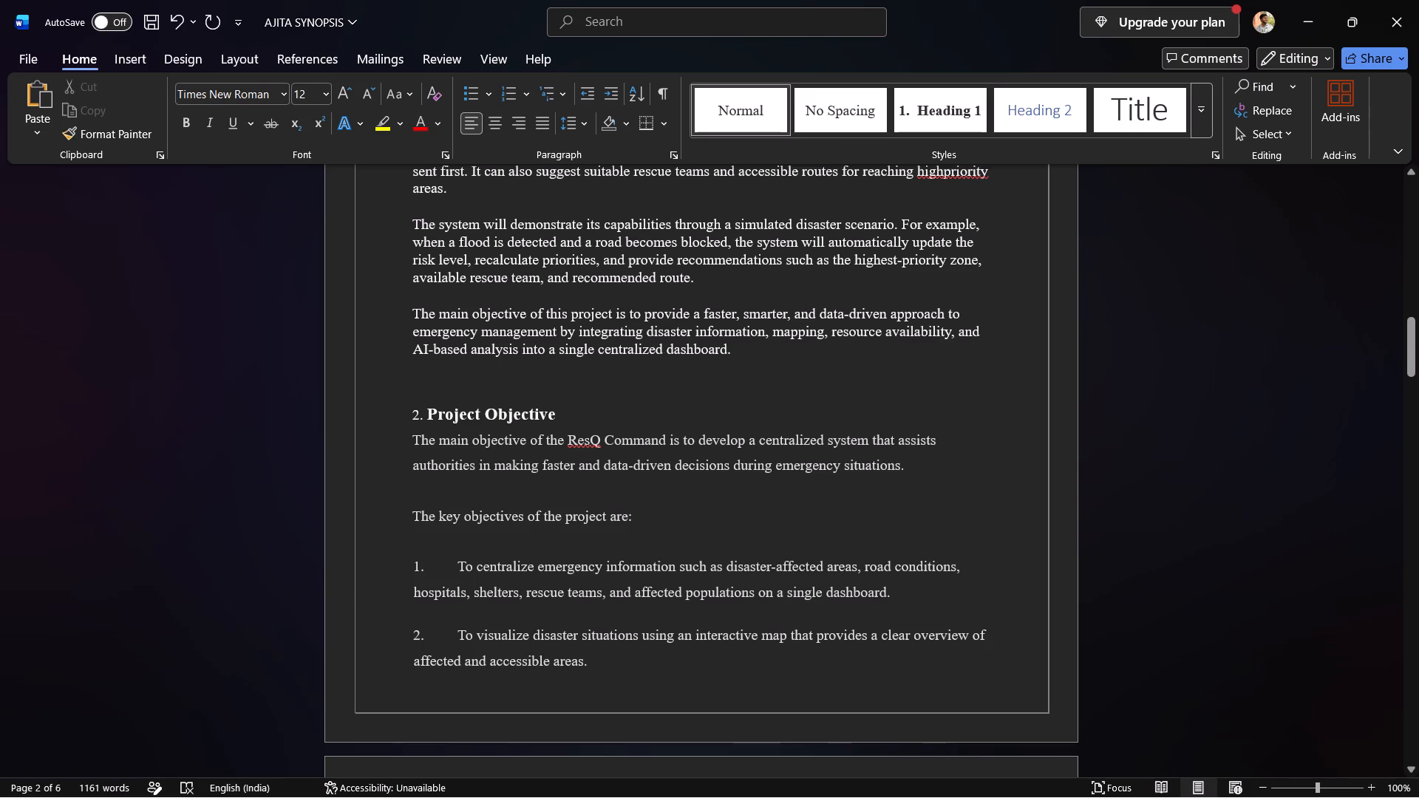
click(413, 416)
key(backslash)
key(BackSpace)
key(Return)
key(Return)
key(Return)
key(Return)
key(Return)
key(Return)
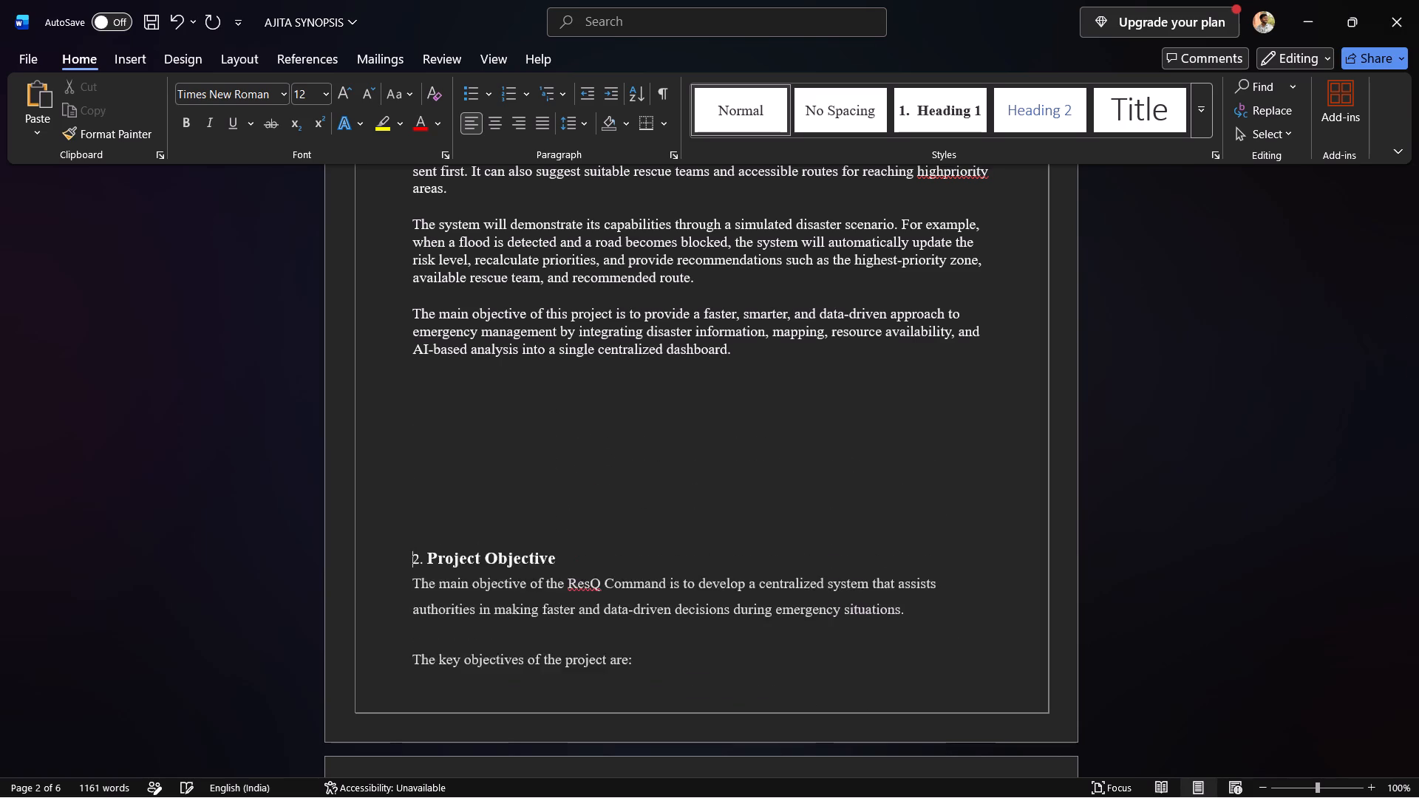
key(Return)
key(Return)
key(Return)
key(Return)
key(Return)
Review the layout of the pages covering the Project Objective and Feasibility Study sections.
scroll(564, 363, down, 8)
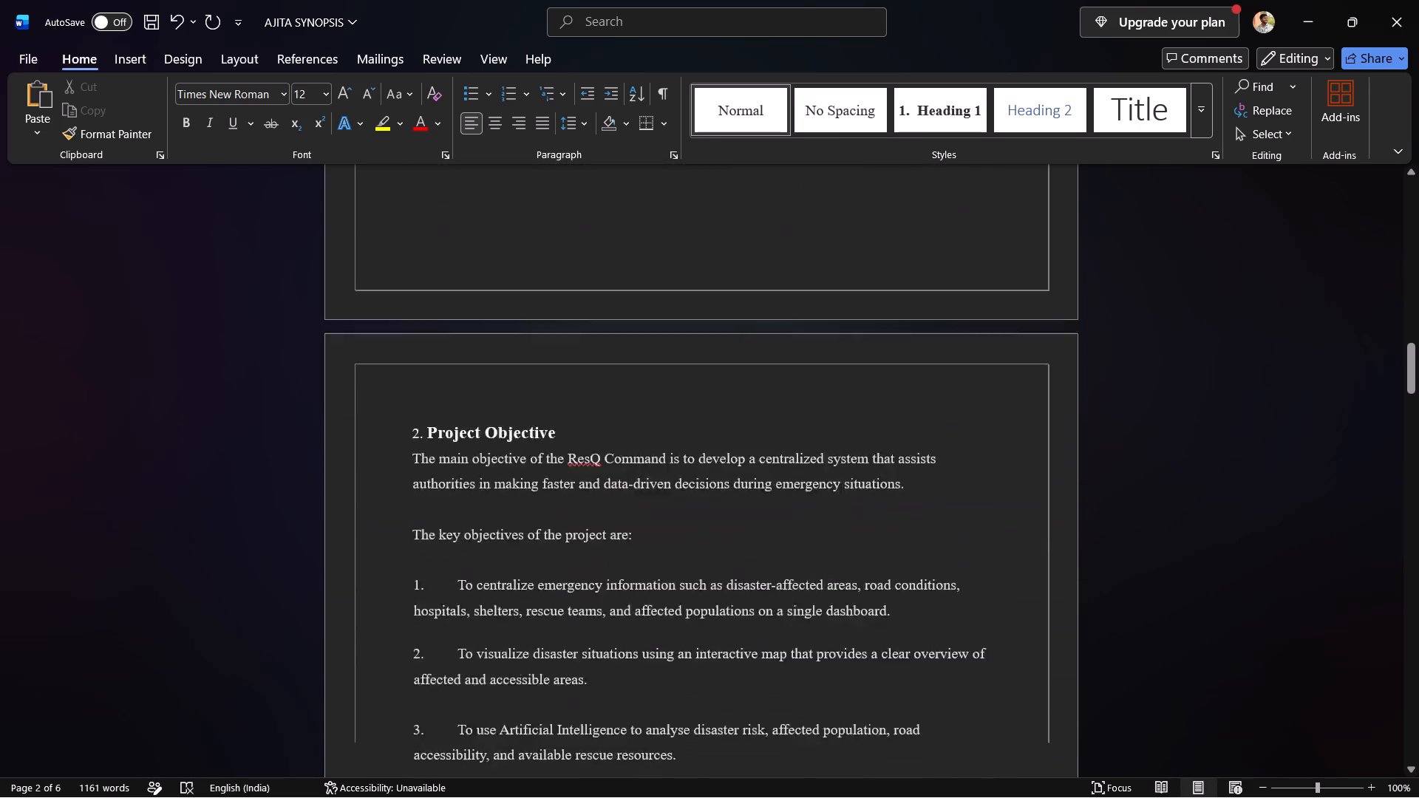
scroll(564, 363, down, 14)
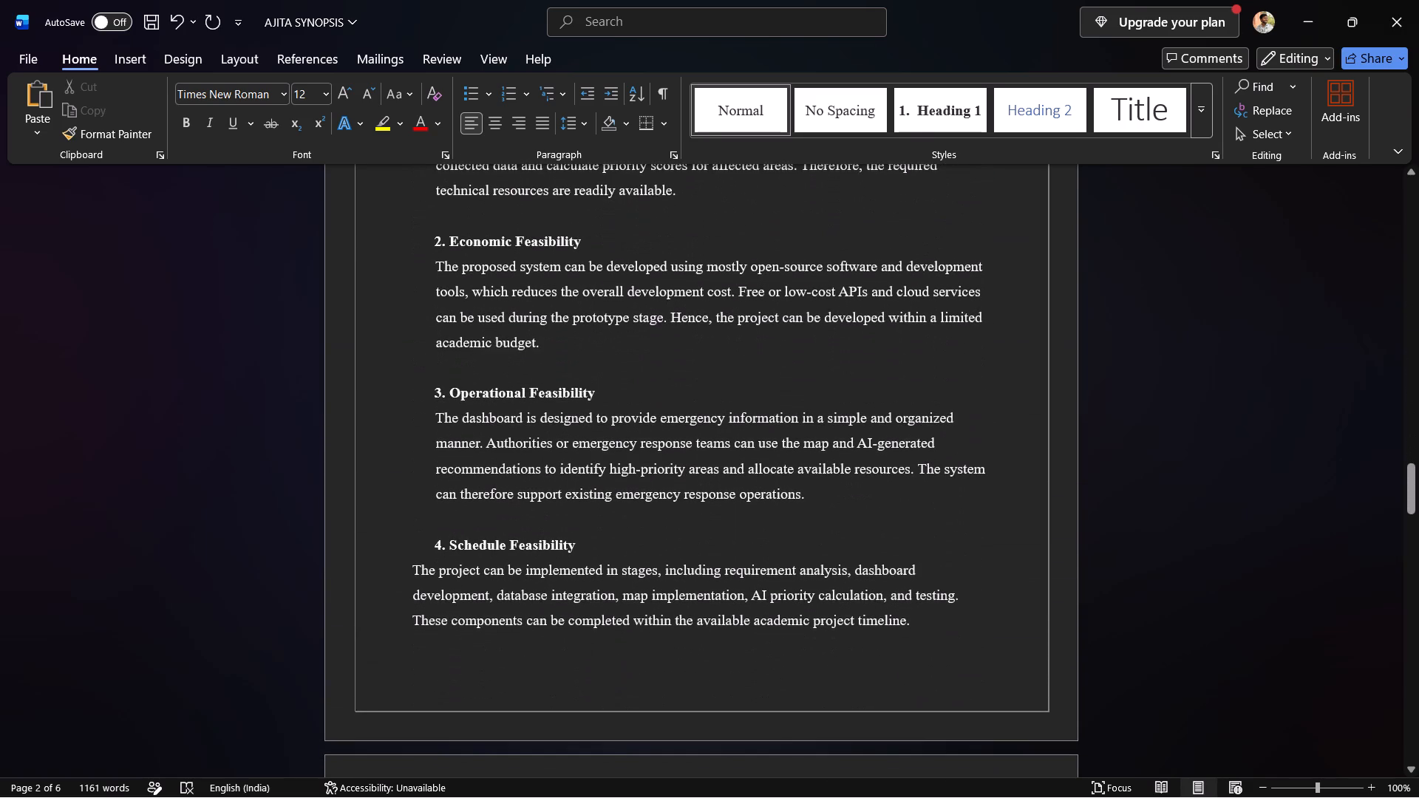
scroll(564, 363, up, 3)
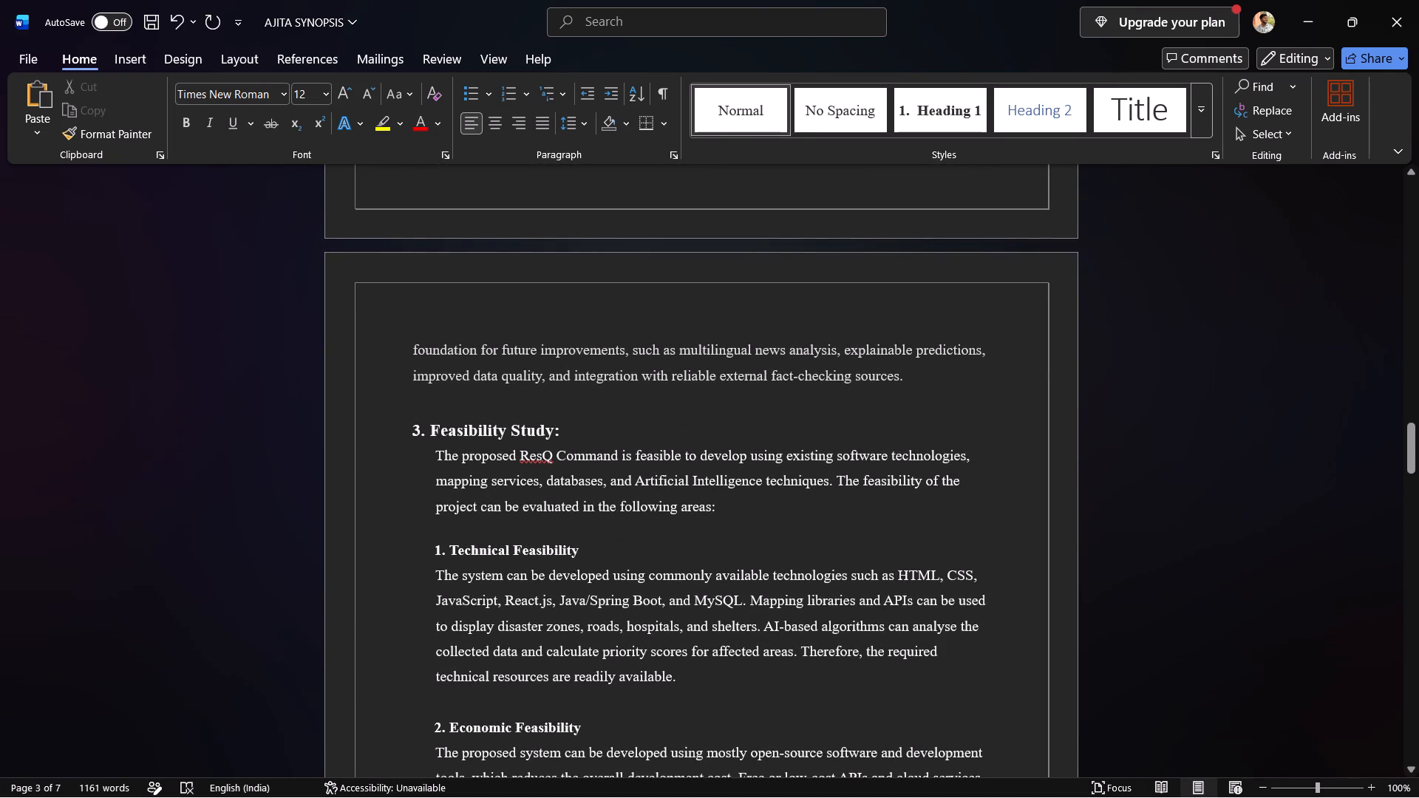
scroll(435, 407, up, 7)
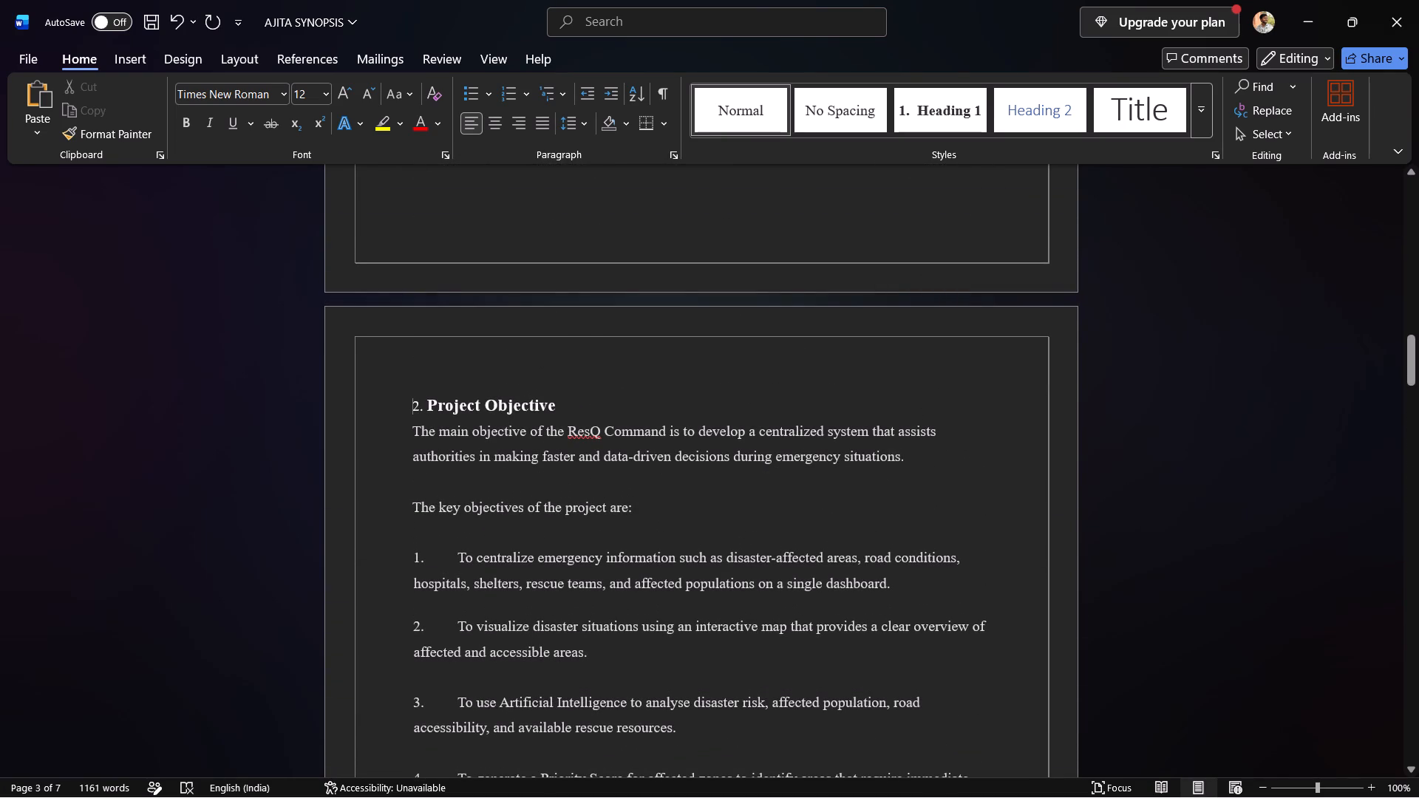
scroll(545, 451, down, 3)
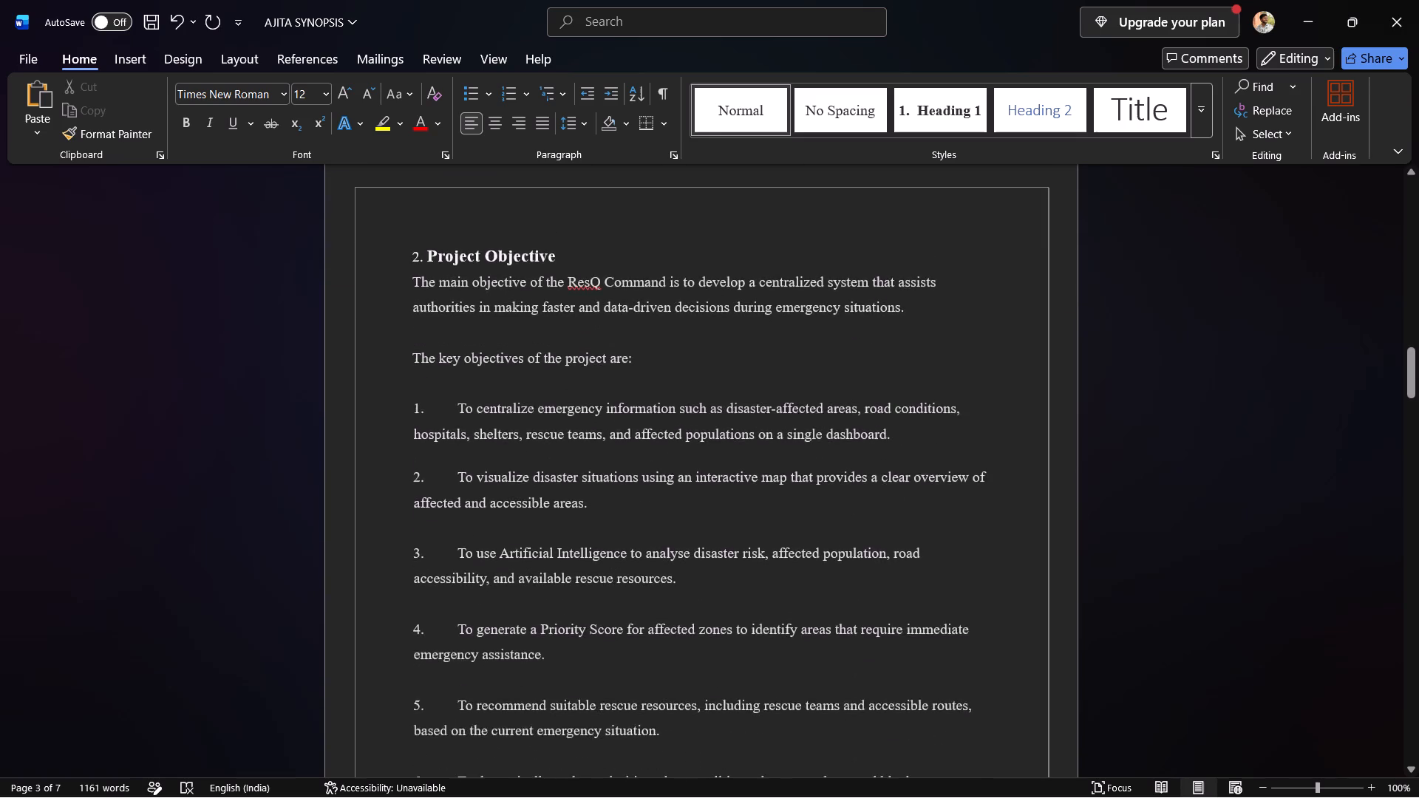
scroll(545, 451, down, 1)
scroll(545, 451, up, 4)
Delete the "2." number before the "Project Objective" heading text.
click(476, 448)
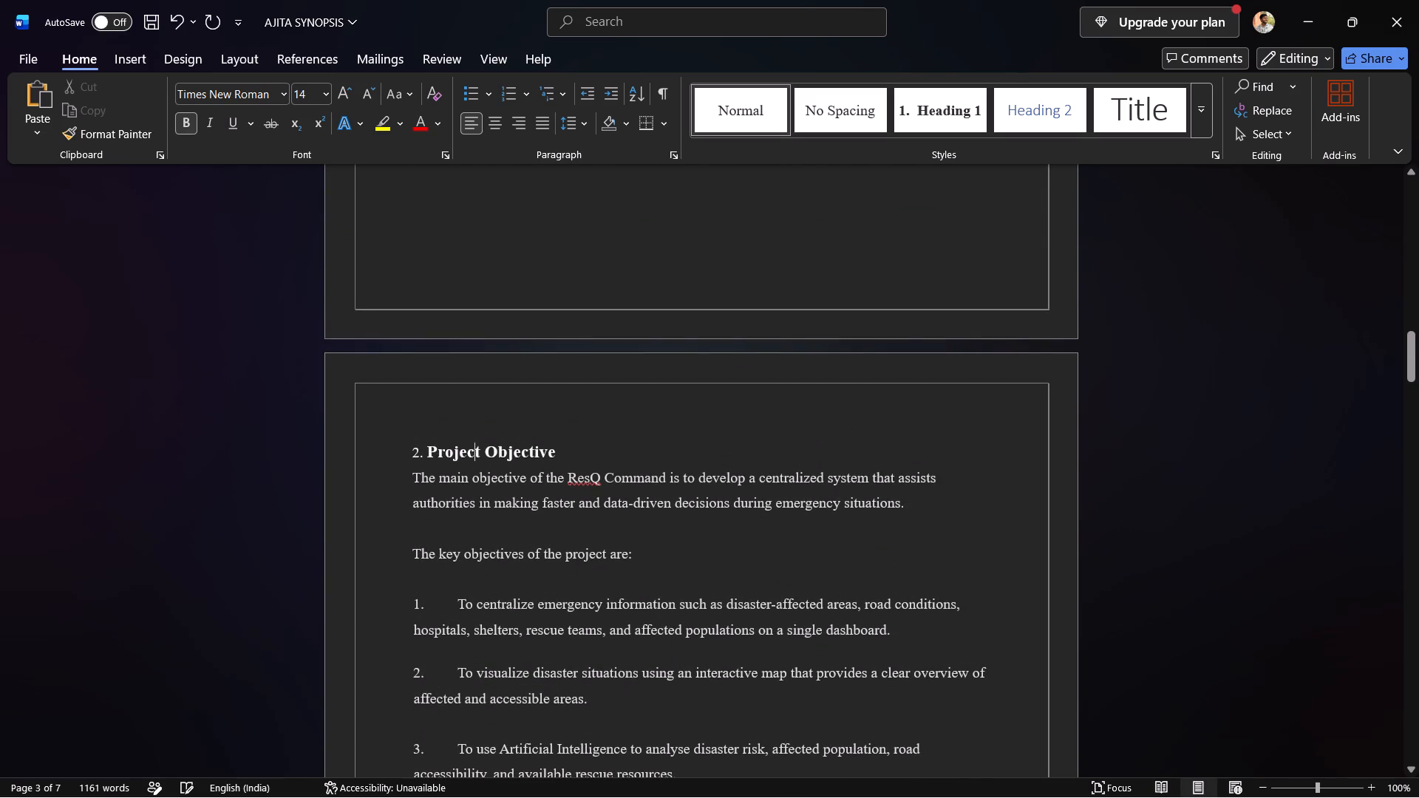
scroll(476, 448, down, 2)
click(423, 281)
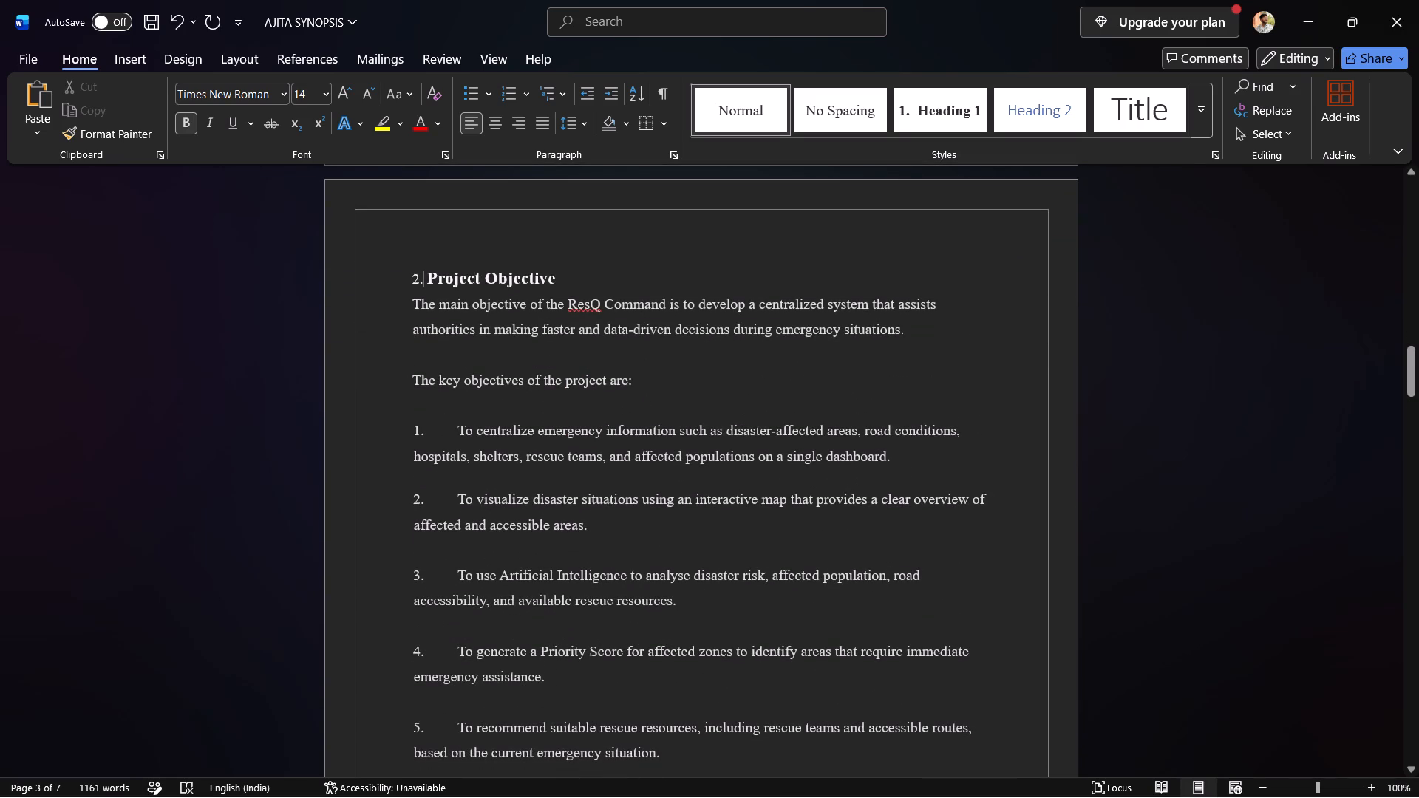
key(BackSpace)
key(BackSpace)
Try to set the font size to 14 for the number, and retype "2." directly before "Project Objective".
click(309, 95)
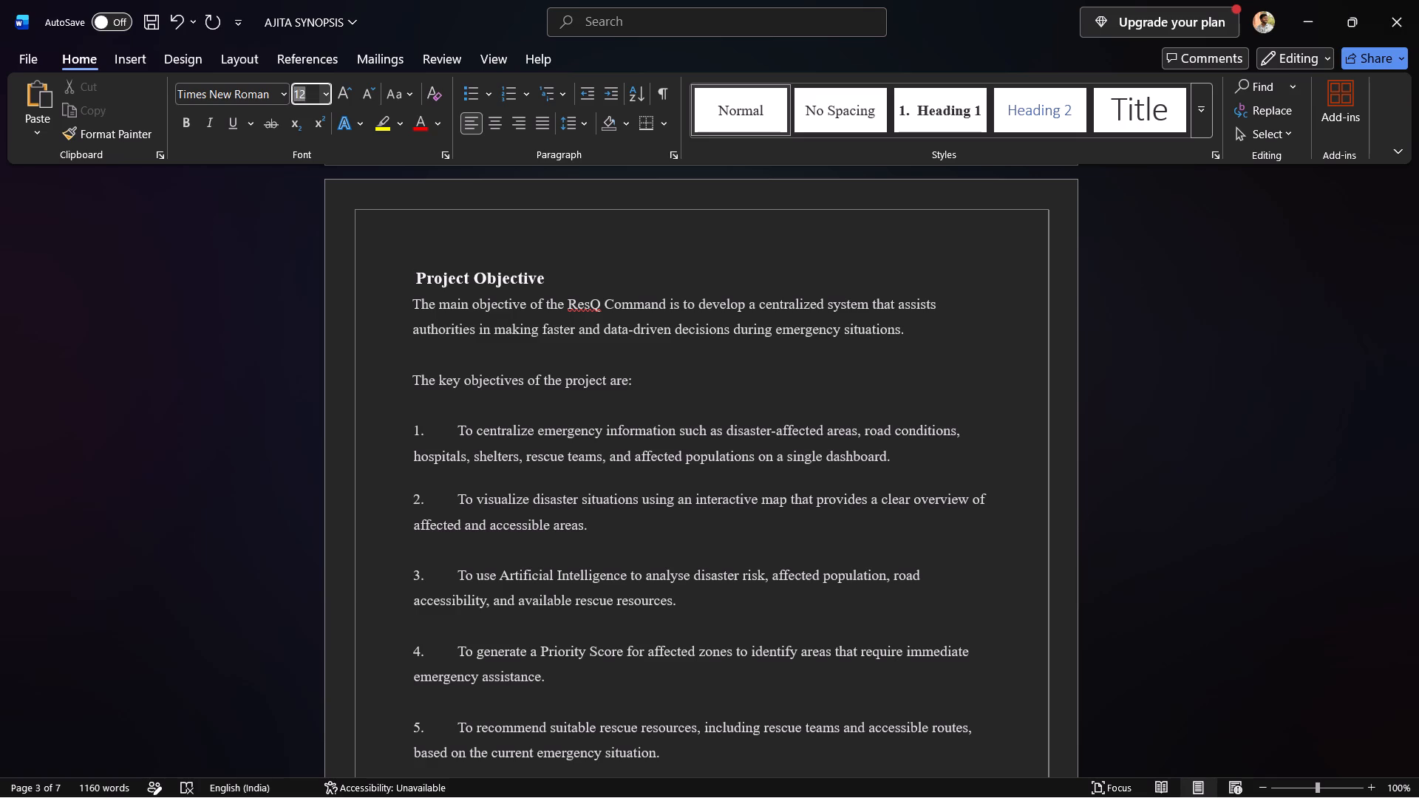
key(BackSpace)
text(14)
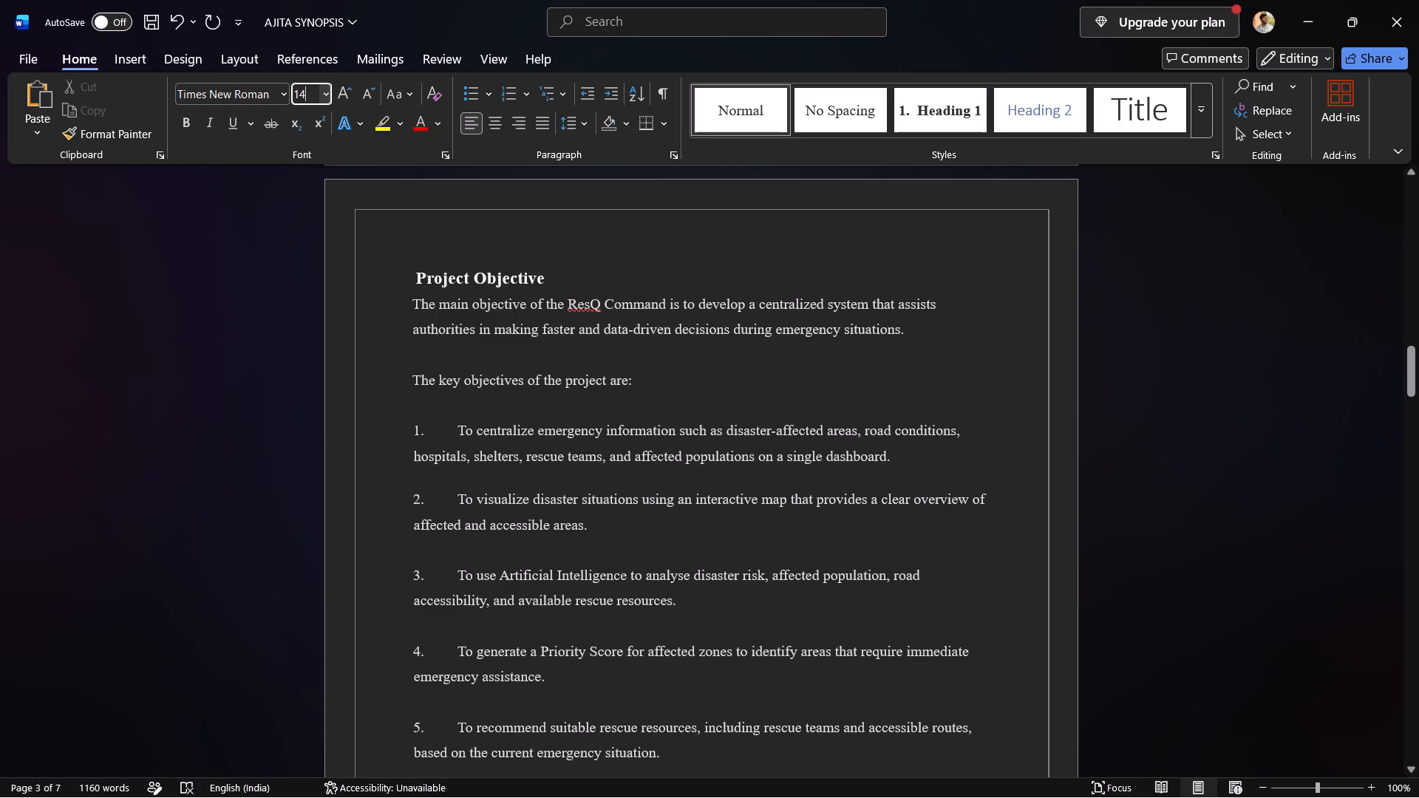
click(415, 279)
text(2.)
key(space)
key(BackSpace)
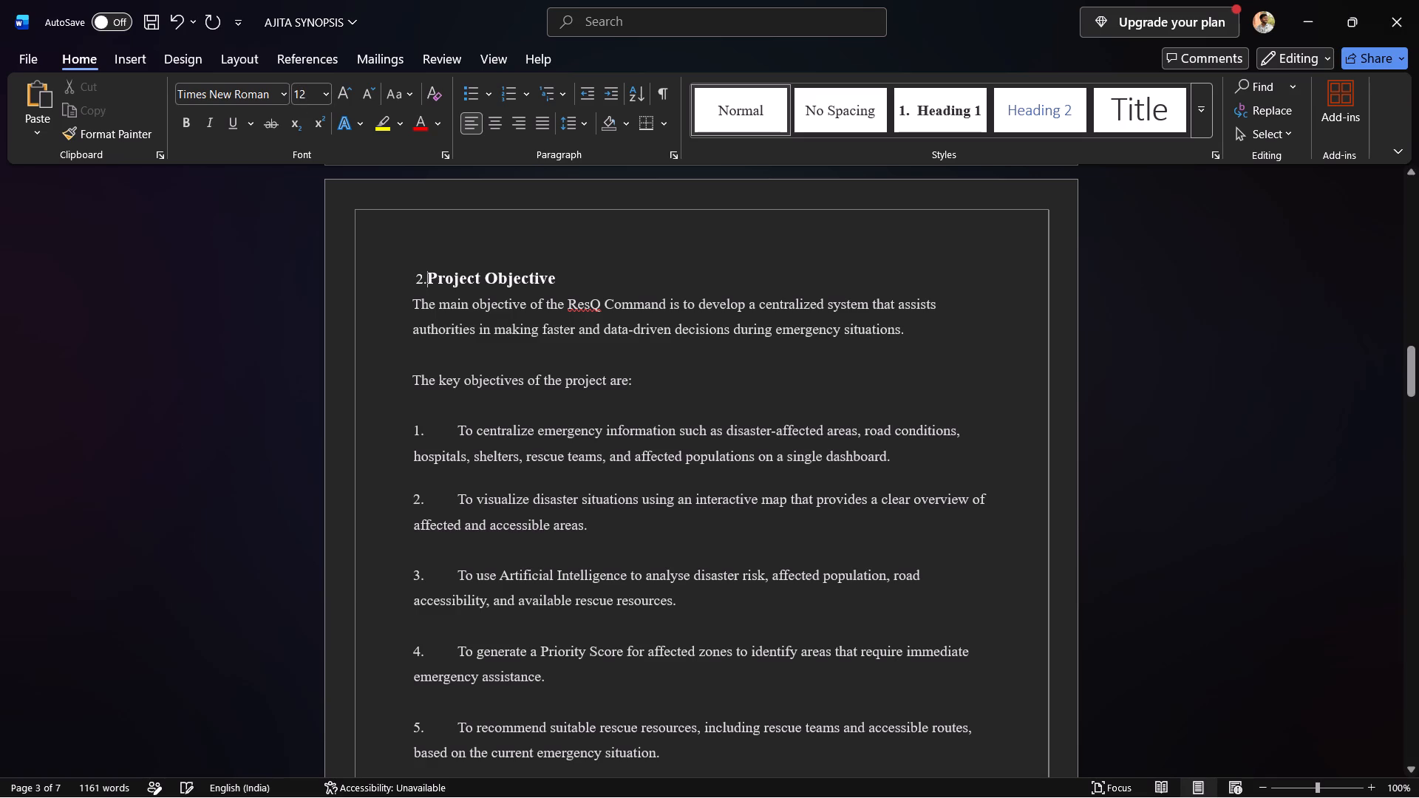
Replace the "2." before the "Project Objective" heading with "2." and a space in 14-point text.
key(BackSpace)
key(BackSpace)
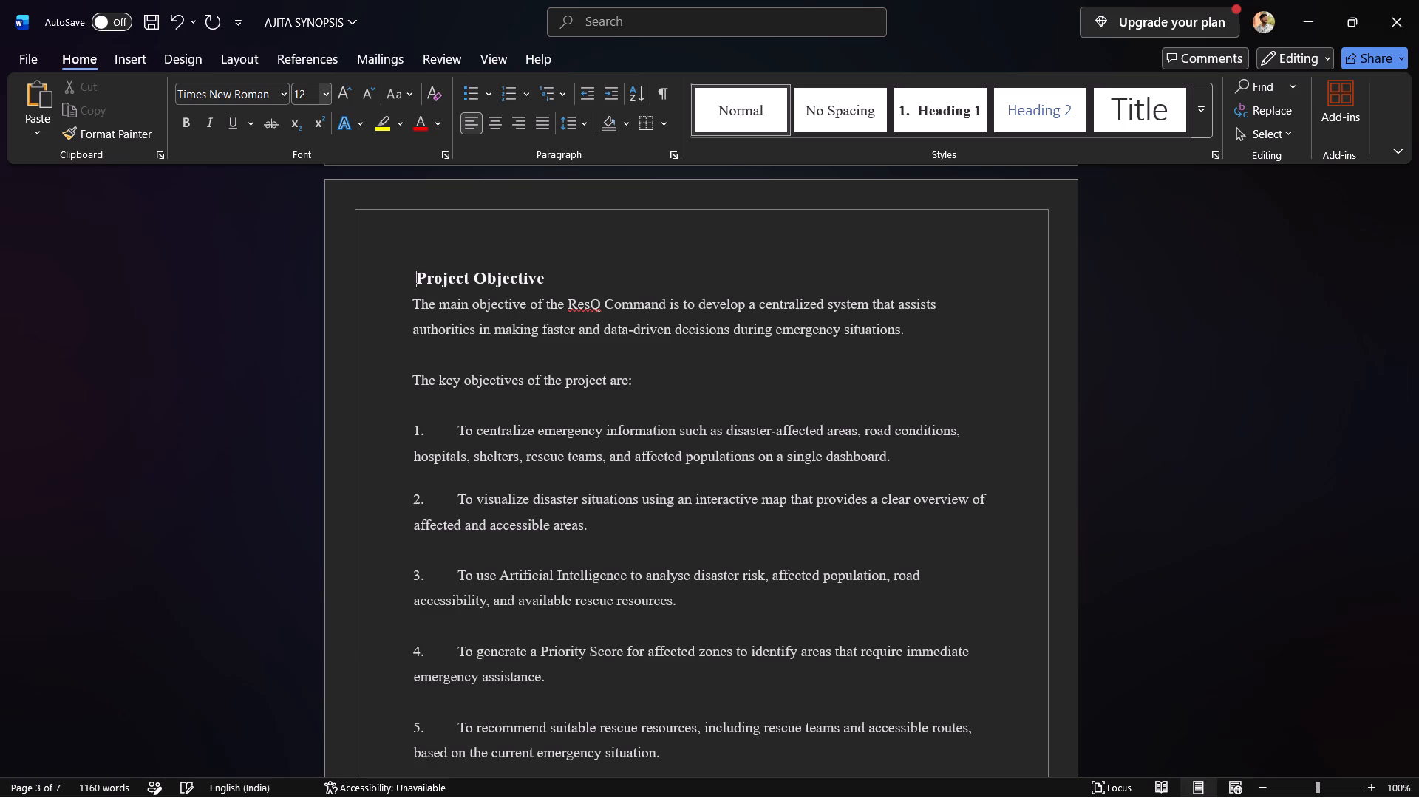
click(305, 98)
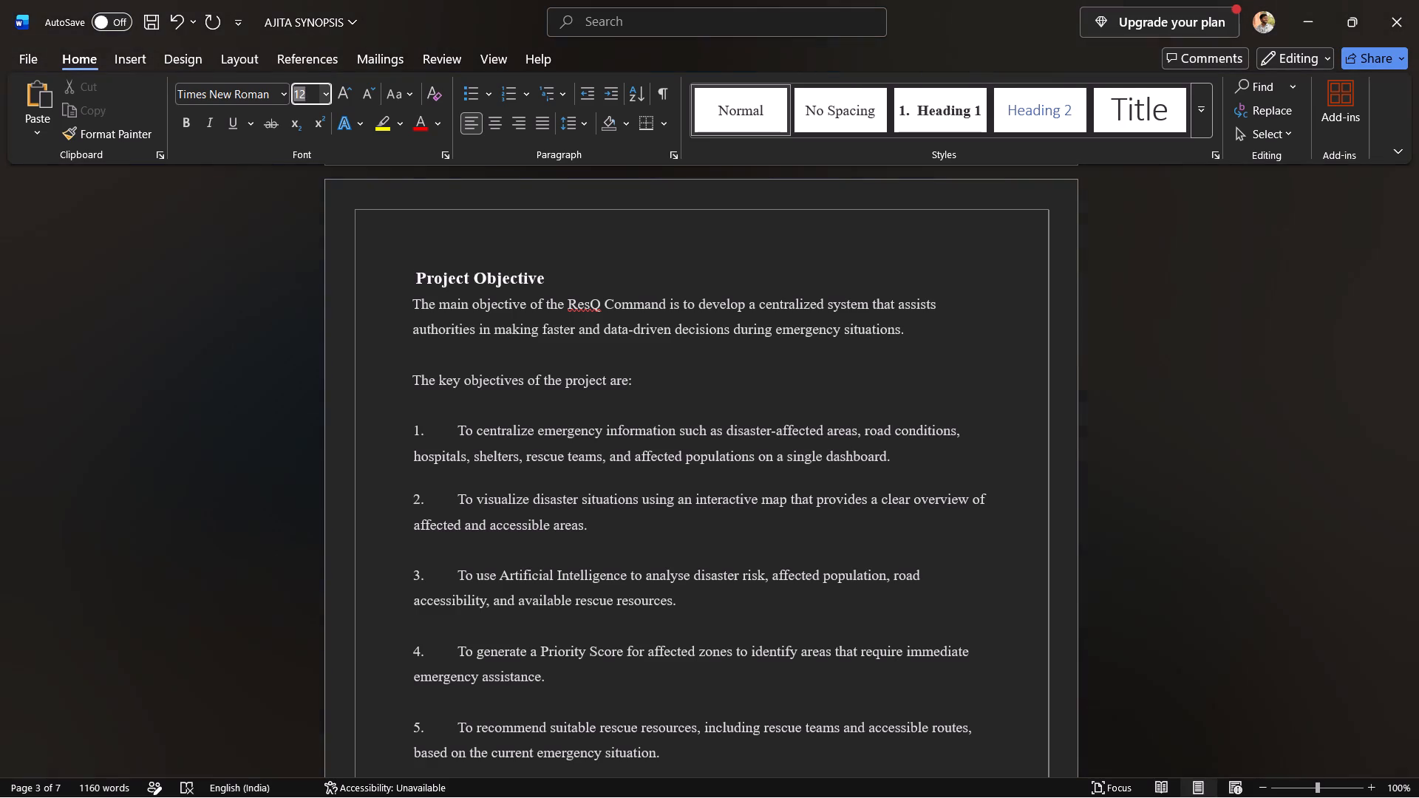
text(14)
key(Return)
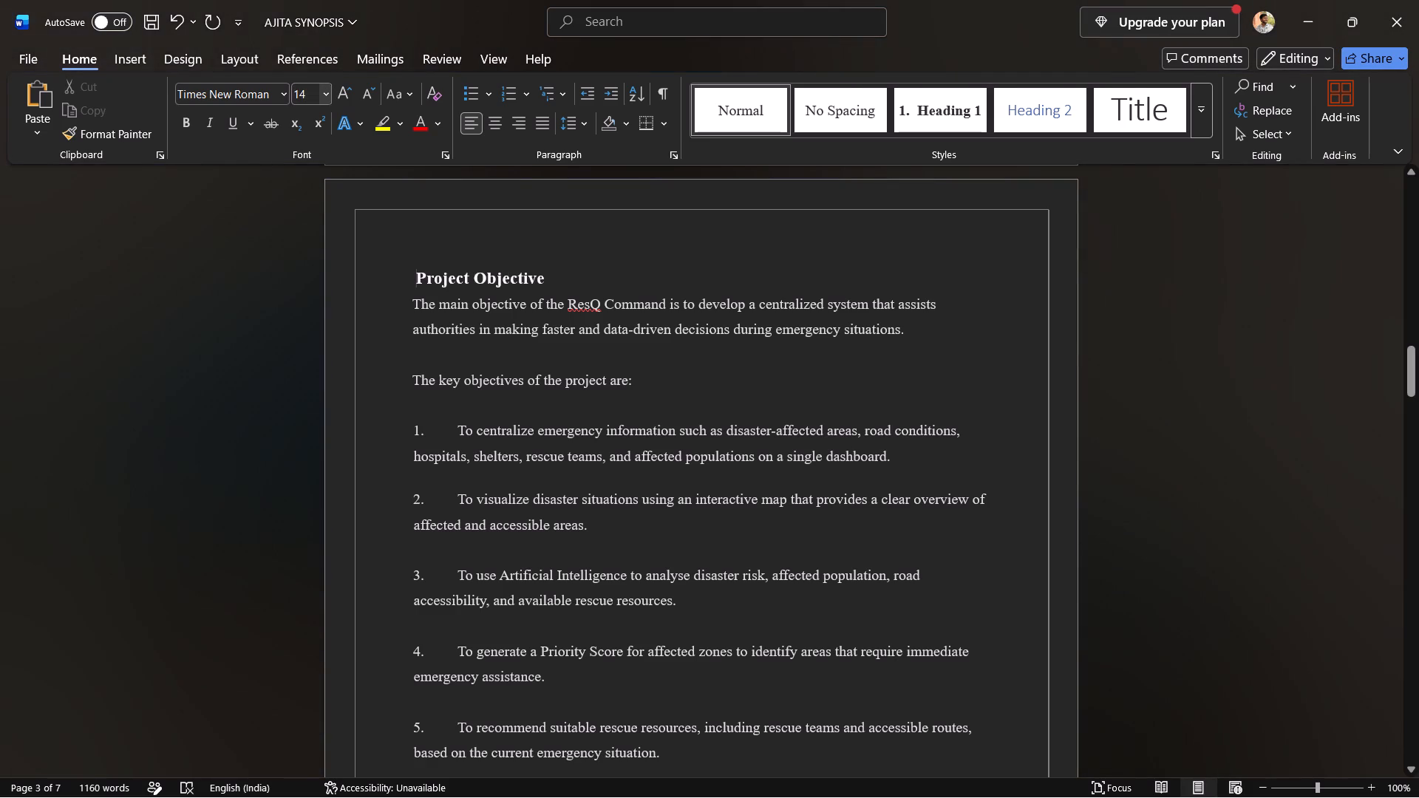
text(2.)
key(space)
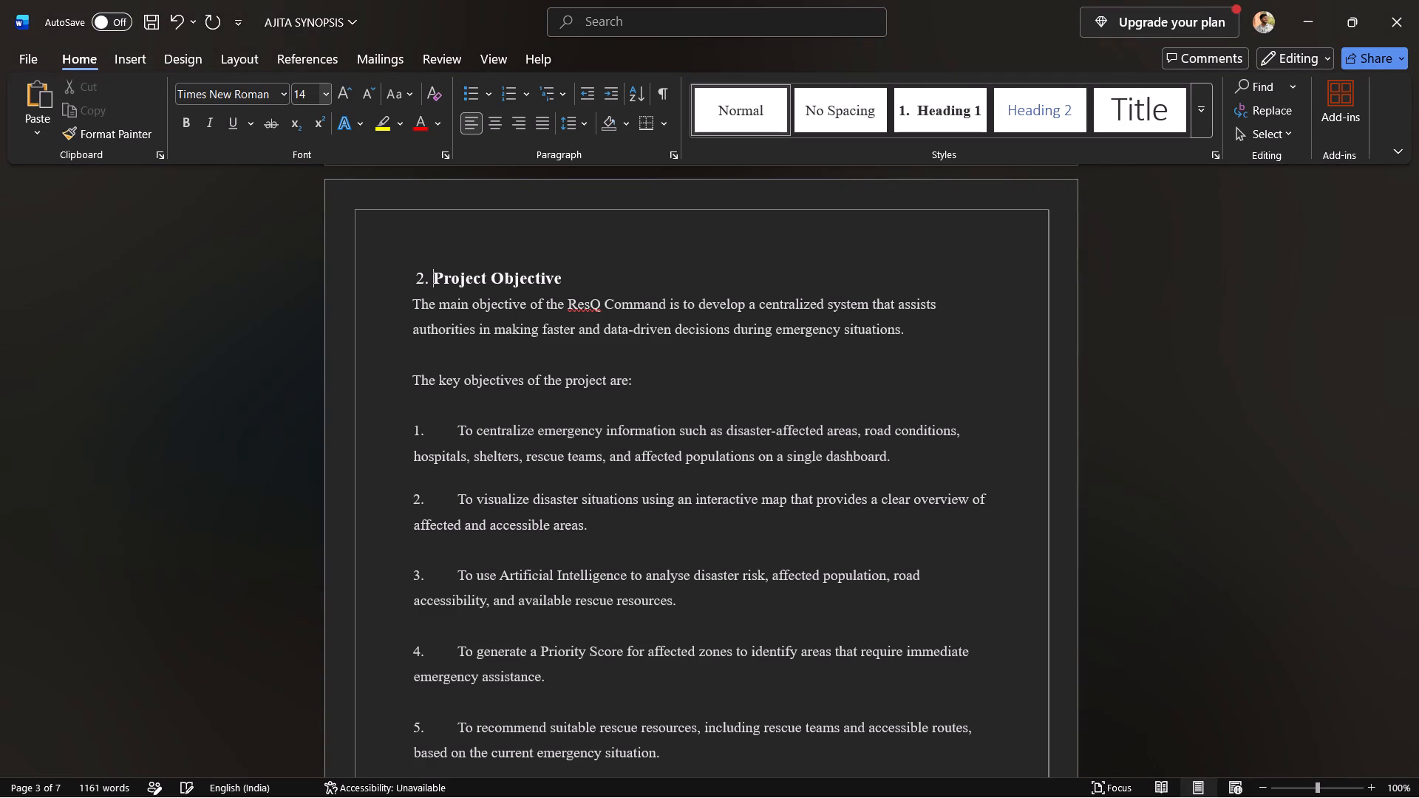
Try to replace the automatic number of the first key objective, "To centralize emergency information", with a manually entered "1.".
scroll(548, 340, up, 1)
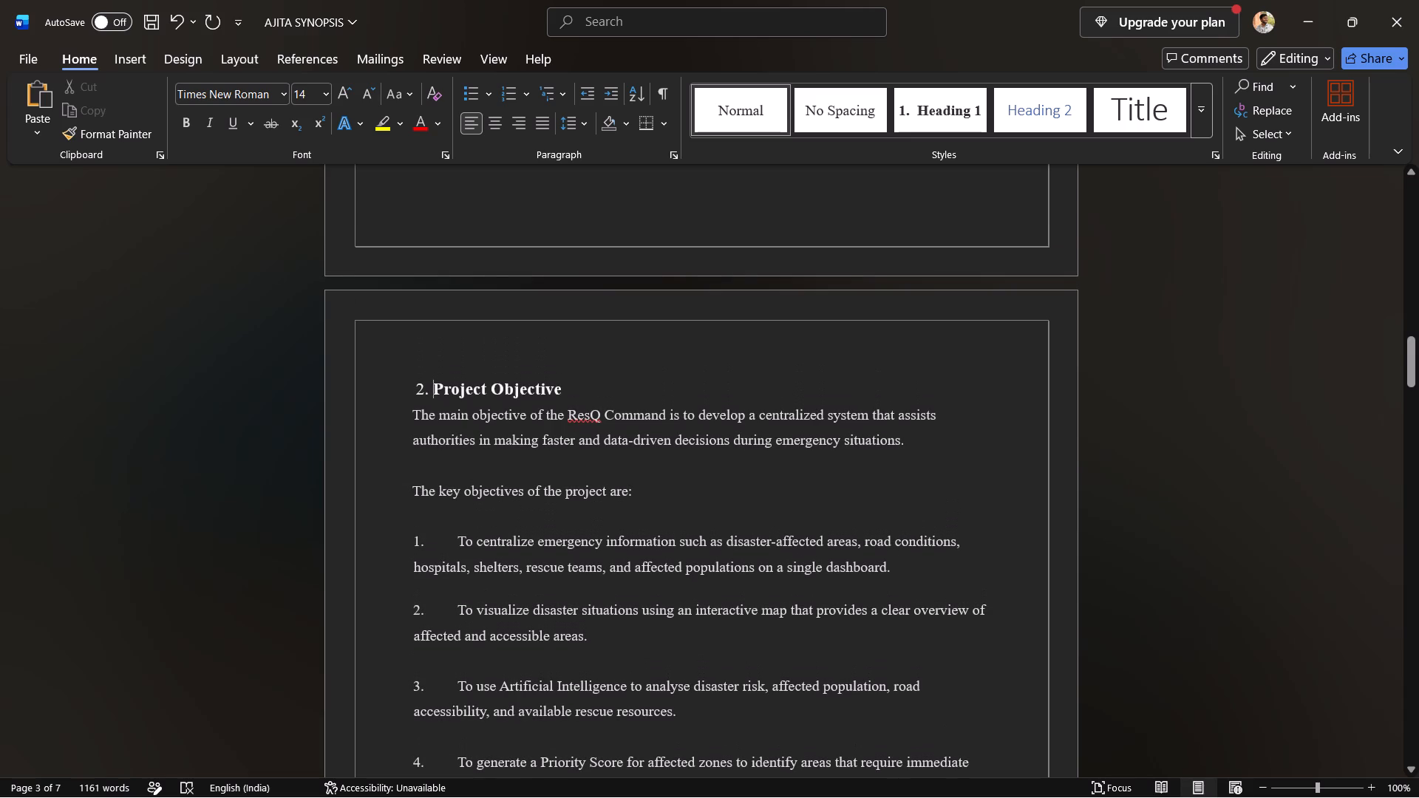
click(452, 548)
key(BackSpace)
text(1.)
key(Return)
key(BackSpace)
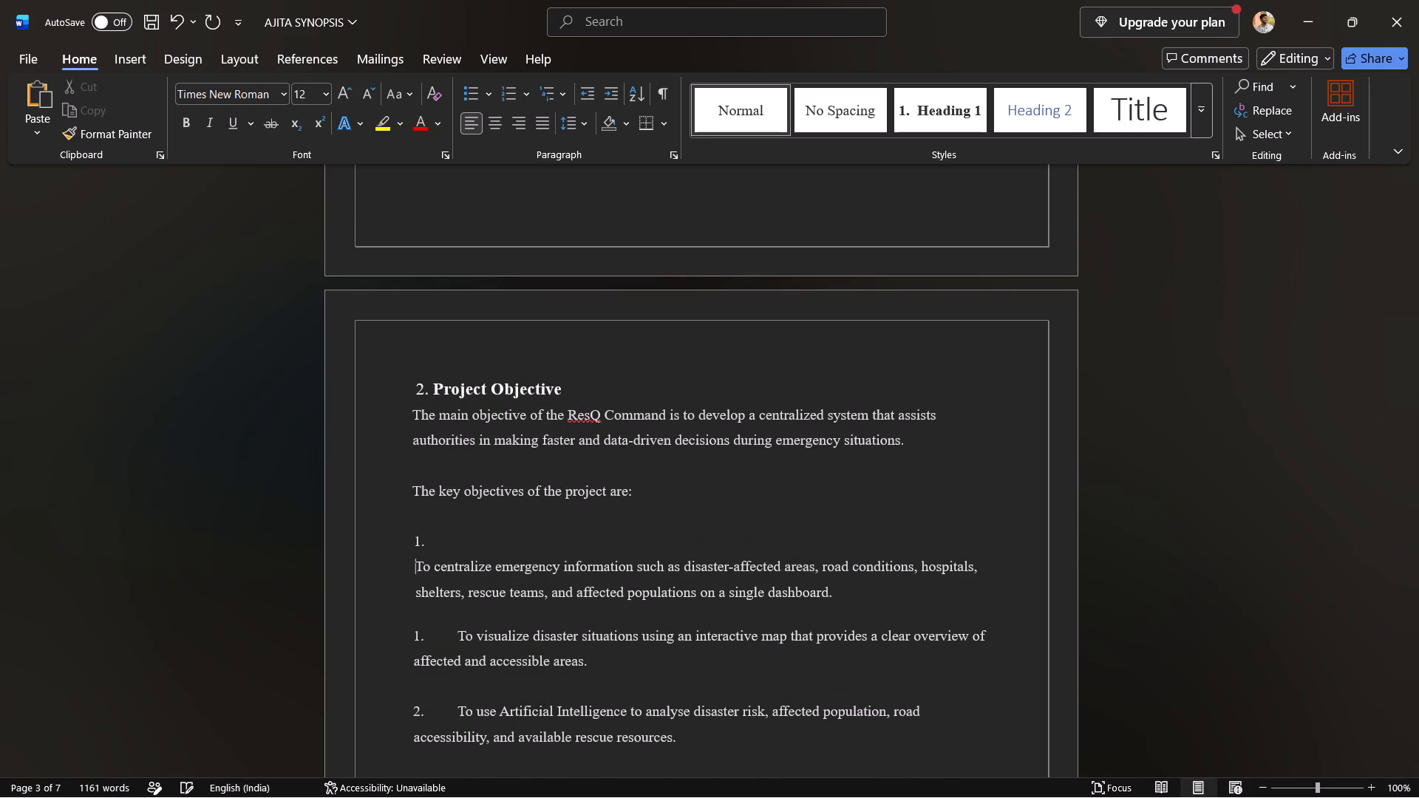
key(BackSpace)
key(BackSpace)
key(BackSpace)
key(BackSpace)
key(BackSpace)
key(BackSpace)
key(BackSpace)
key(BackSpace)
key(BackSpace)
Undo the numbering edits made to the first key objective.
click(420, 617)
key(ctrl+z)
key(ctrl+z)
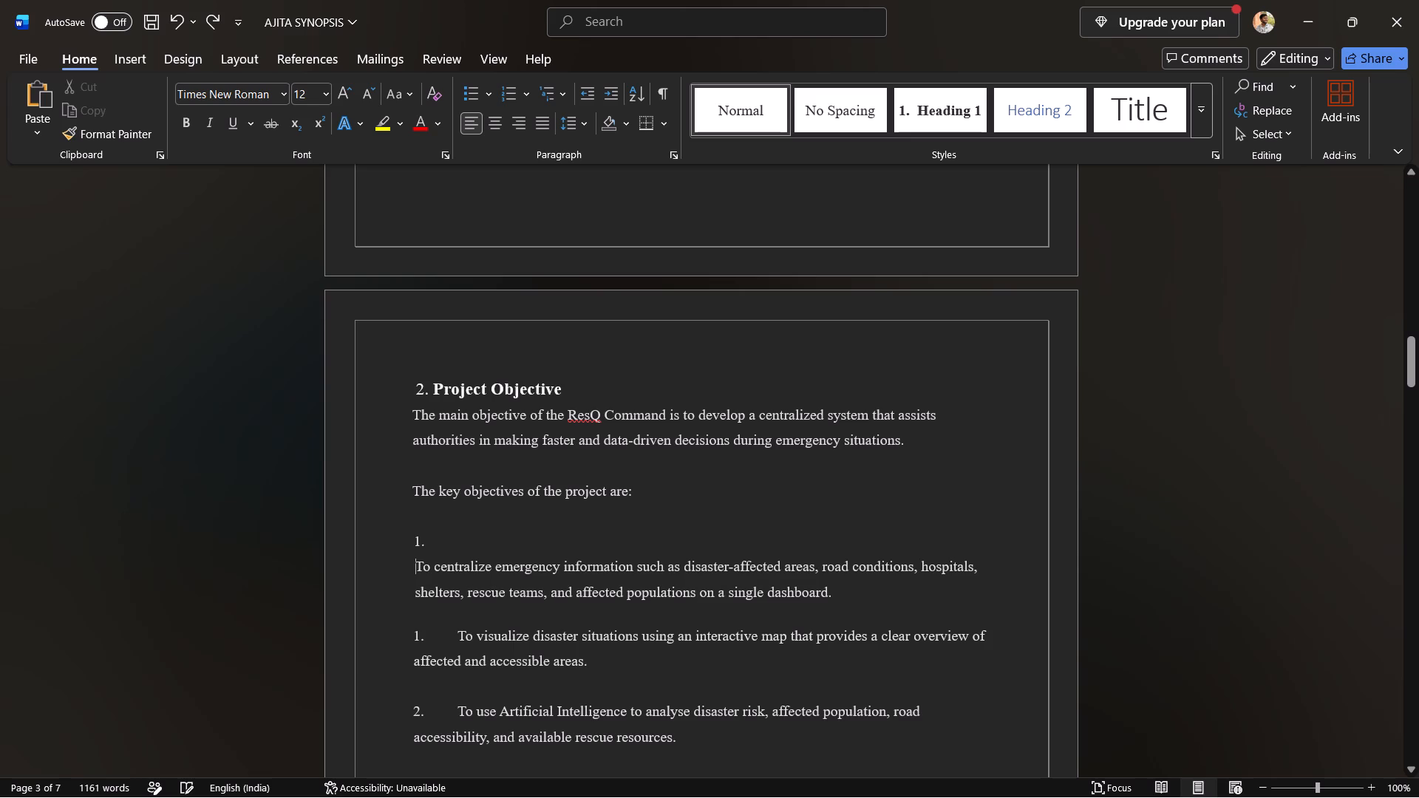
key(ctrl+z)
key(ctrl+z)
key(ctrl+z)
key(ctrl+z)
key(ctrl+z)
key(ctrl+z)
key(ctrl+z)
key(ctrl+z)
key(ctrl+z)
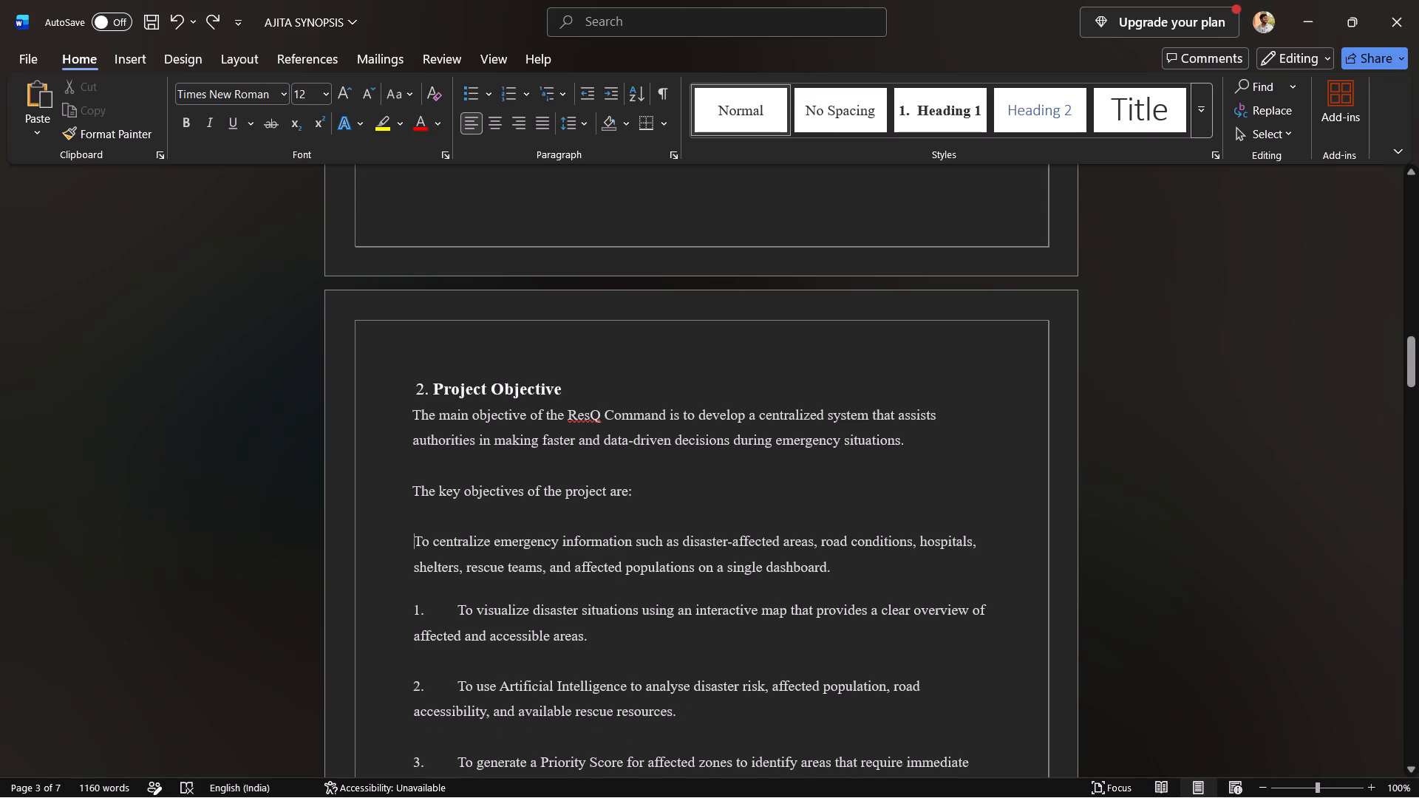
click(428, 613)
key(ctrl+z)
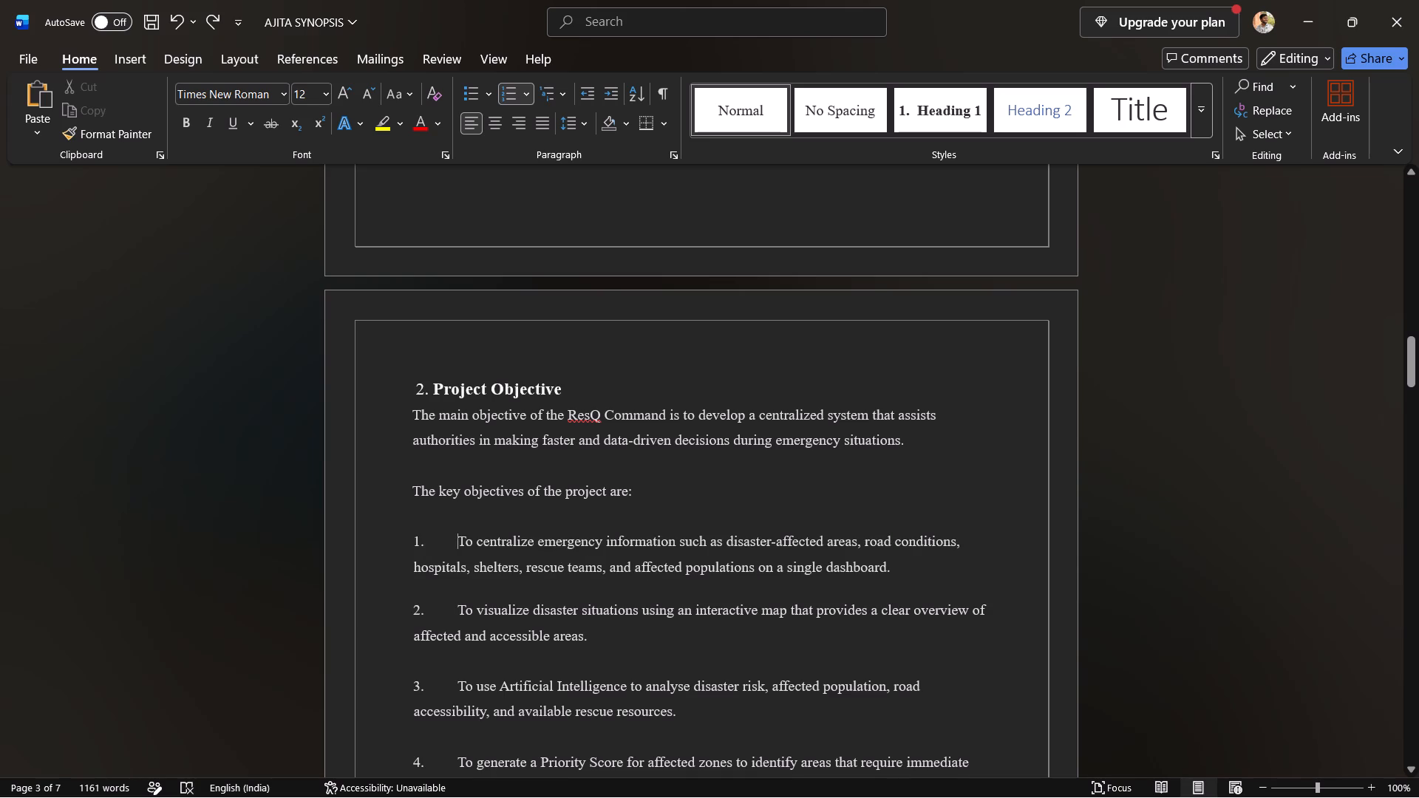
Remove the automatic list numbers from the first two key objectives, "To centralize emergency information" and "To visualize disaster situations".
scroll(403, 506, down, 3)
scroll(473, 437, down, 1)
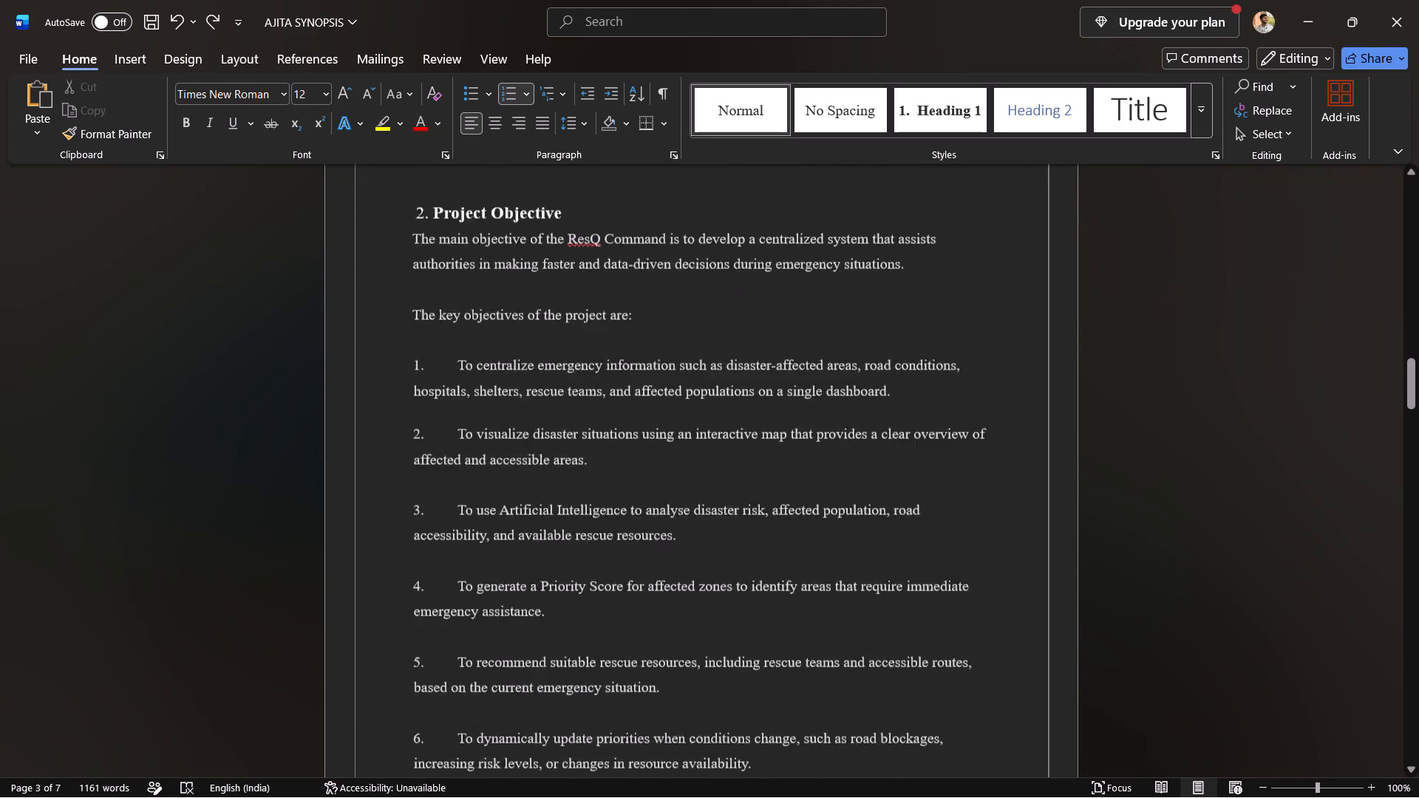
scroll(473, 437, down, 3)
scroll(458, 326, up, 6)
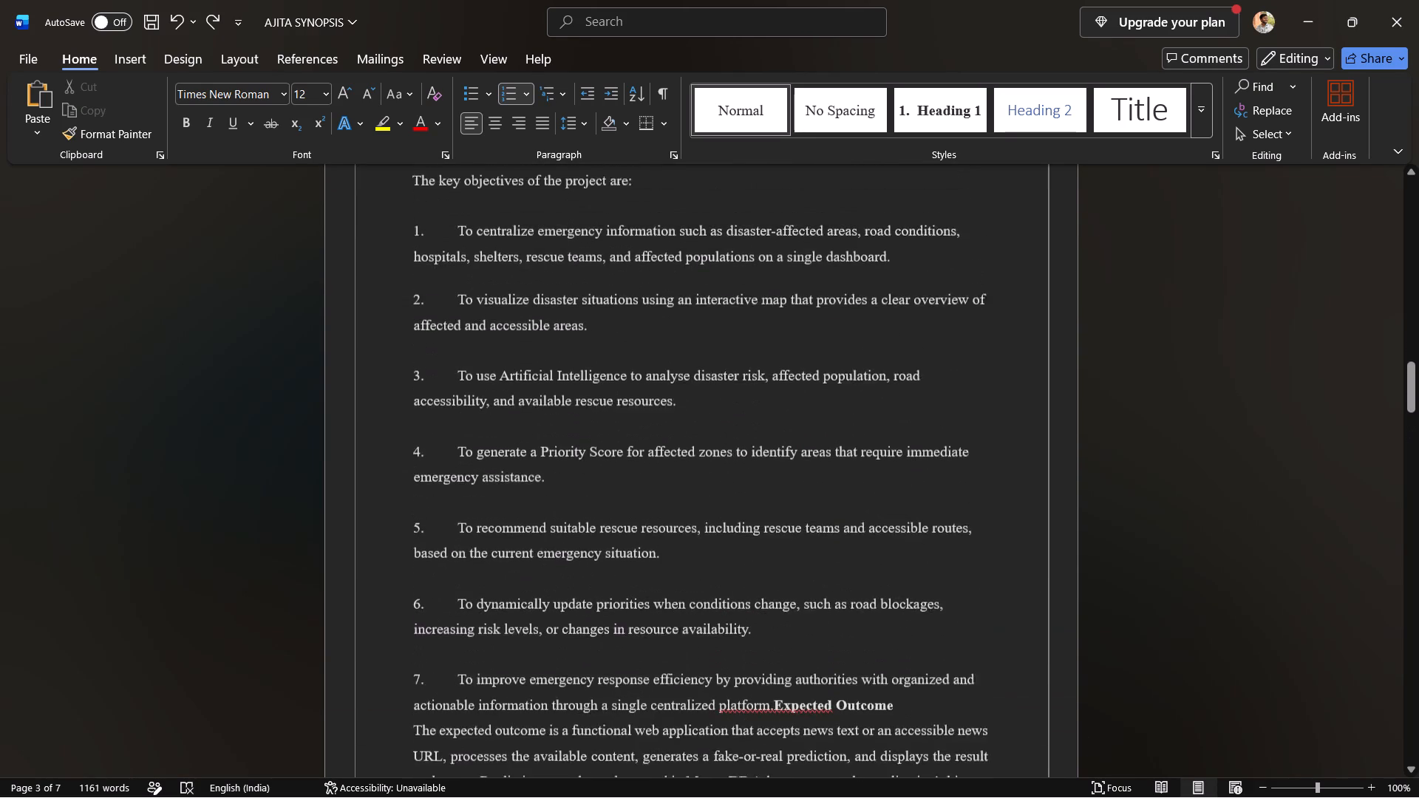
scroll(458, 326, up, 1)
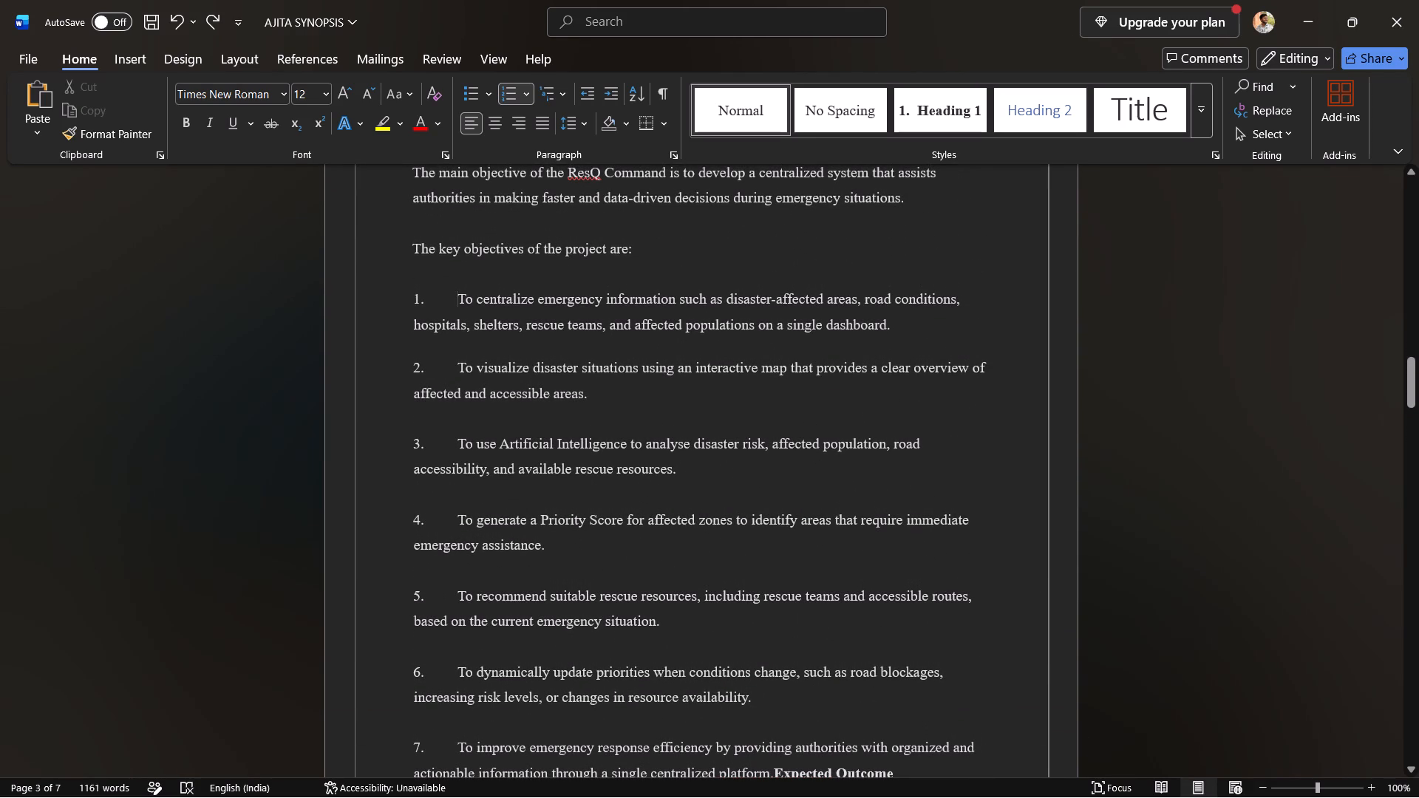
drag(412, 299, 454, 304)
click(454, 304)
shift+click(454, 304)
key(shift+Tab)
key(shift+Tab)
key(shift+BackSpace)
click(446, 372)
key(BackSpace)
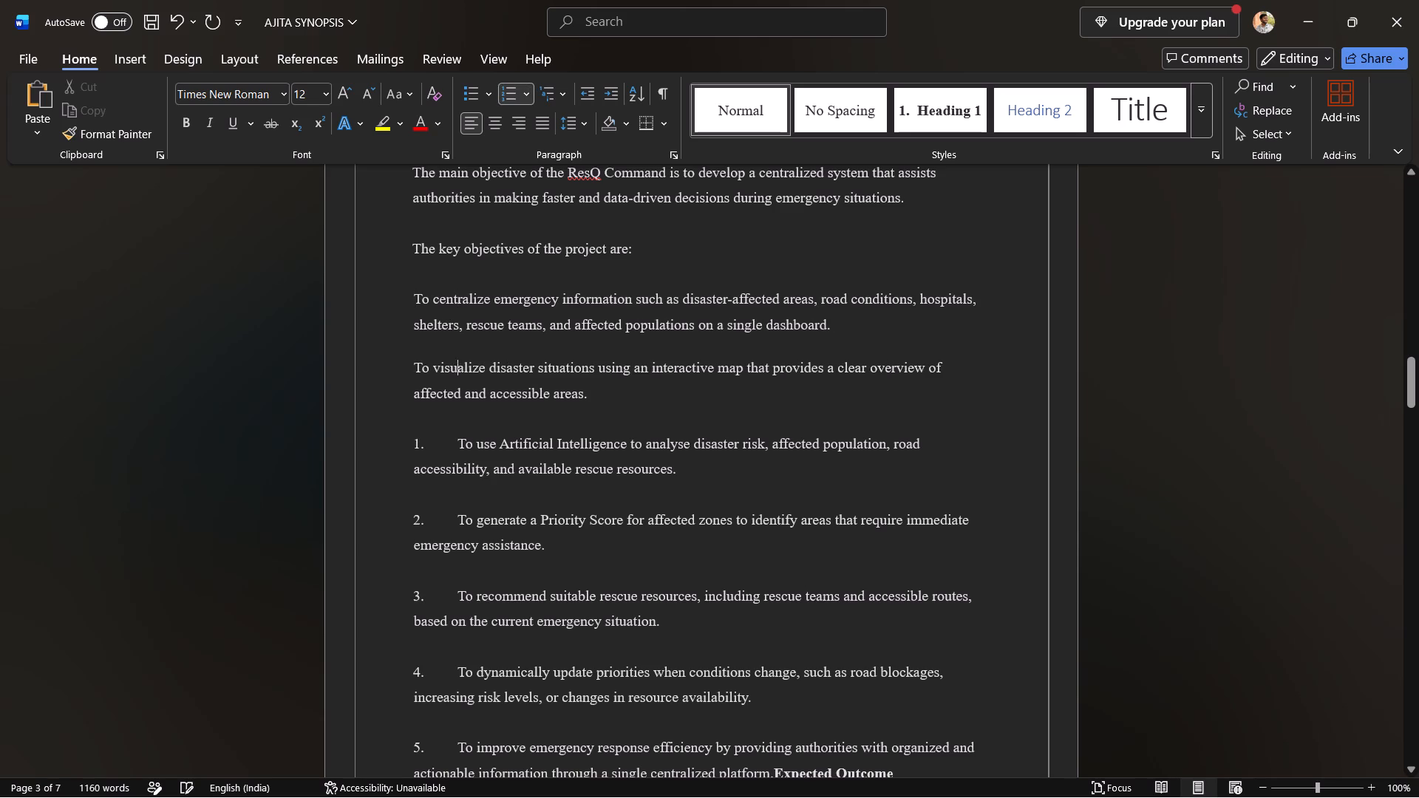
Remove the automatic list numbers from the remaining five key objectives, from "To use Artificial Intelligence" through "To improve emergency response efficiency".
scroll(446, 425, down, 1)
click(451, 375)
key(BackSpace)
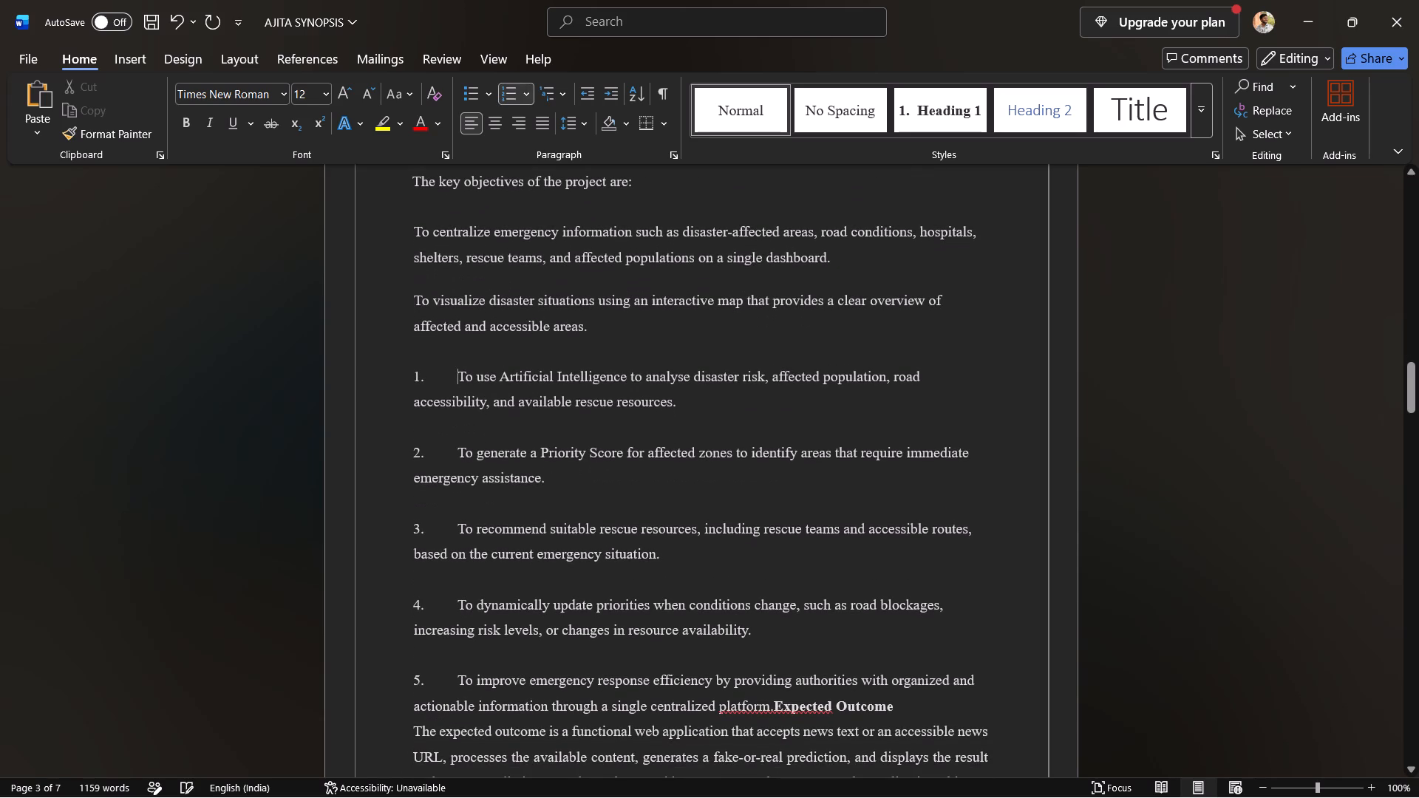
click(453, 456)
key(BackSpace)
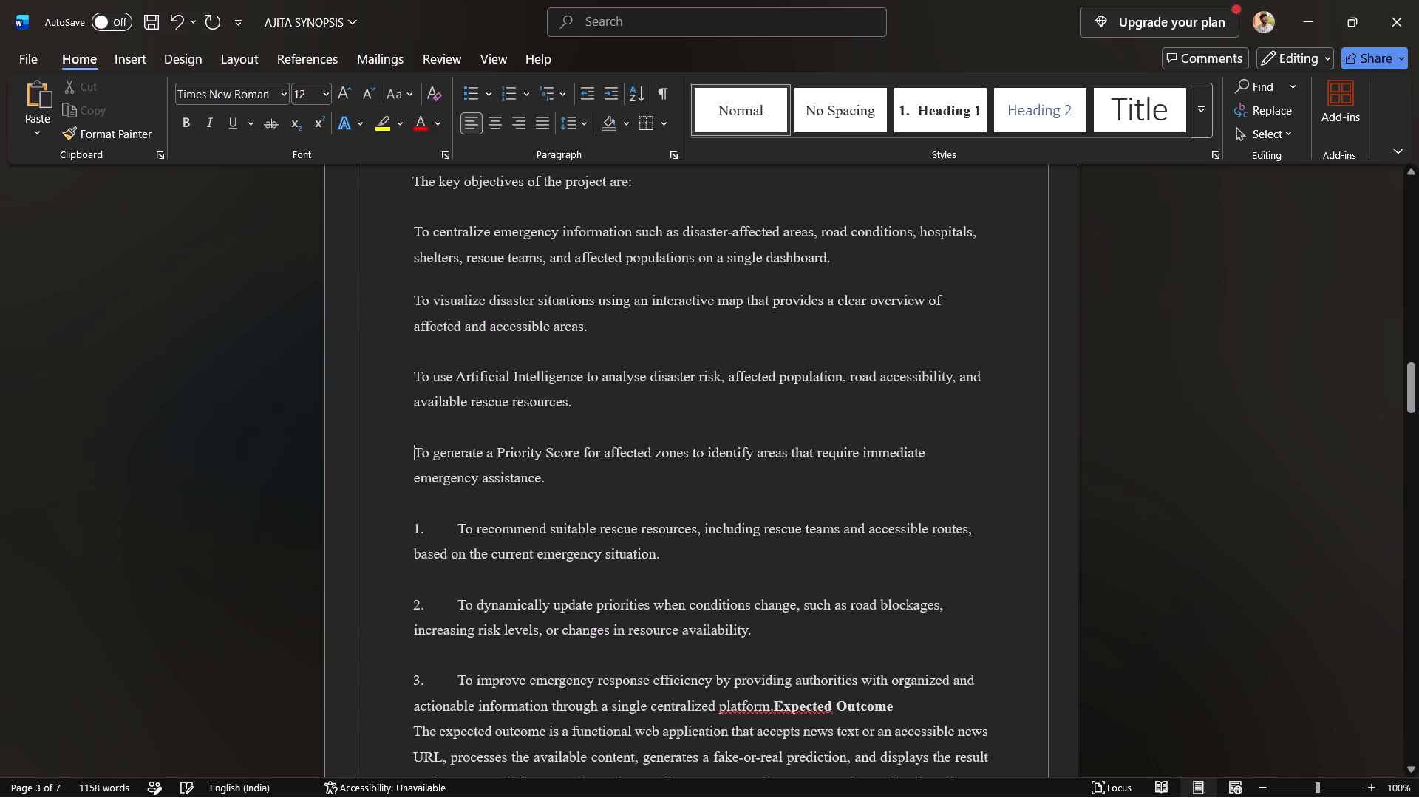
scroll(453, 456, down, 2)
click(447, 406)
key(BackSpace)
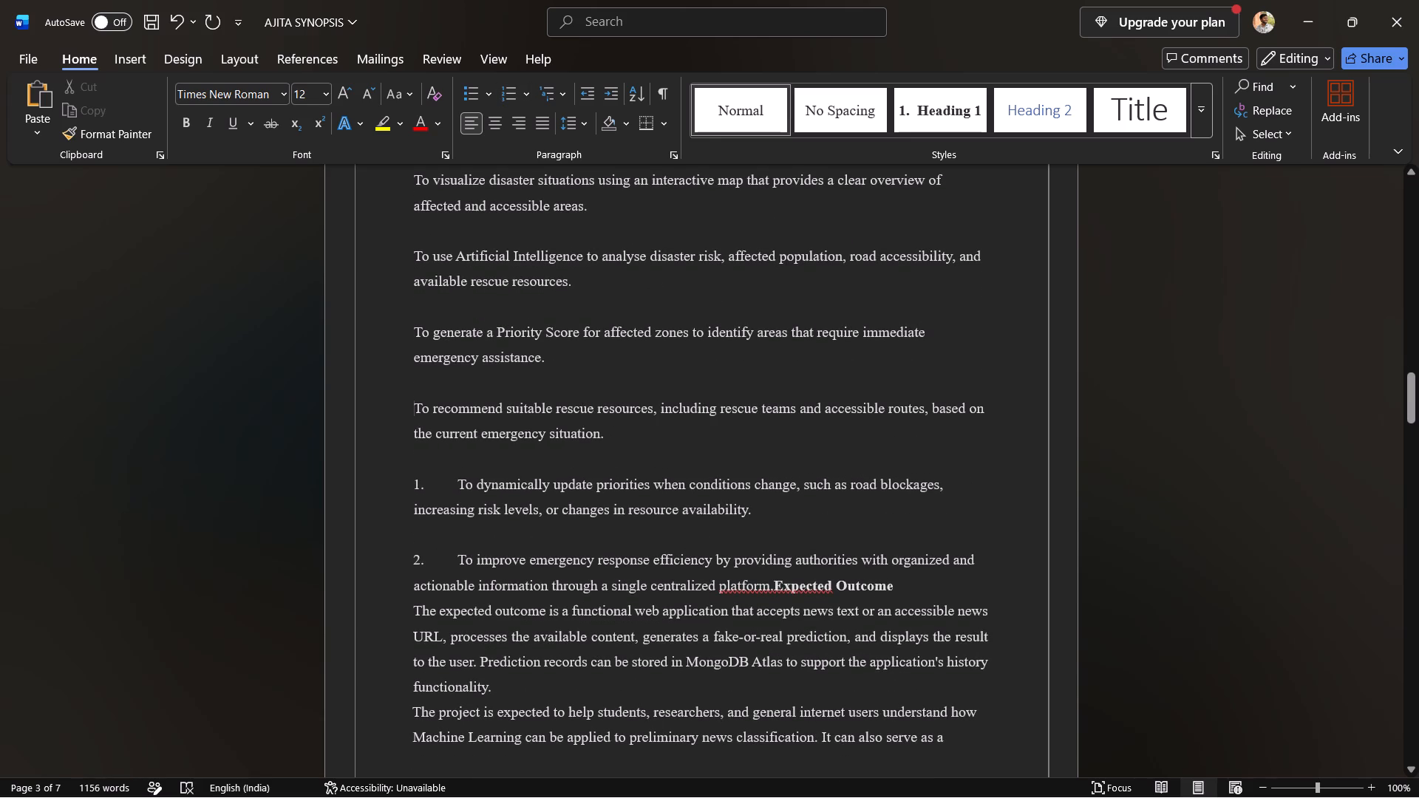
click(435, 492)
key(BackSpace)
click(443, 563)
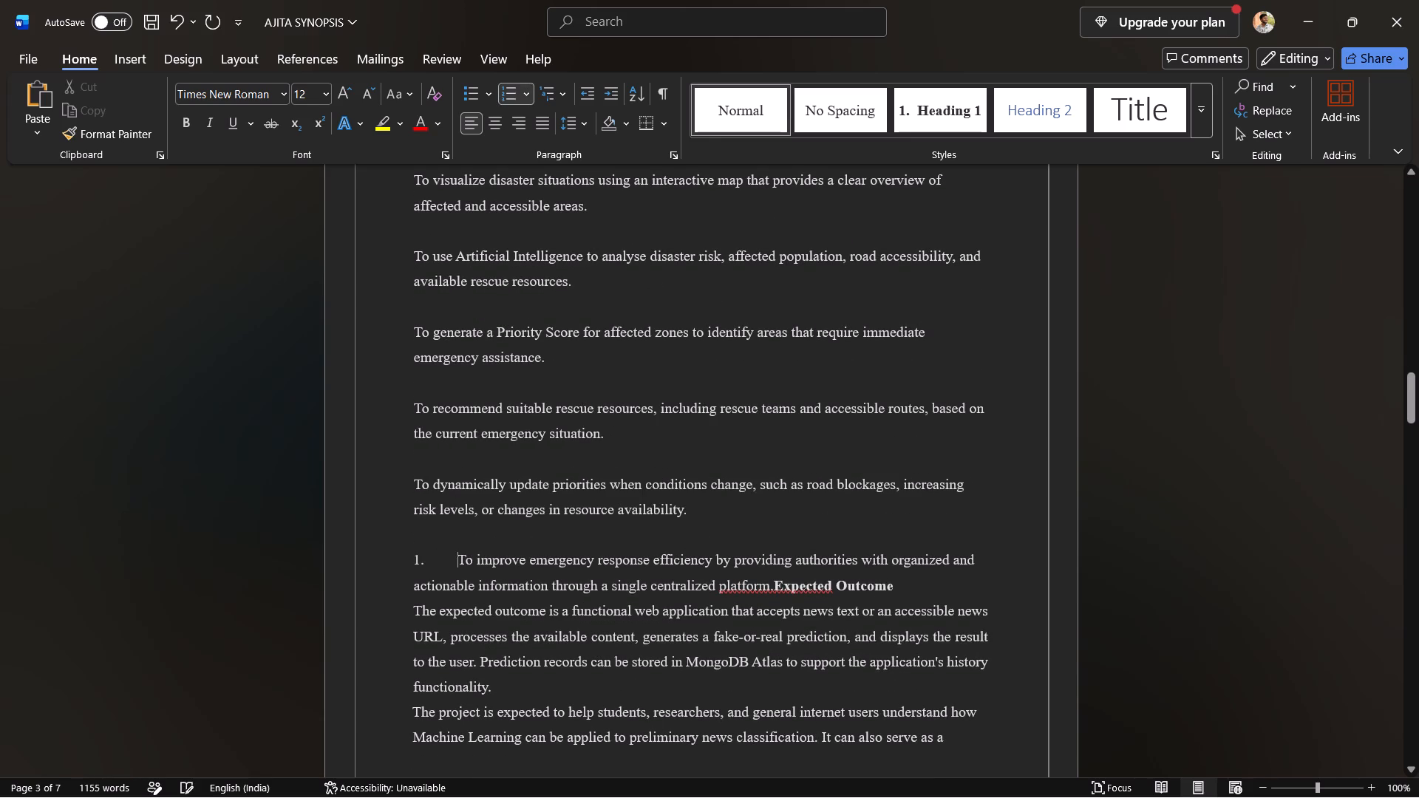
key(BackSpace)
Copy the text from "To centralize emergency information" through "reliable external fact-checking sources" and delete it from the Project Objective section.
scroll(443, 563, down, 5)
scroll(760, 569, up, 1)
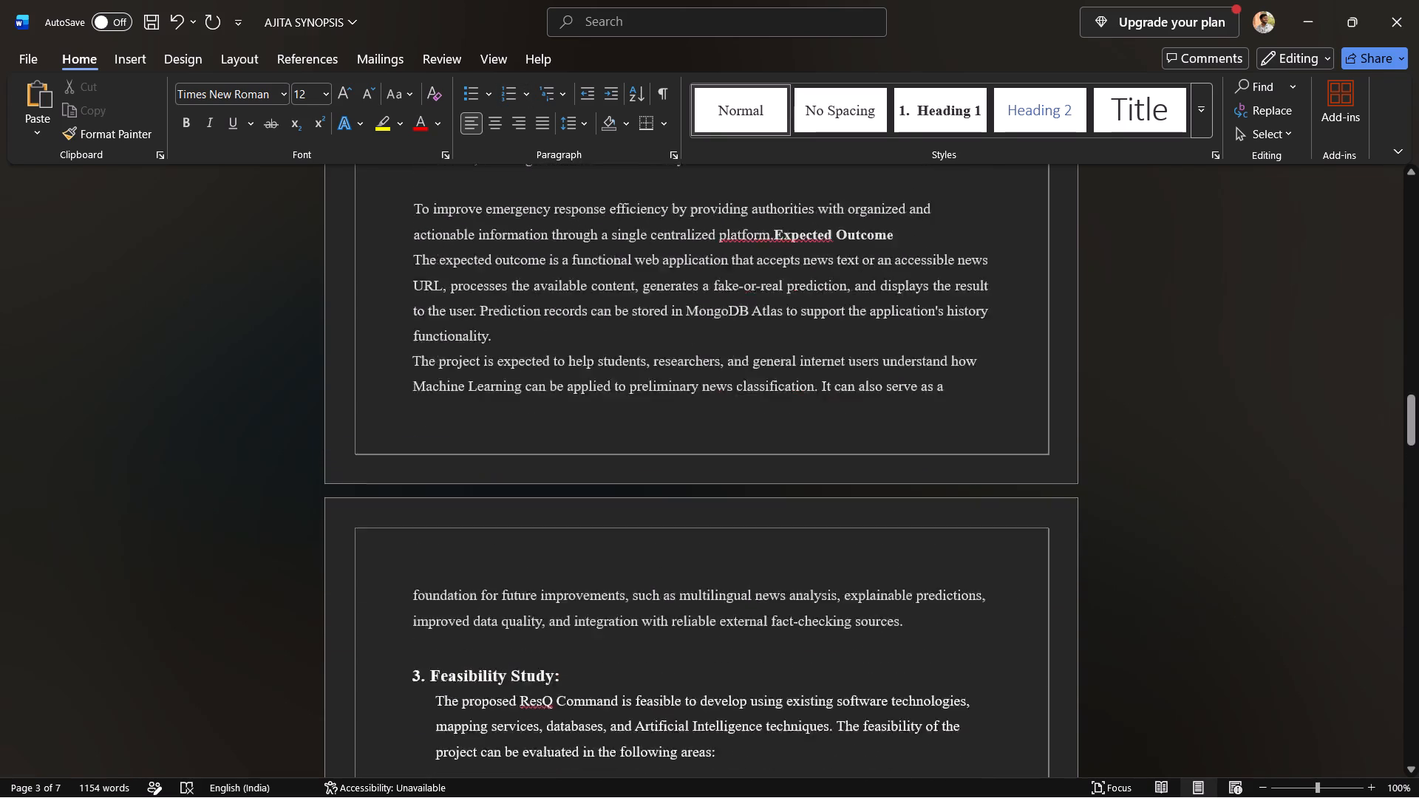
scroll(760, 569, up, 5)
scroll(392, 241, up, 3)
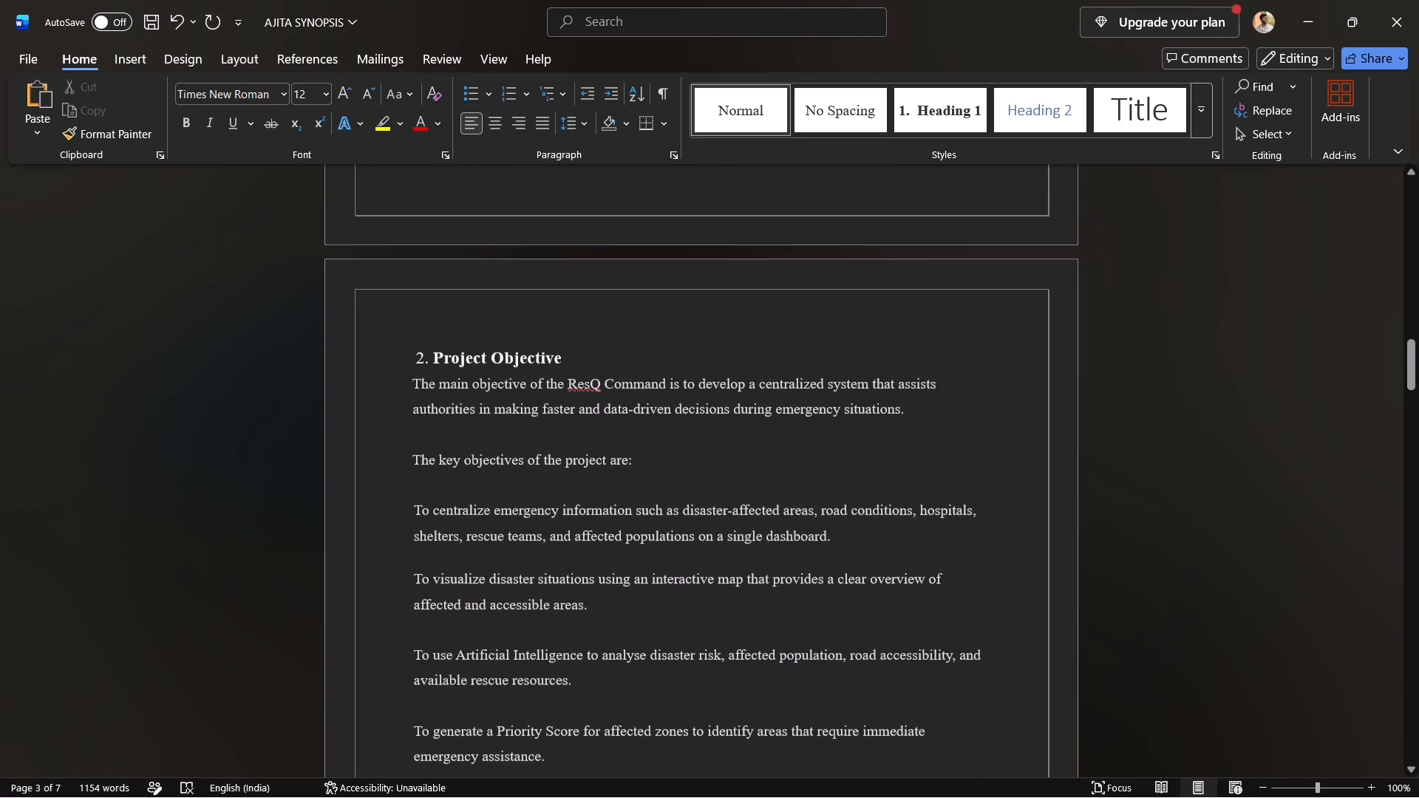
drag(415, 514, 708, 694)
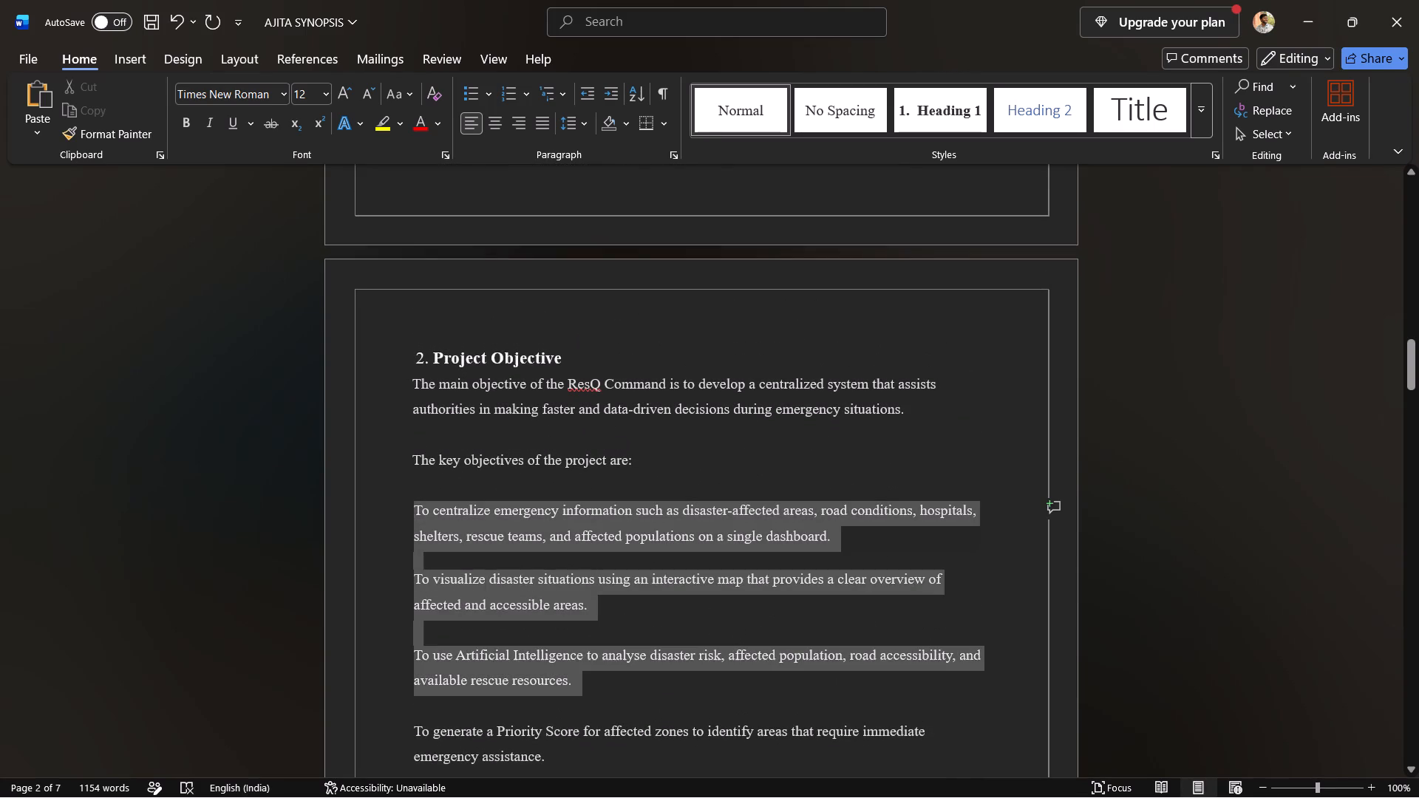
drag(708, 694, 766, 608)
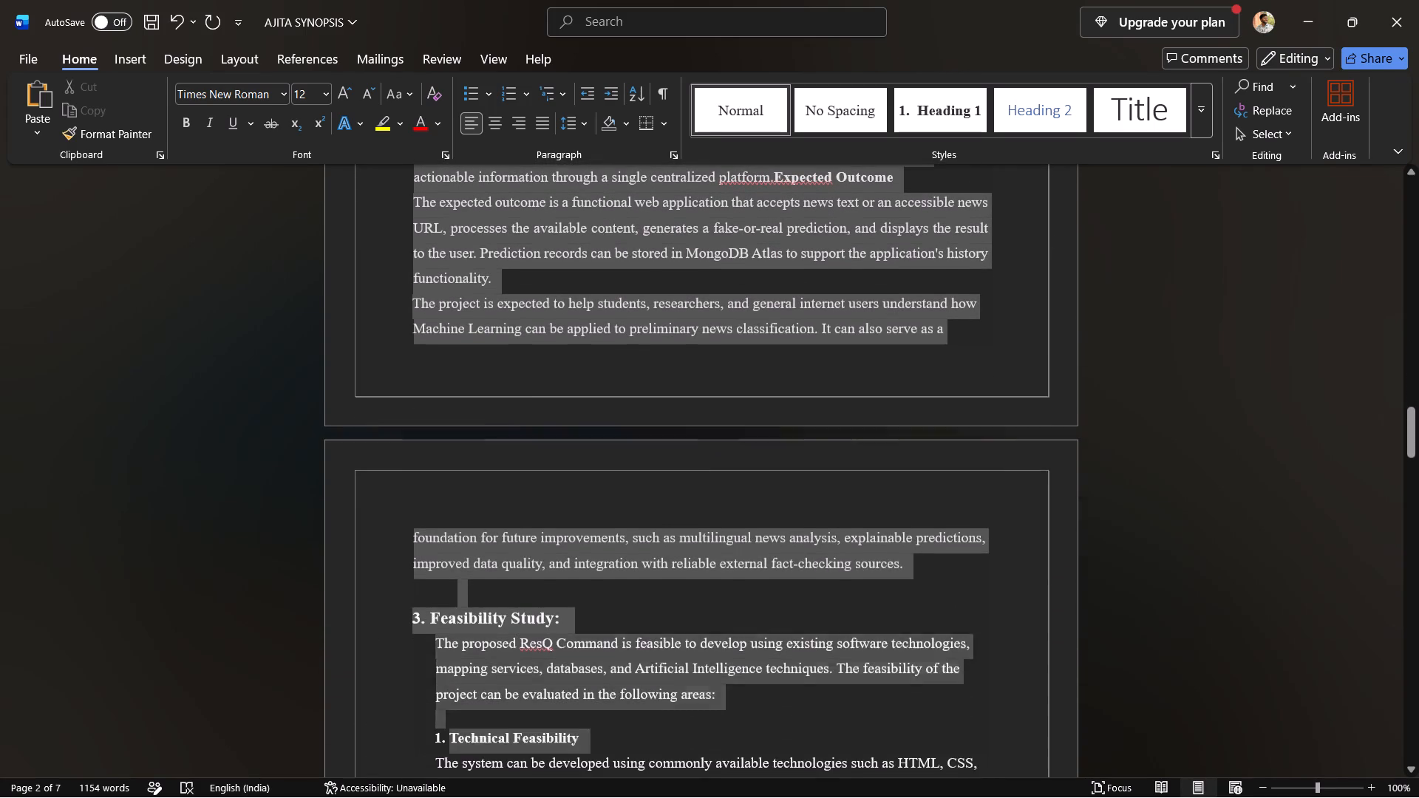
drag(766, 608, 905, 560)
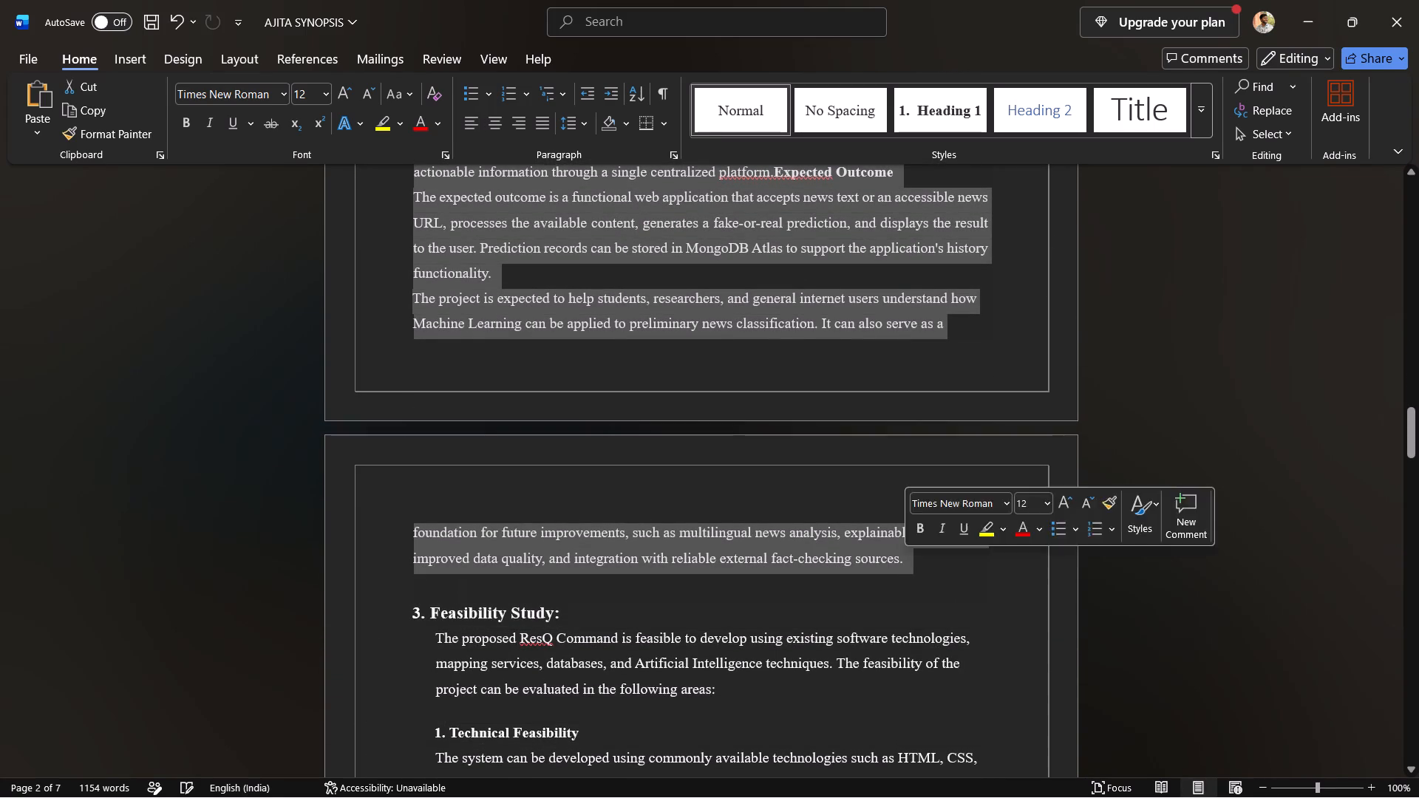
key(ctrl+c)
scroll(905, 560, up, 6)
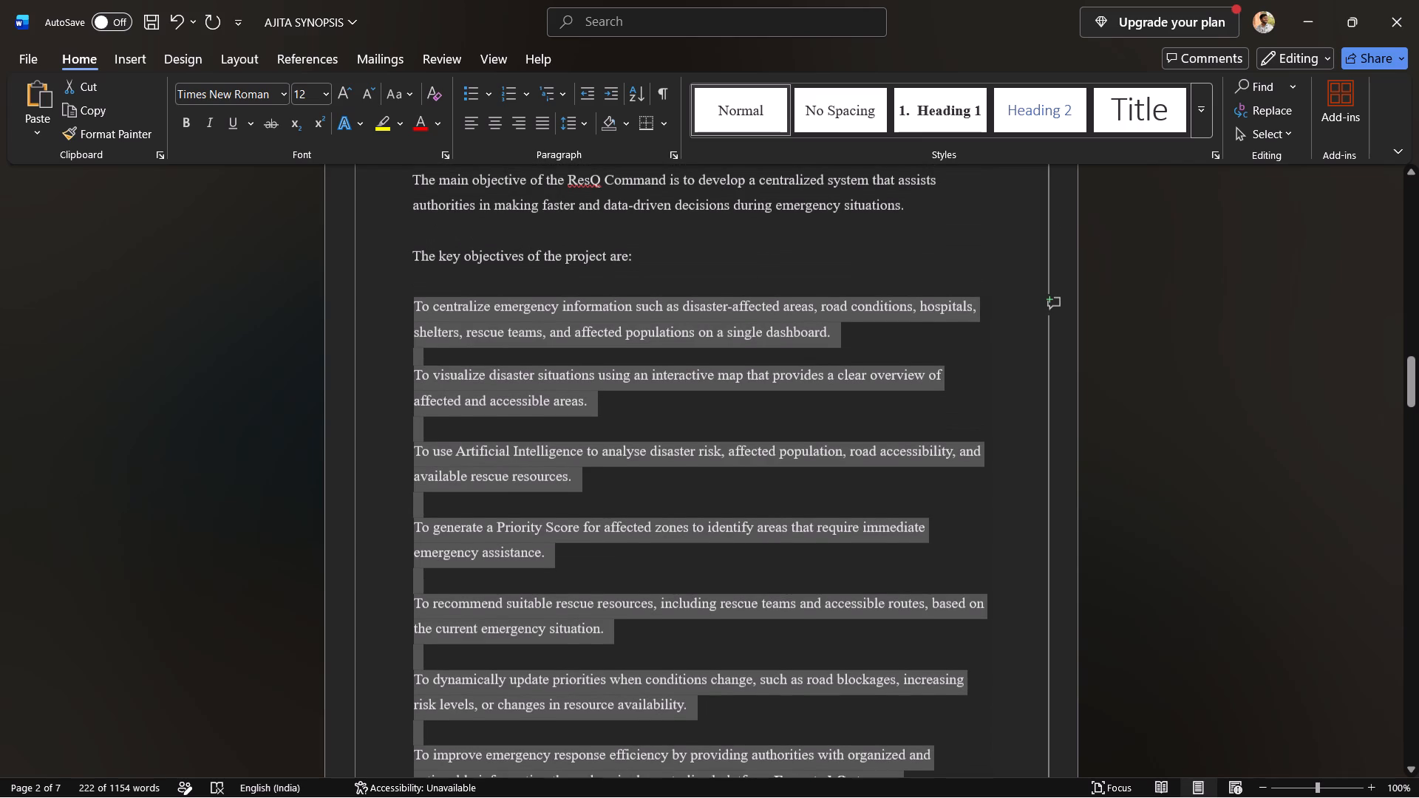
key(BackSpace)
Remove the extra indent and blank space below "The key objectives of the project are:", leaving one empty line above Feasibility Study.
scroll(905, 560, up, 2)
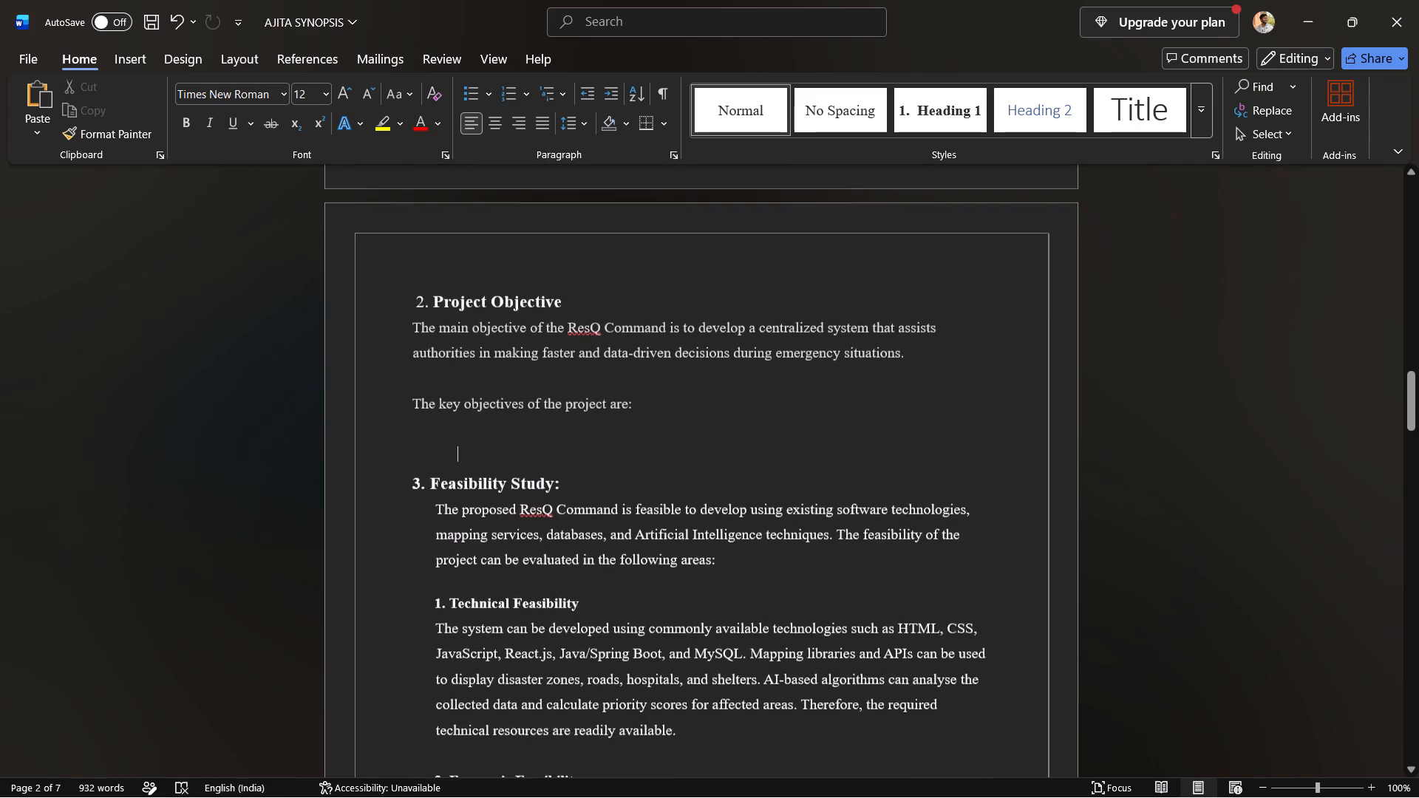
scroll(905, 560, up, 1)
key(BackSpace)
key(BackSpace)
key(BackSpace)
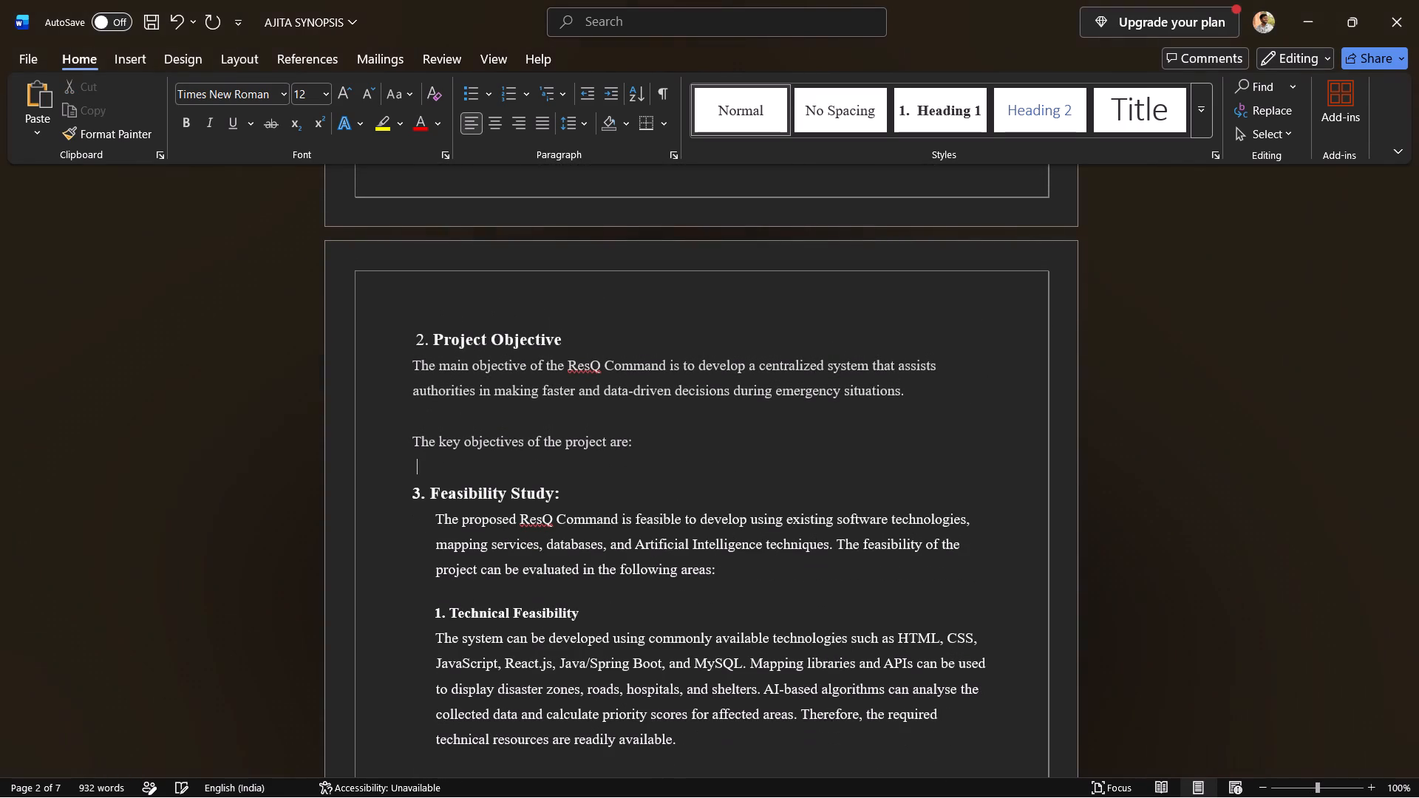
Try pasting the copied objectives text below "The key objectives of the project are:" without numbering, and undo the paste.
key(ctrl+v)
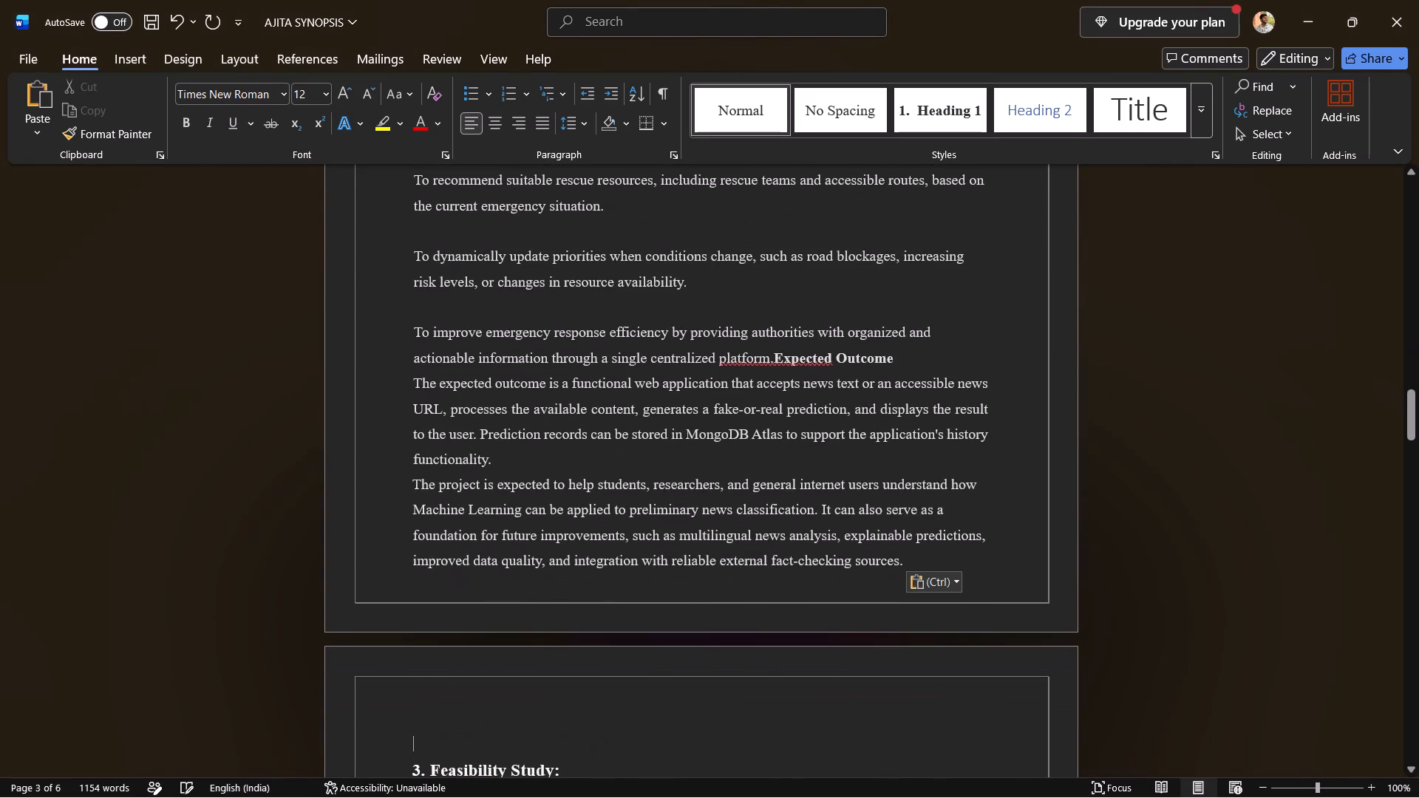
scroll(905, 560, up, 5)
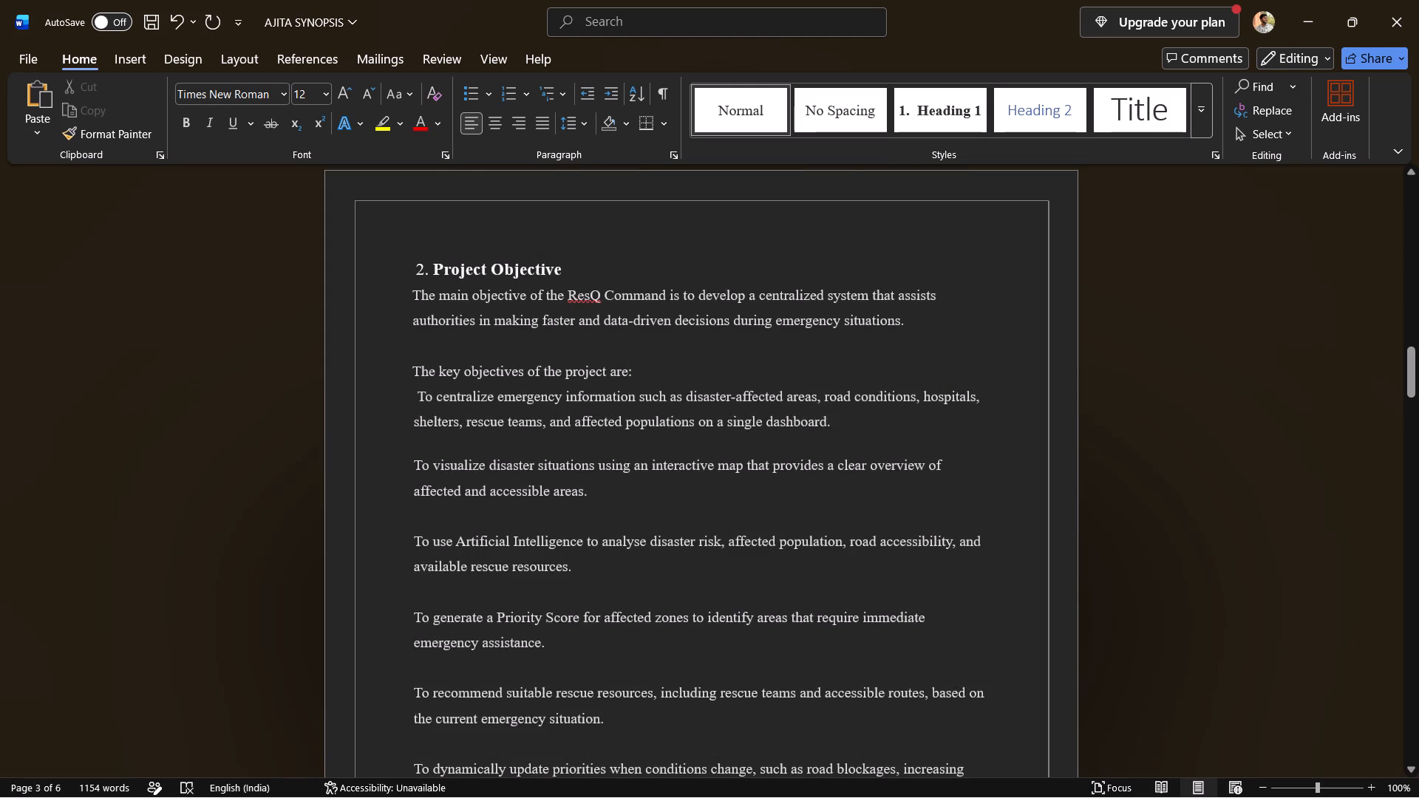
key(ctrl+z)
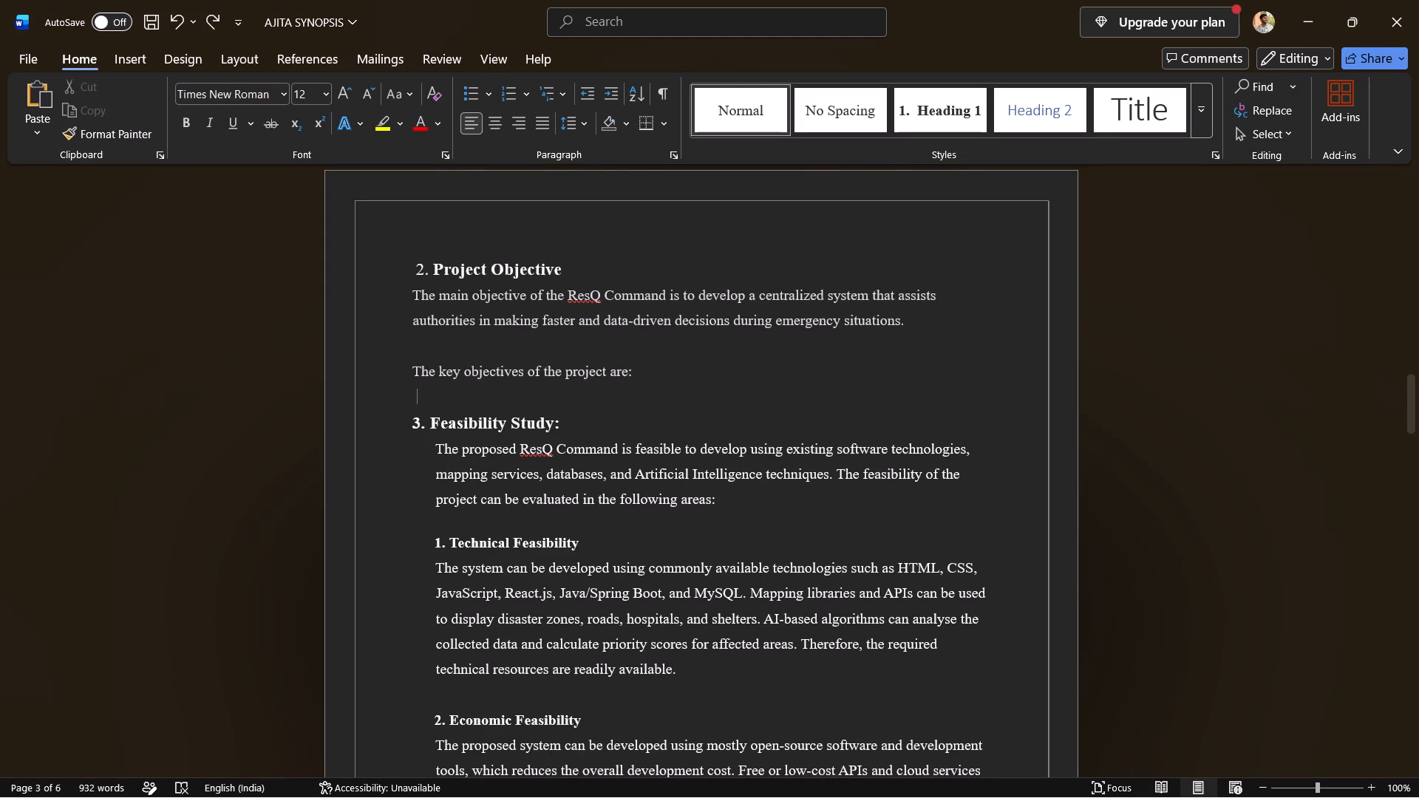
Start a numbered list below "The key objectives of the project are:" and paste the copied objectives text into it.
click(503, 97)
key(ctrl+v)
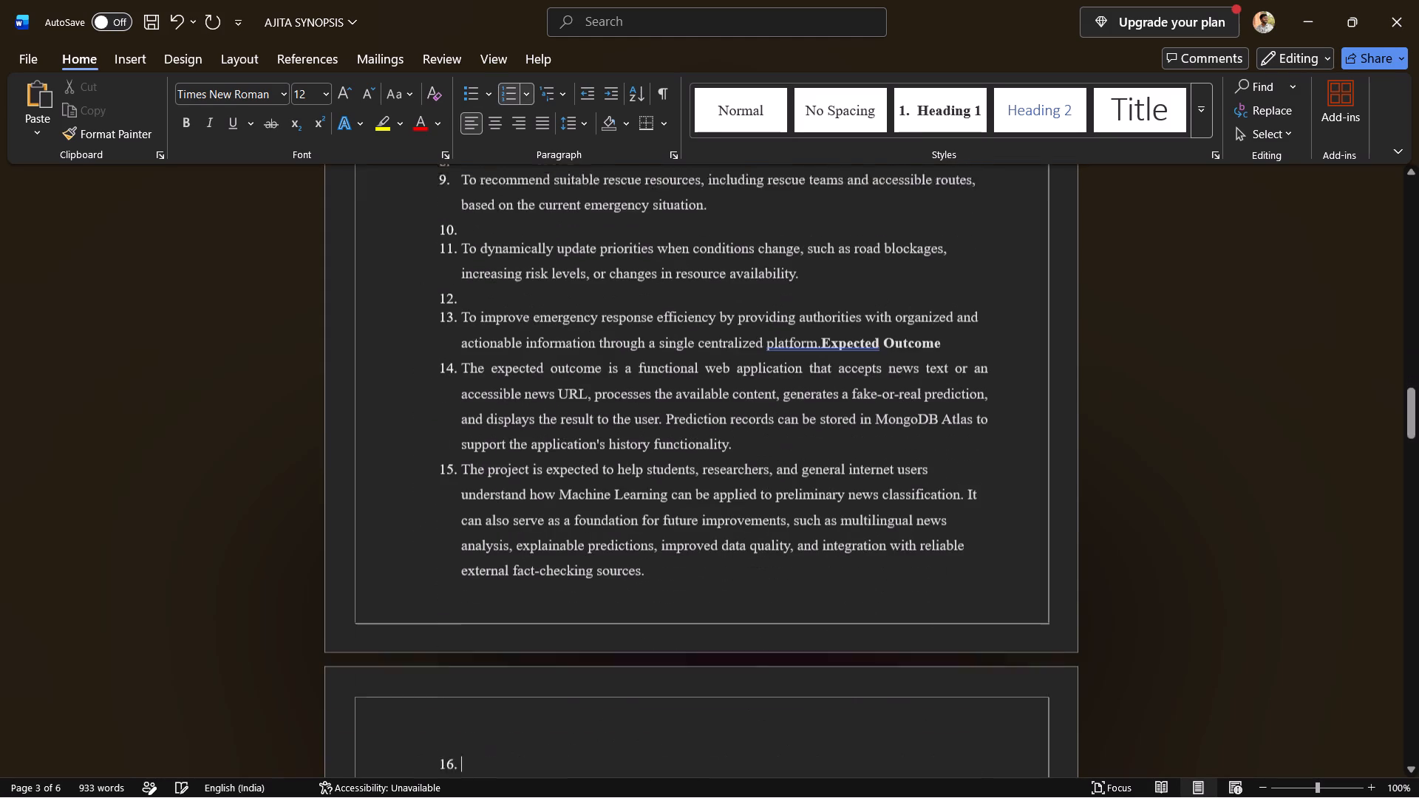
Remove the empty numbered item between the objectives beginning "To dynamically update priorities" and "To improve emergency response efficiency".
scroll(464, 212, up, 2)
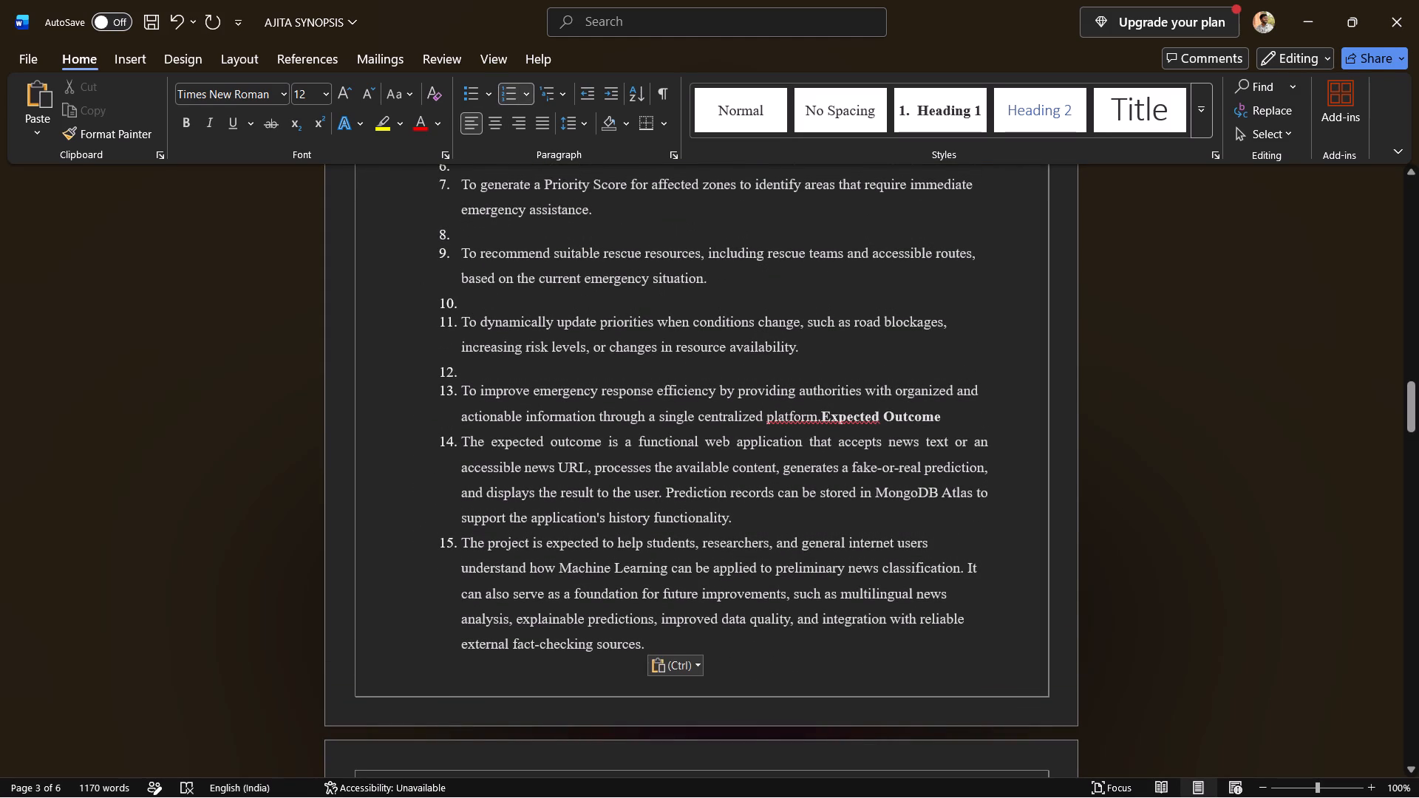
click(472, 370)
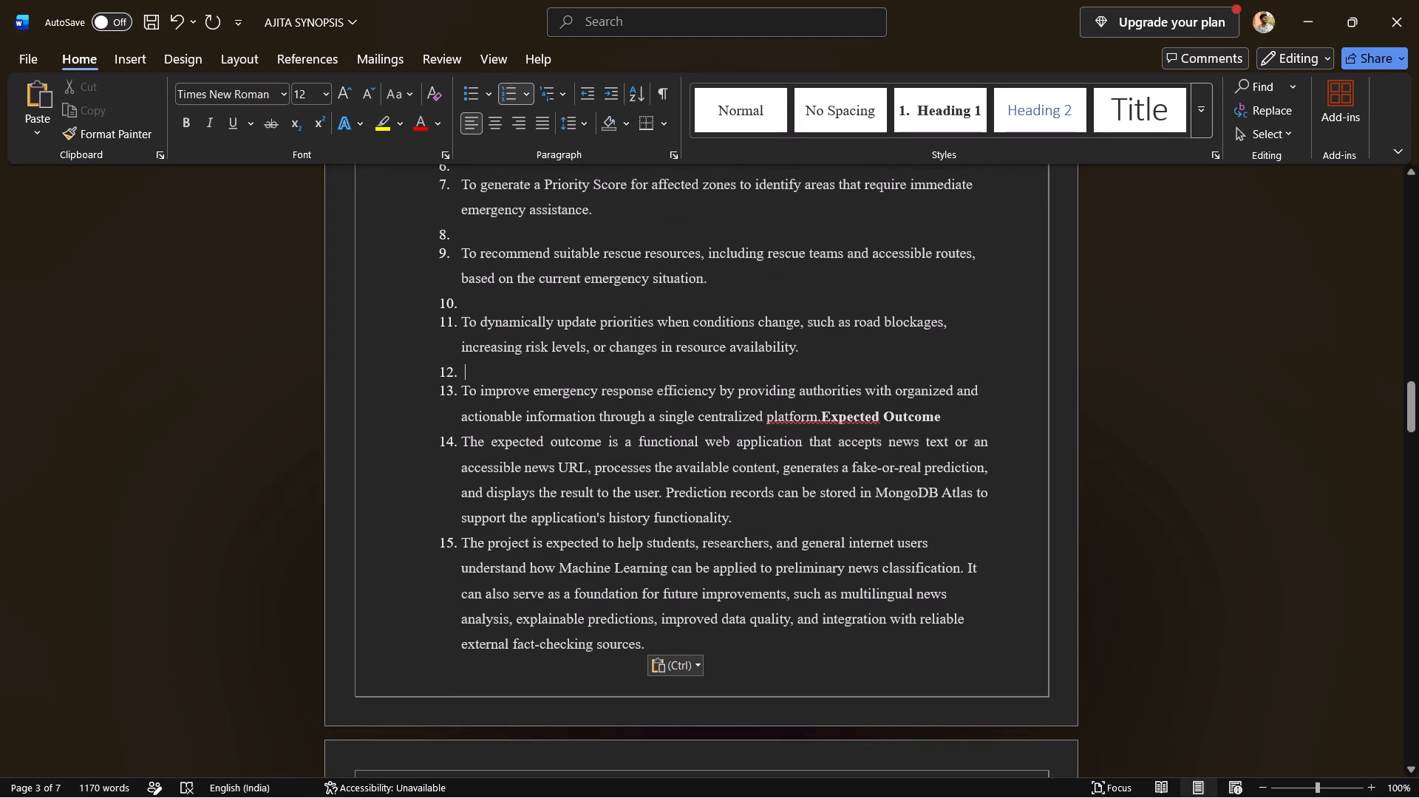
click(472, 370)
key(BackSpace)
key(BackSpace)
key(BackSpace)
key(BackSpace)
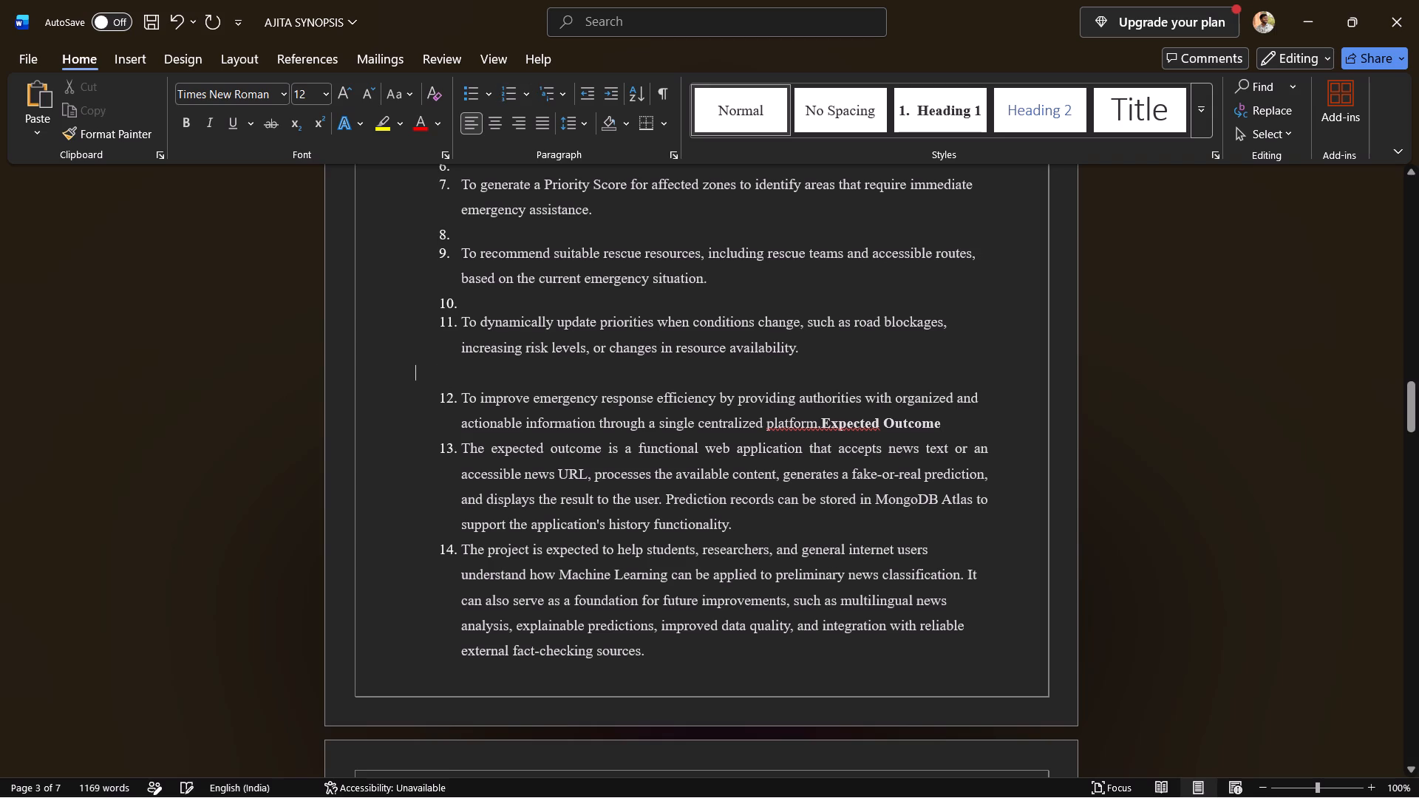
key(BackSpace)
key(BackSpace)
Turn the empty numbered items between the objectives, from "To centralize emergency information" to "To dynamically update priorities", into unnumbered blank lines.
scroll(653, 371, up, 2)
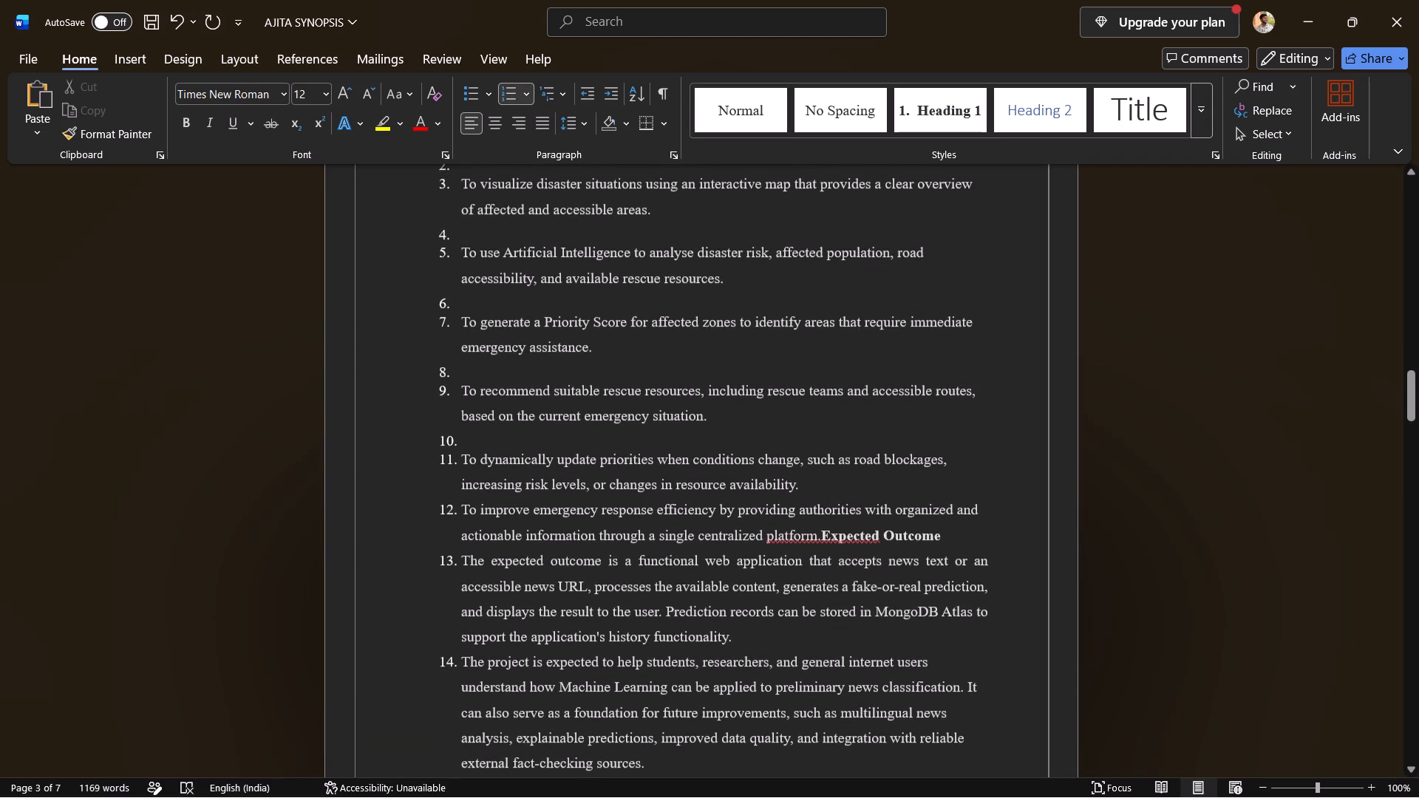
click(502, 443)
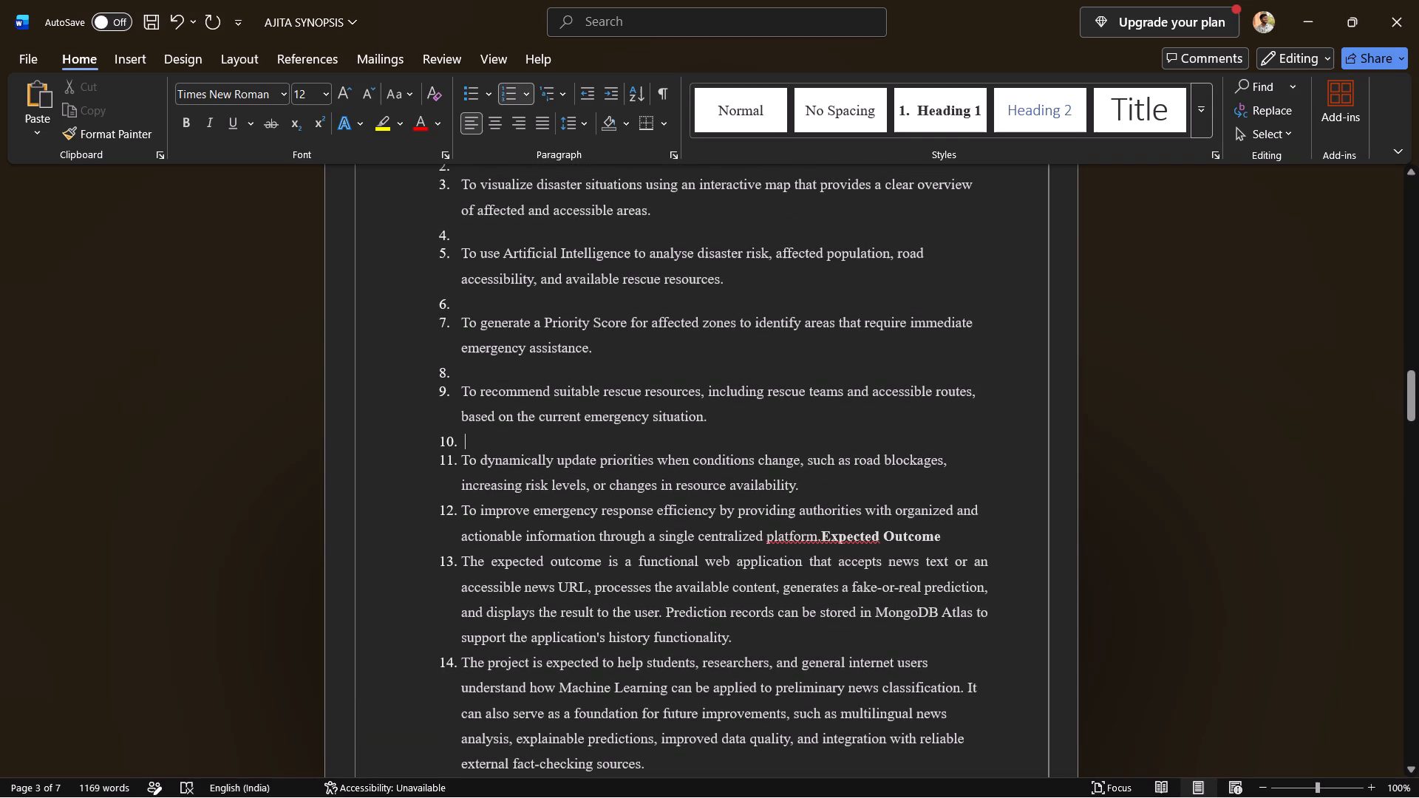
scroll(502, 443, up, 2)
key(BackSpace)
key(BackSpace)
click(466, 566)
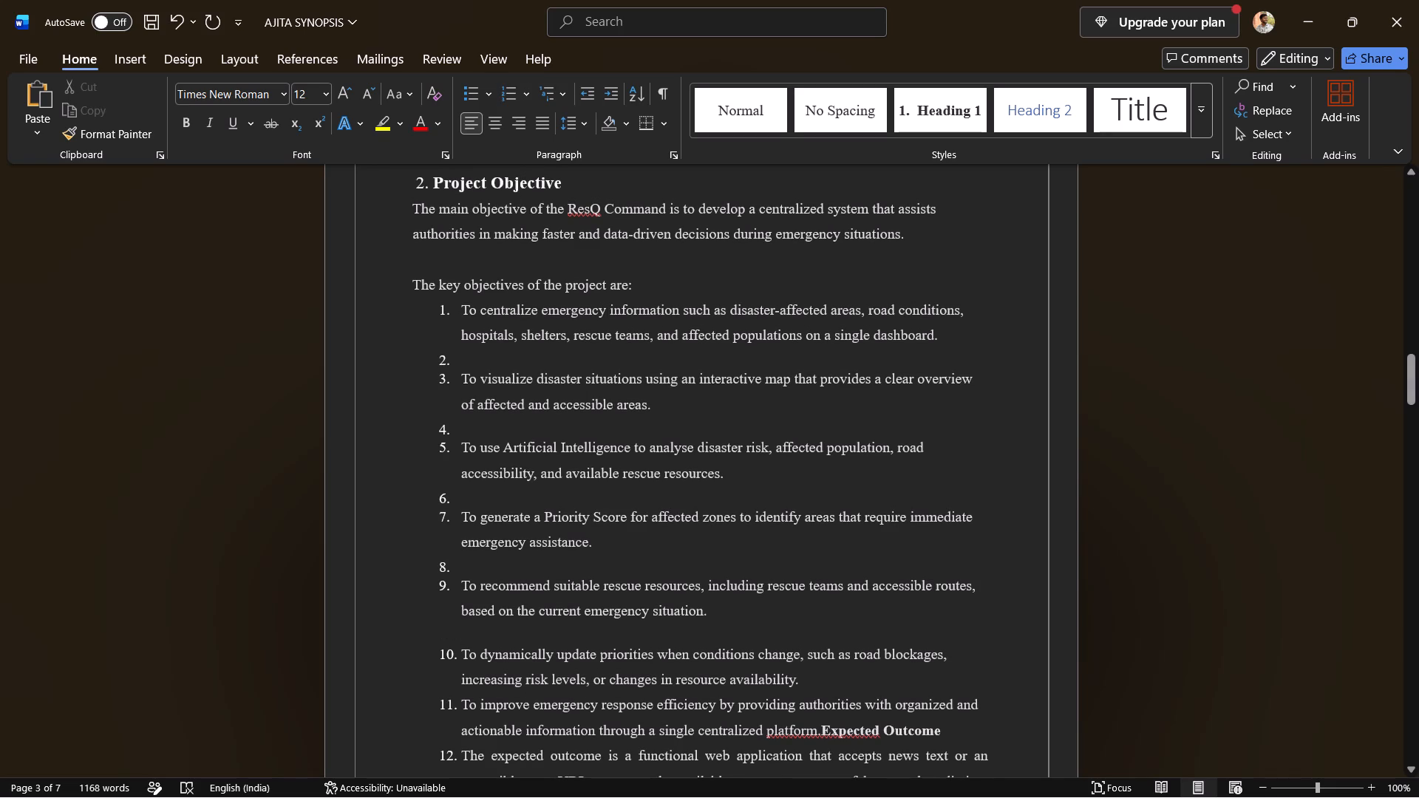
key(BackSpace)
key(BackSpace)
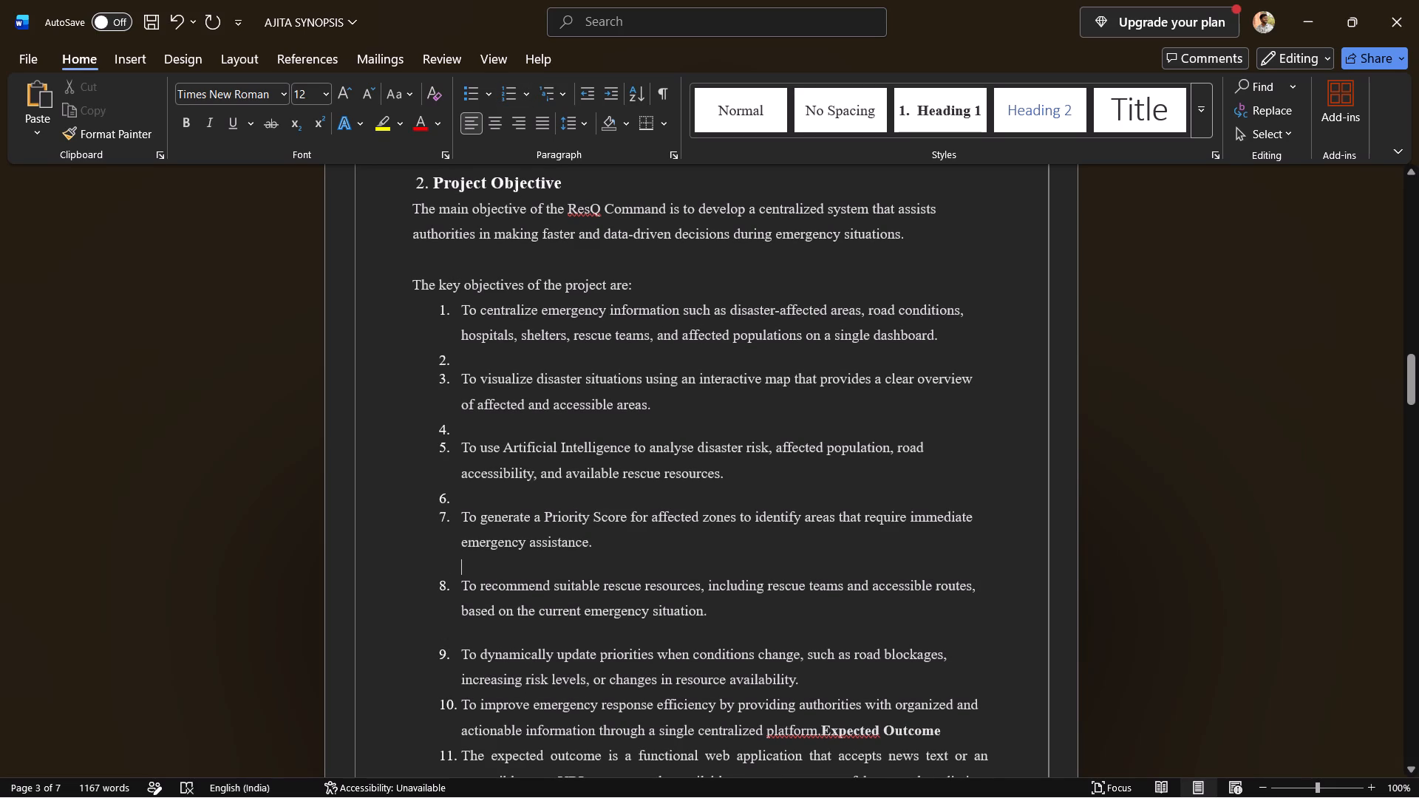
click(461, 495)
key(BackSpace)
click(459, 429)
key(BackSpace)
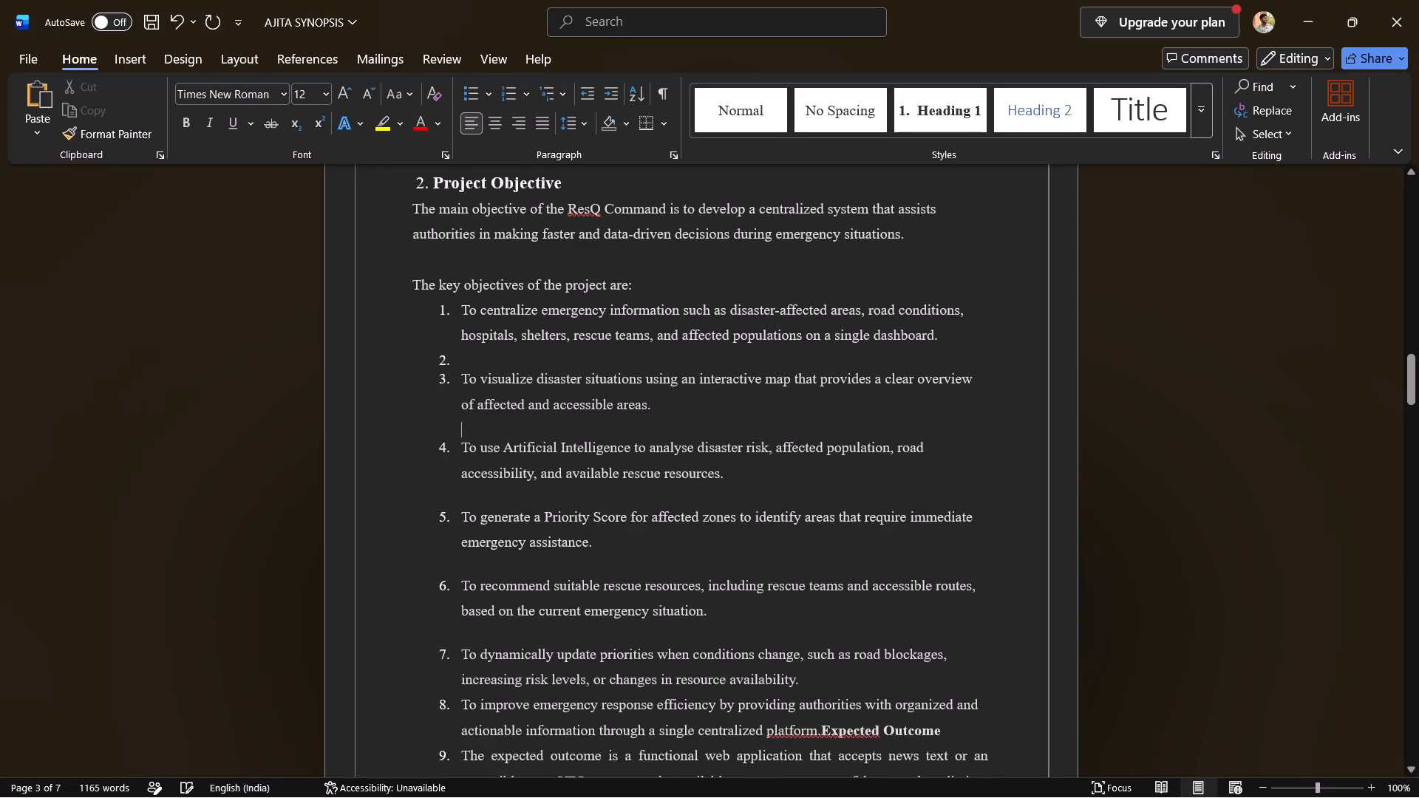
click(451, 358)
key(BackSpace)
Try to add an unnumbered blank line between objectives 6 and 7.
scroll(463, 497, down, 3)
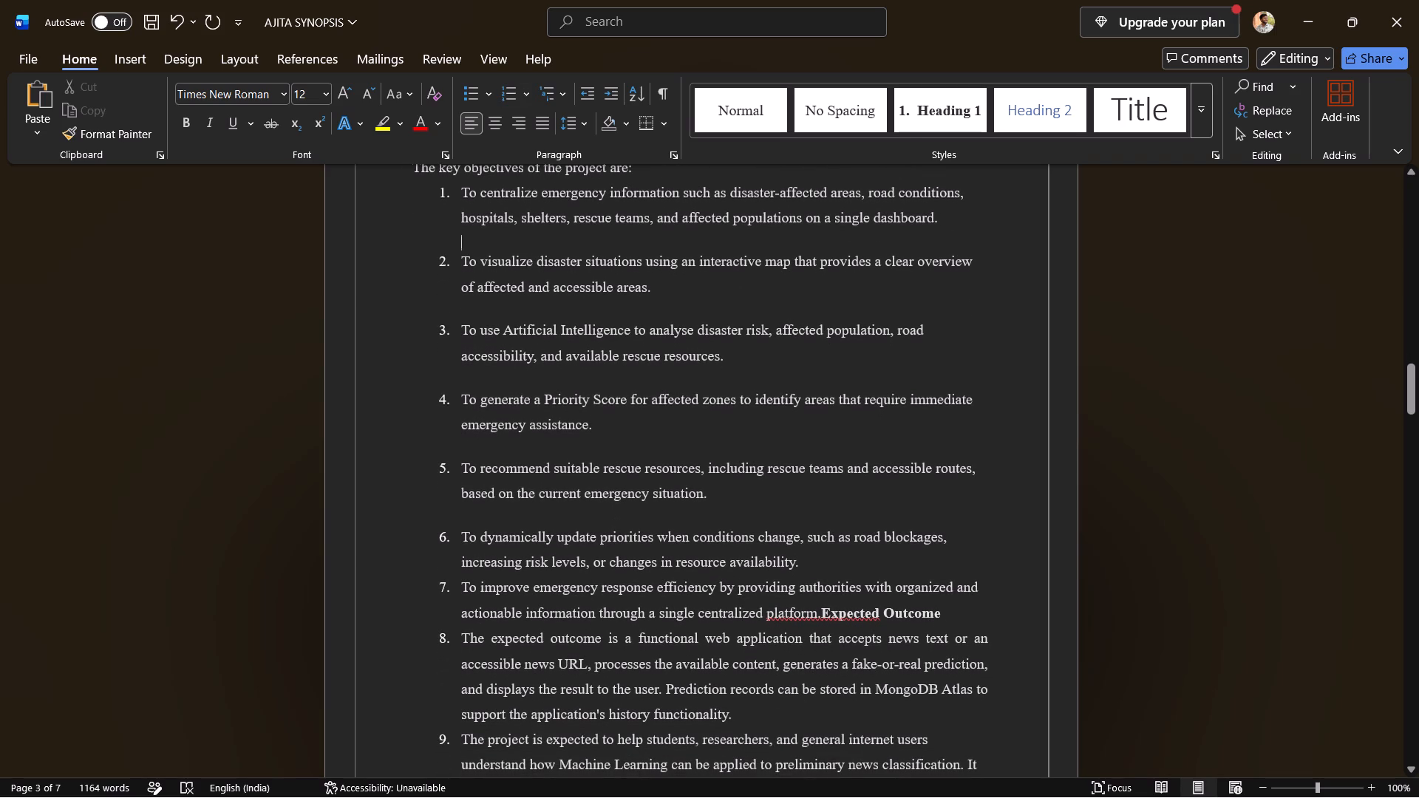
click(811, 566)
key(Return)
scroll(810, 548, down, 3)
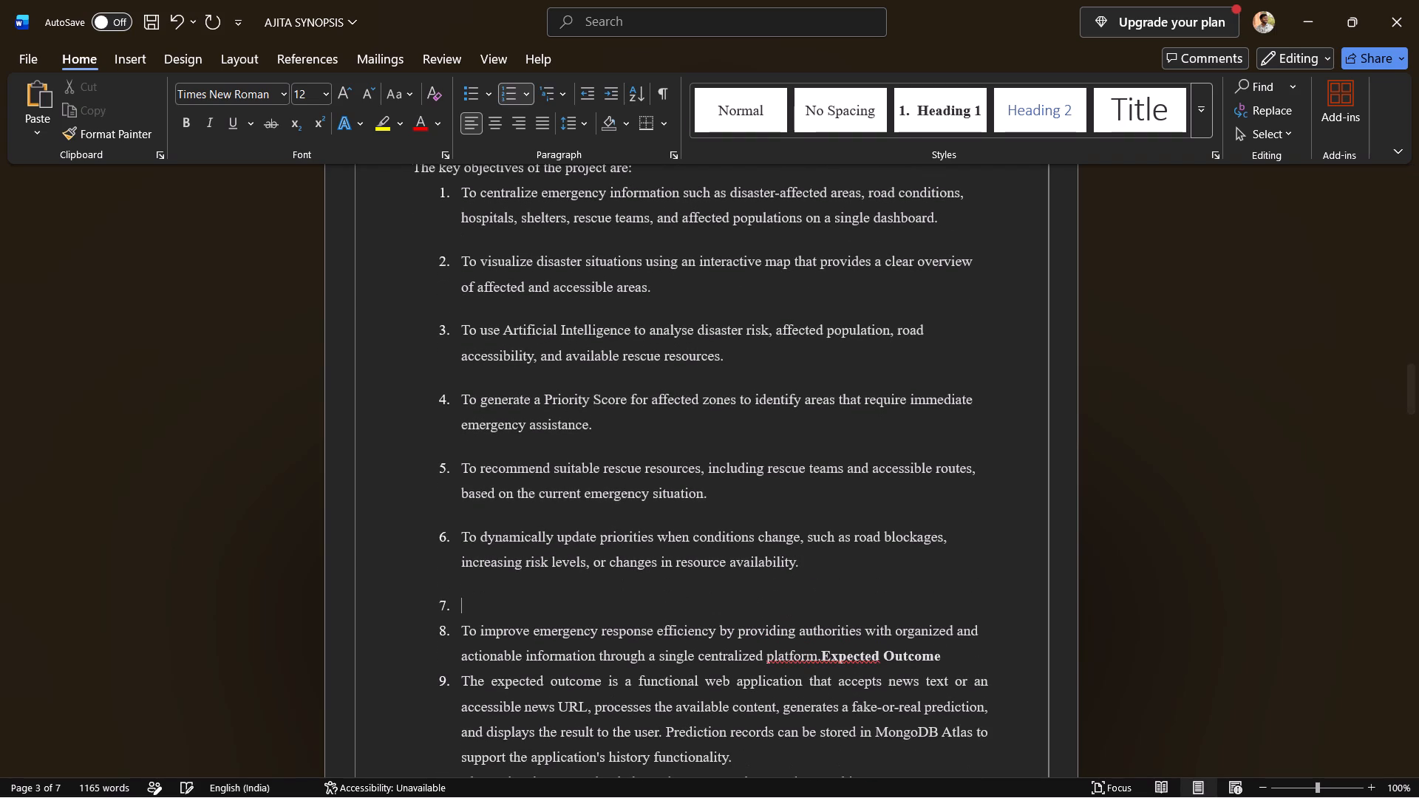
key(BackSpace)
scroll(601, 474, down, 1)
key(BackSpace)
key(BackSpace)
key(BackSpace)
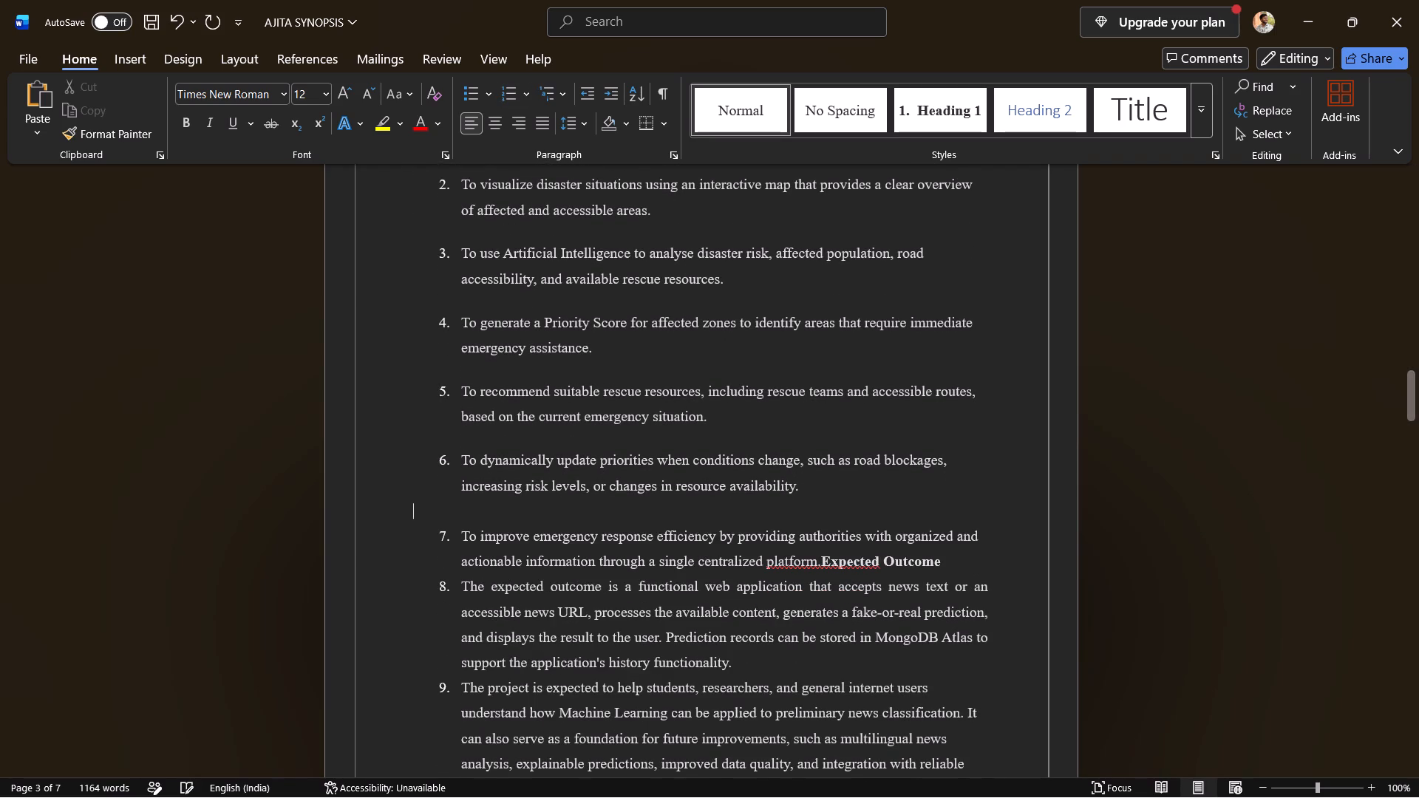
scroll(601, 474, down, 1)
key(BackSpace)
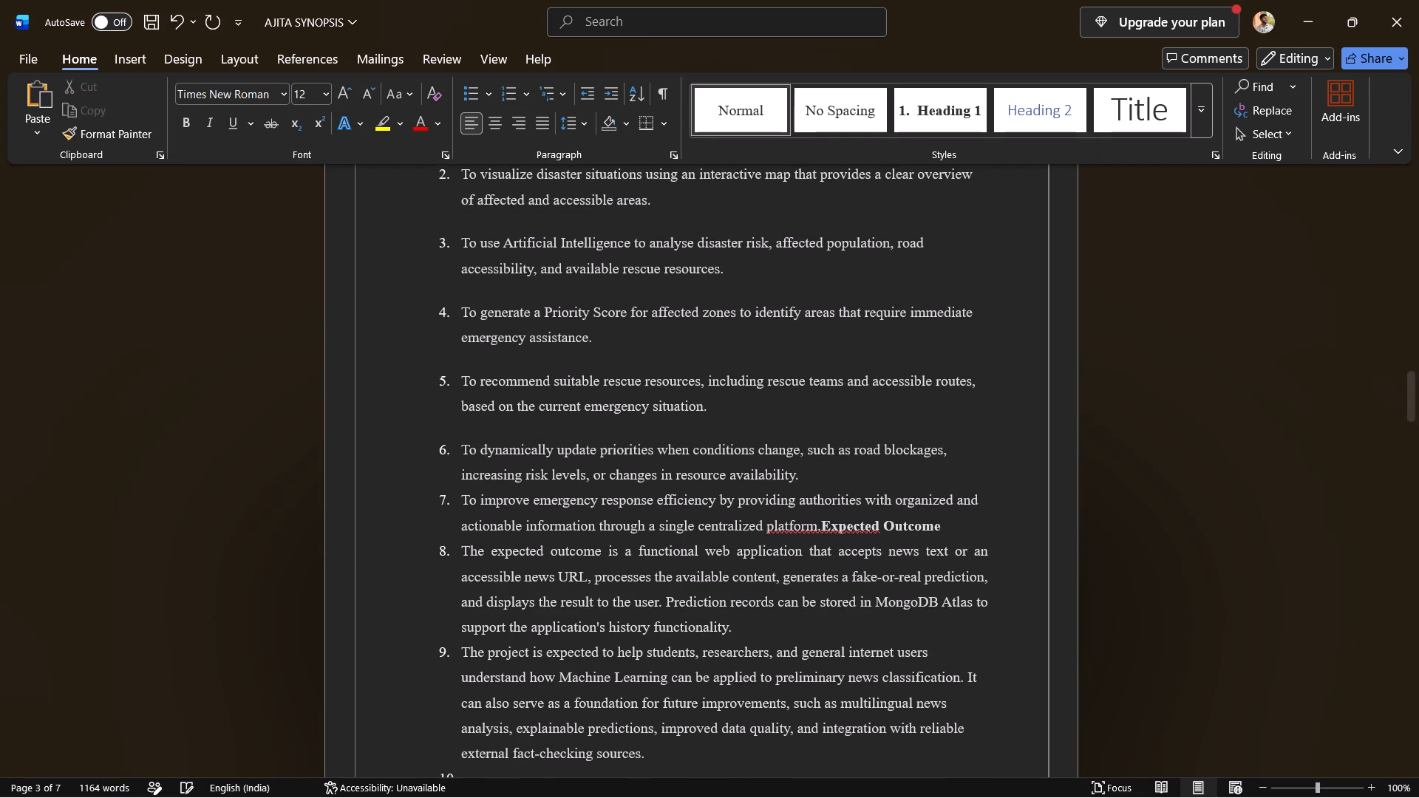
Insert an empty line below the objective "To dynamically update priorities", keeping it as a list item.
key(Left)
key(Return)
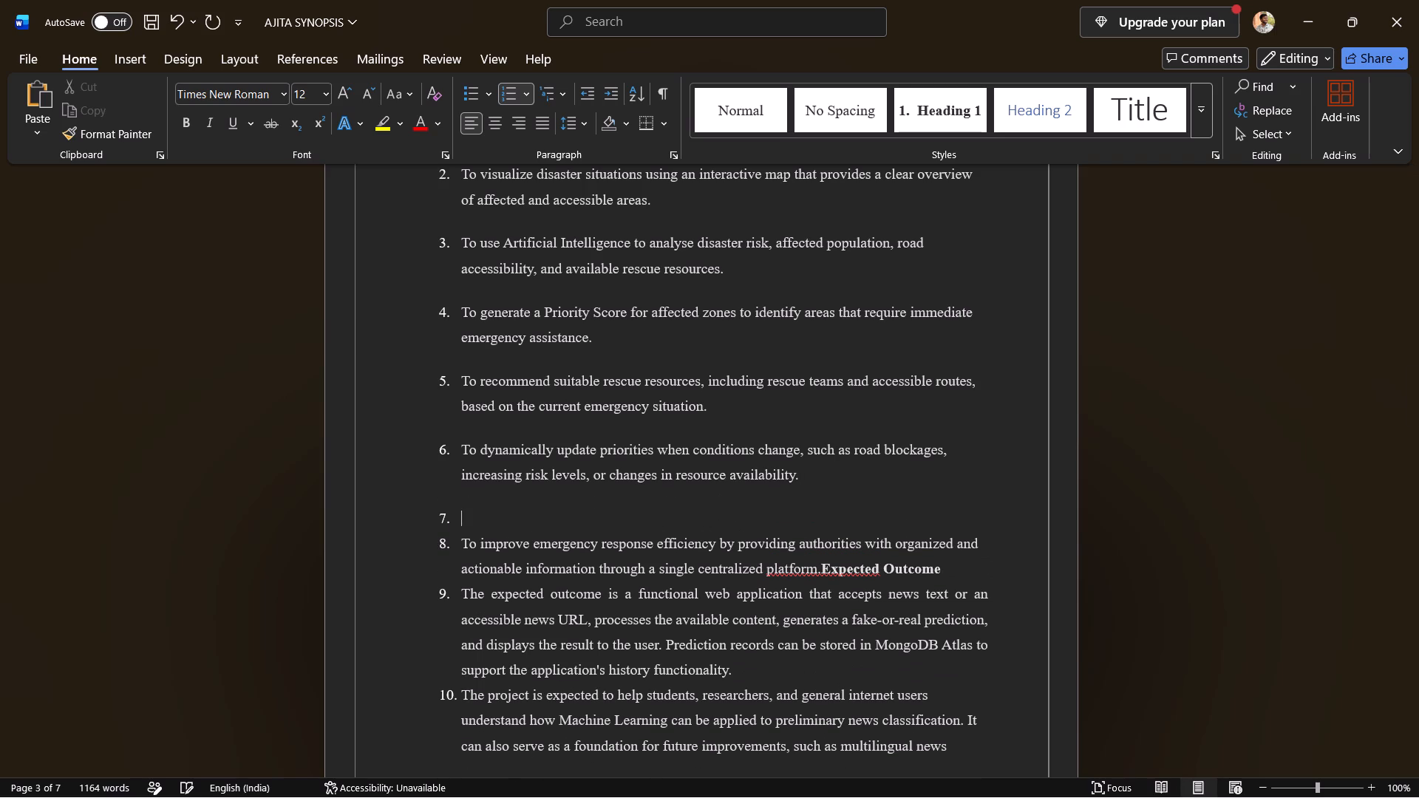
key(BackSpace)
key(BackSpace)
key(BackSpace)
key(BackSpace)
key(BackSpace)
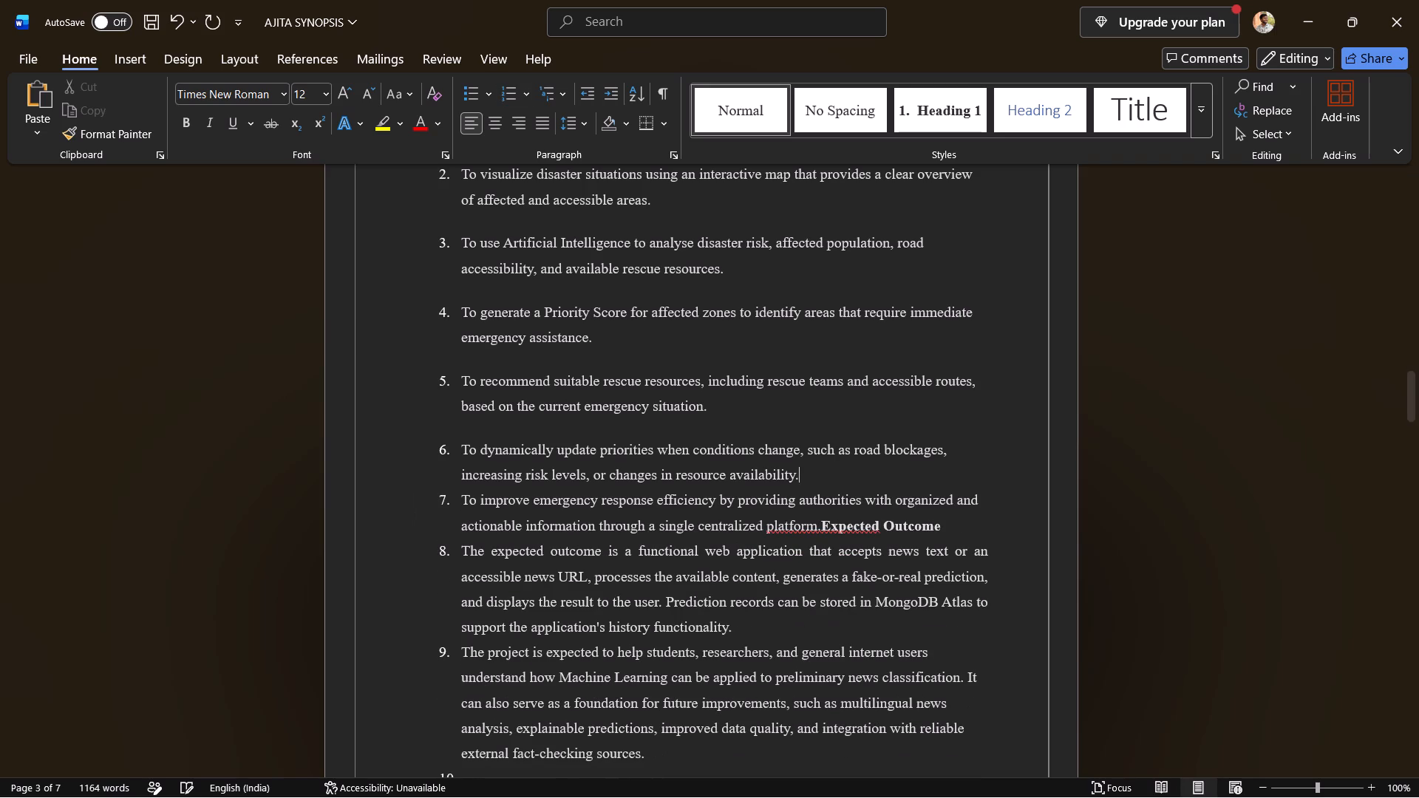
key(Return)
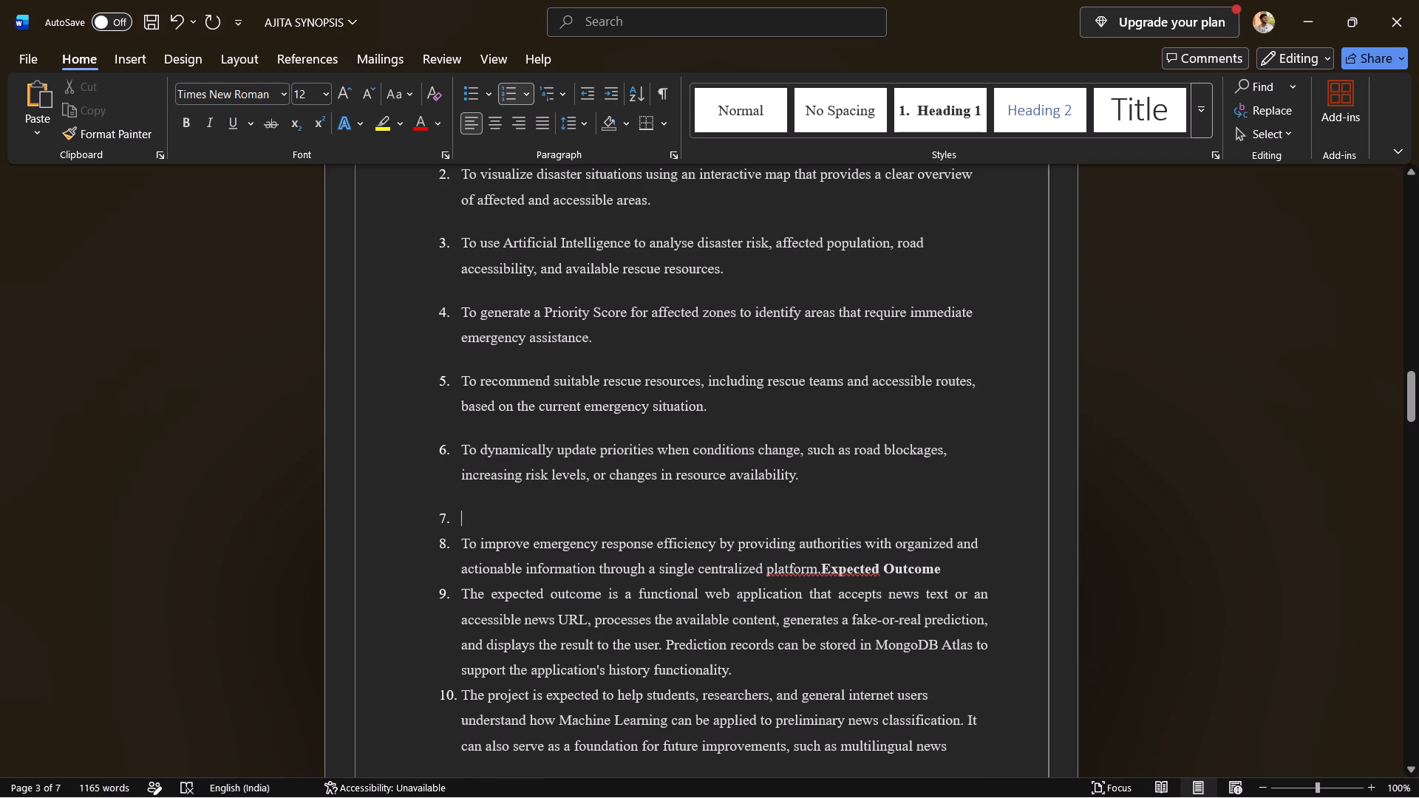
Replace the blank line between objectives 5 and 6 with a new unnumbered, unindented one.
click(609, 430)
key(BackSpace)
key(BackSpace)
key(BackSpace)
key(BackSpace)
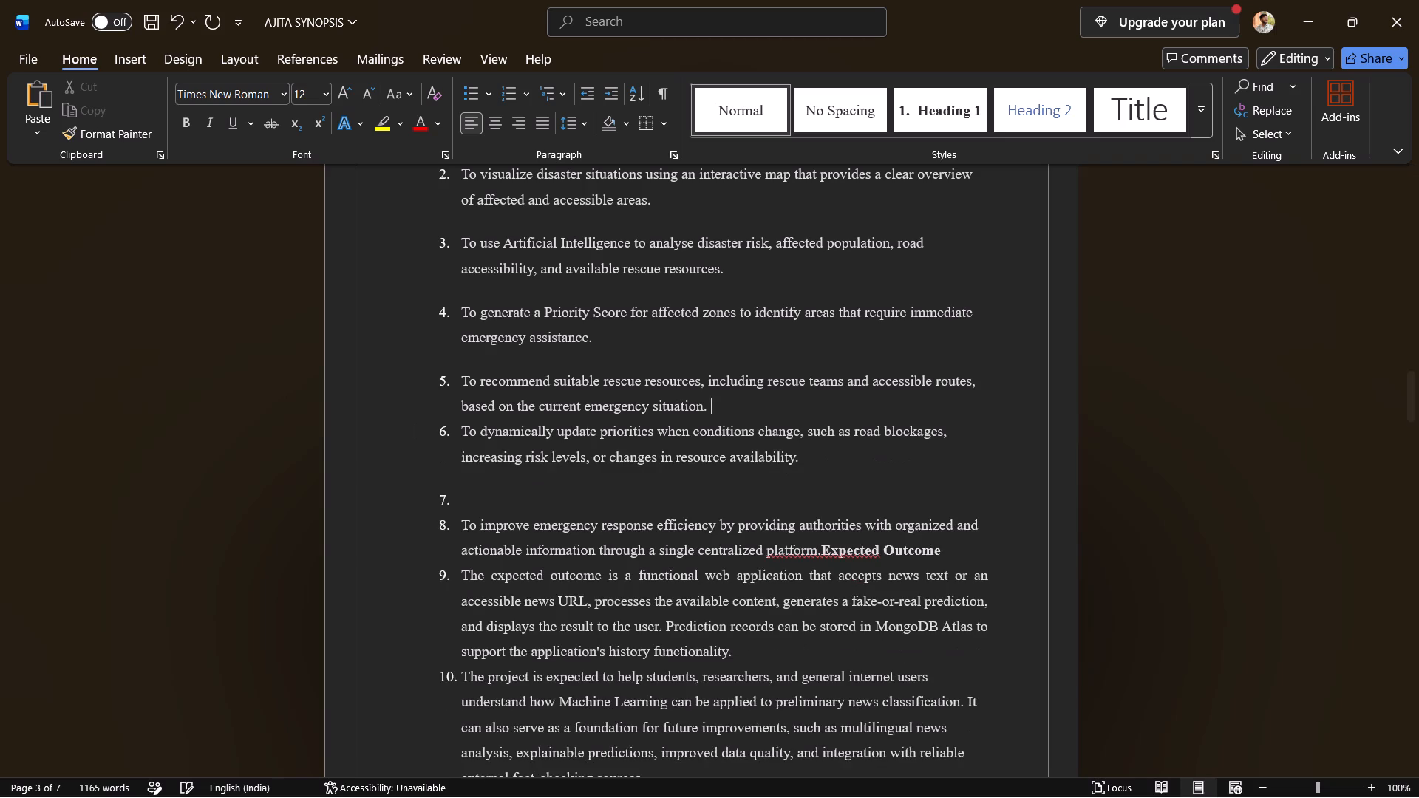
key(Return)
key(BackSpace)
key(BackSpace)
key(BackSpace)
key(BackSpace)
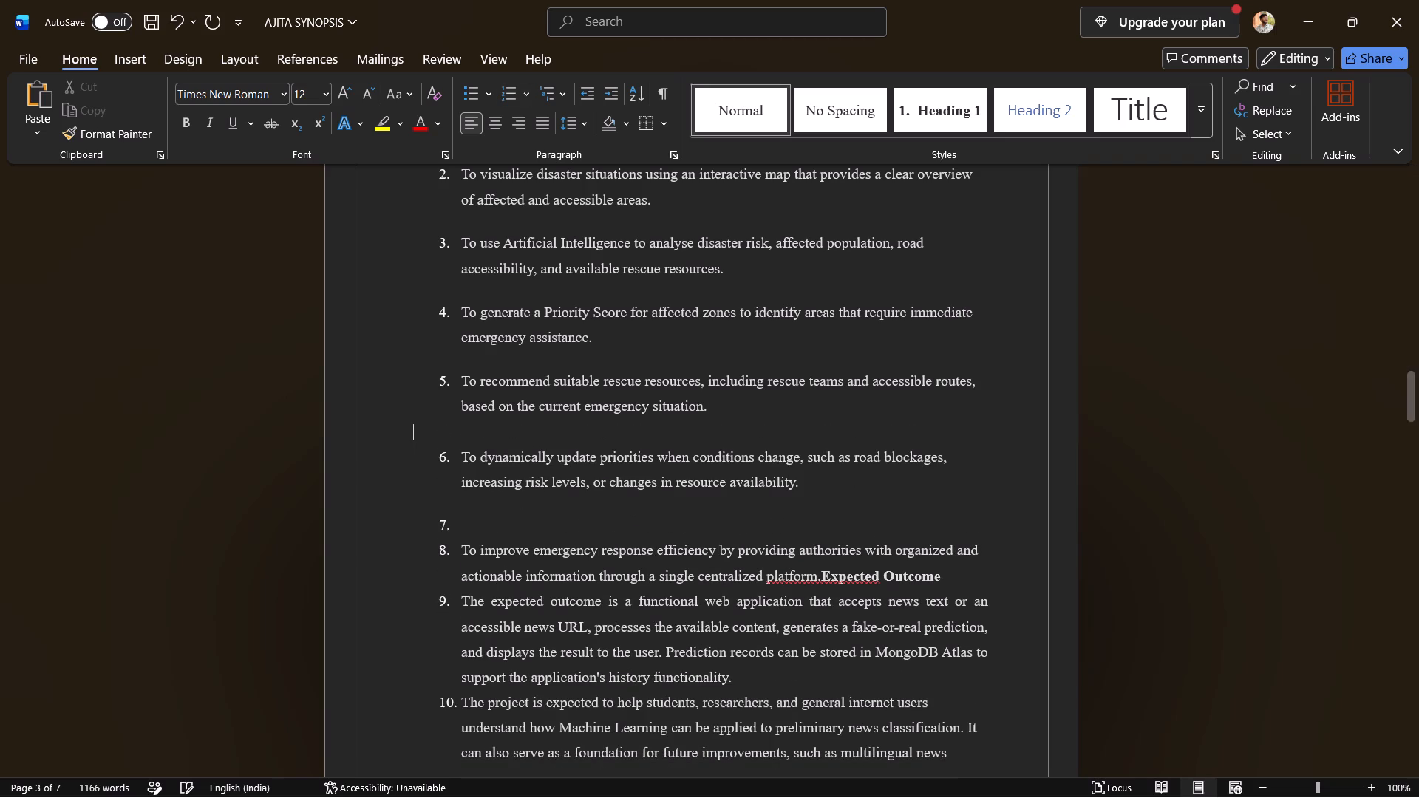
Remove the number and the extra spacing from the empty item below objective 6, leaving one blank line before "To improve emergency response efficiency".
scroll(585, 536, down, 1)
scroll(642, 500, down, 1)
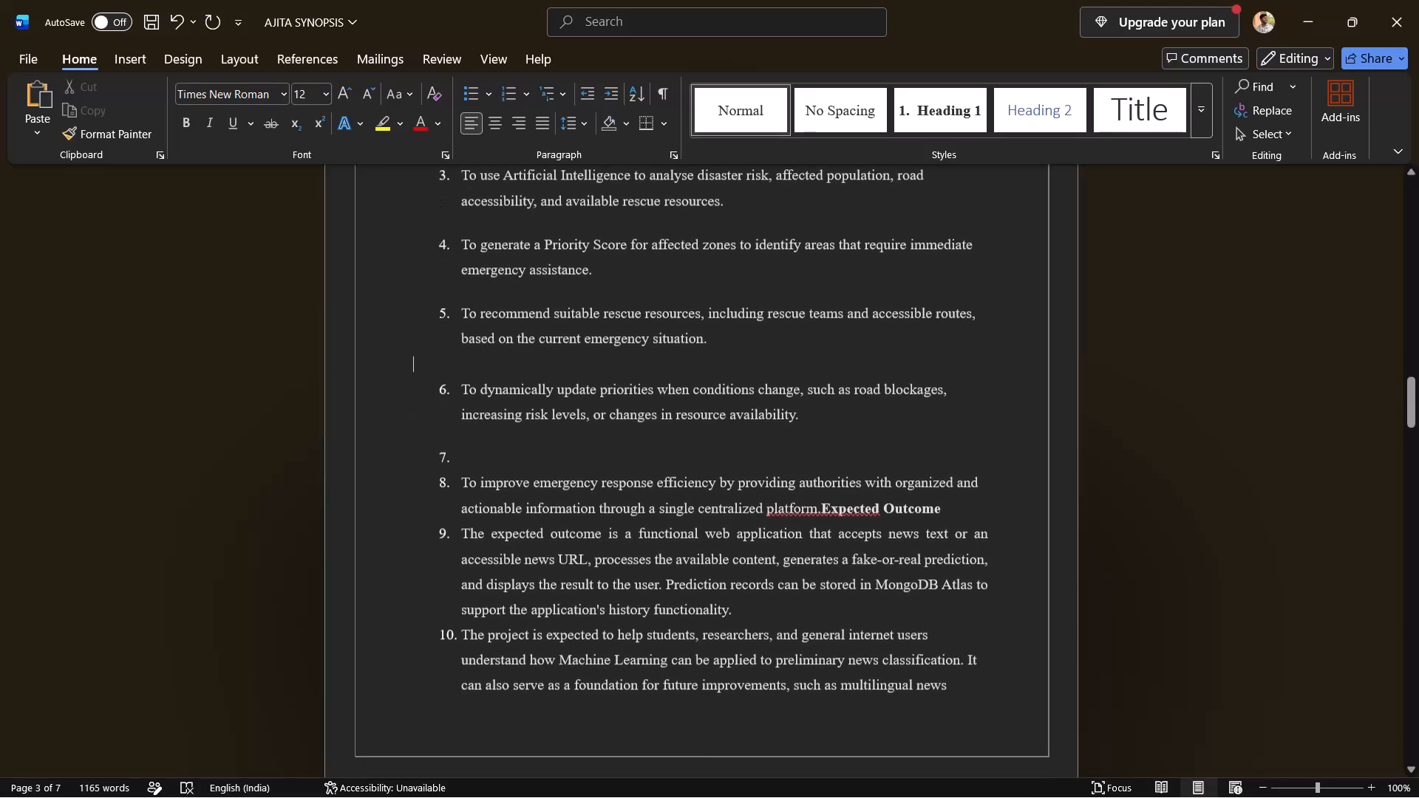
click(514, 469)
key(BackSpace)
key(BackSpace)
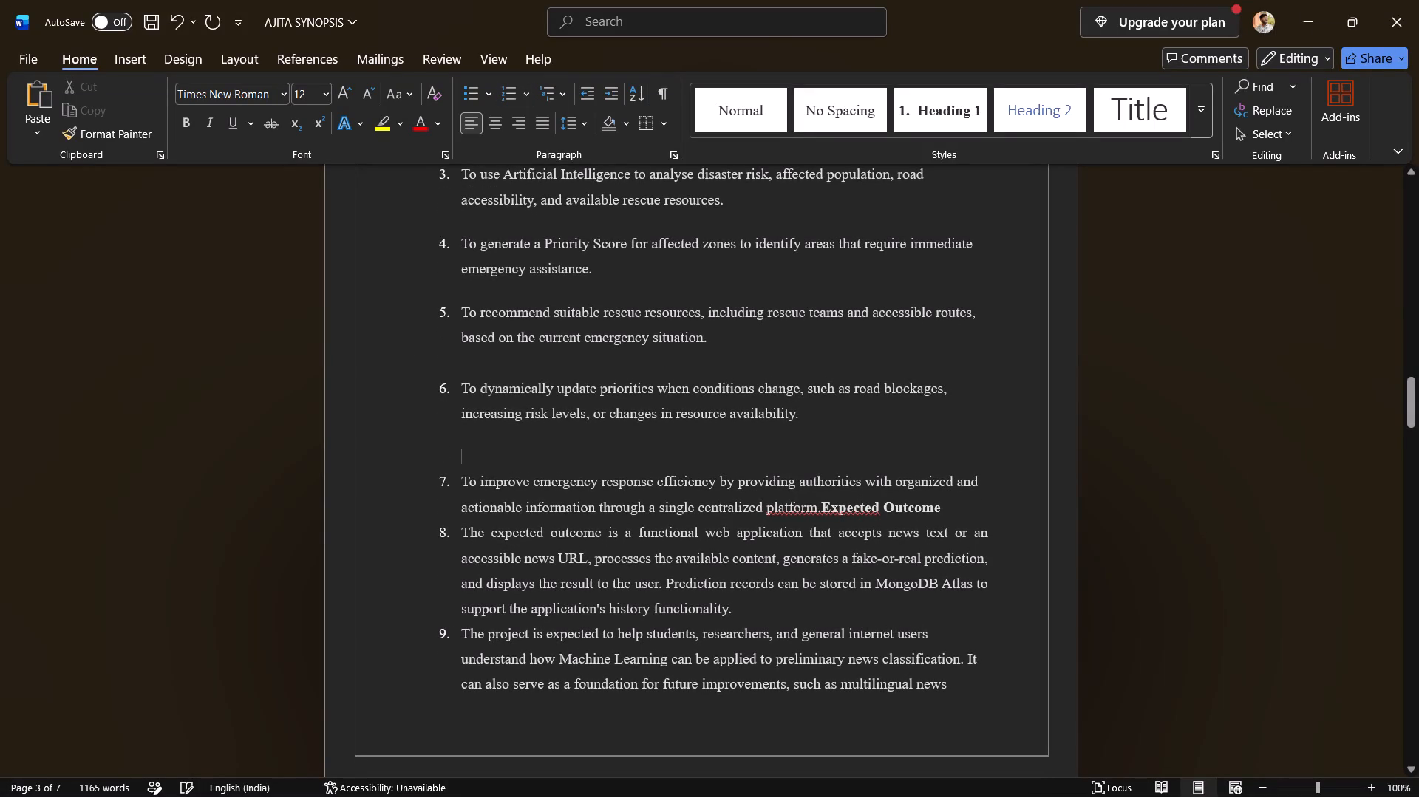
click(957, 513)
click(452, 447)
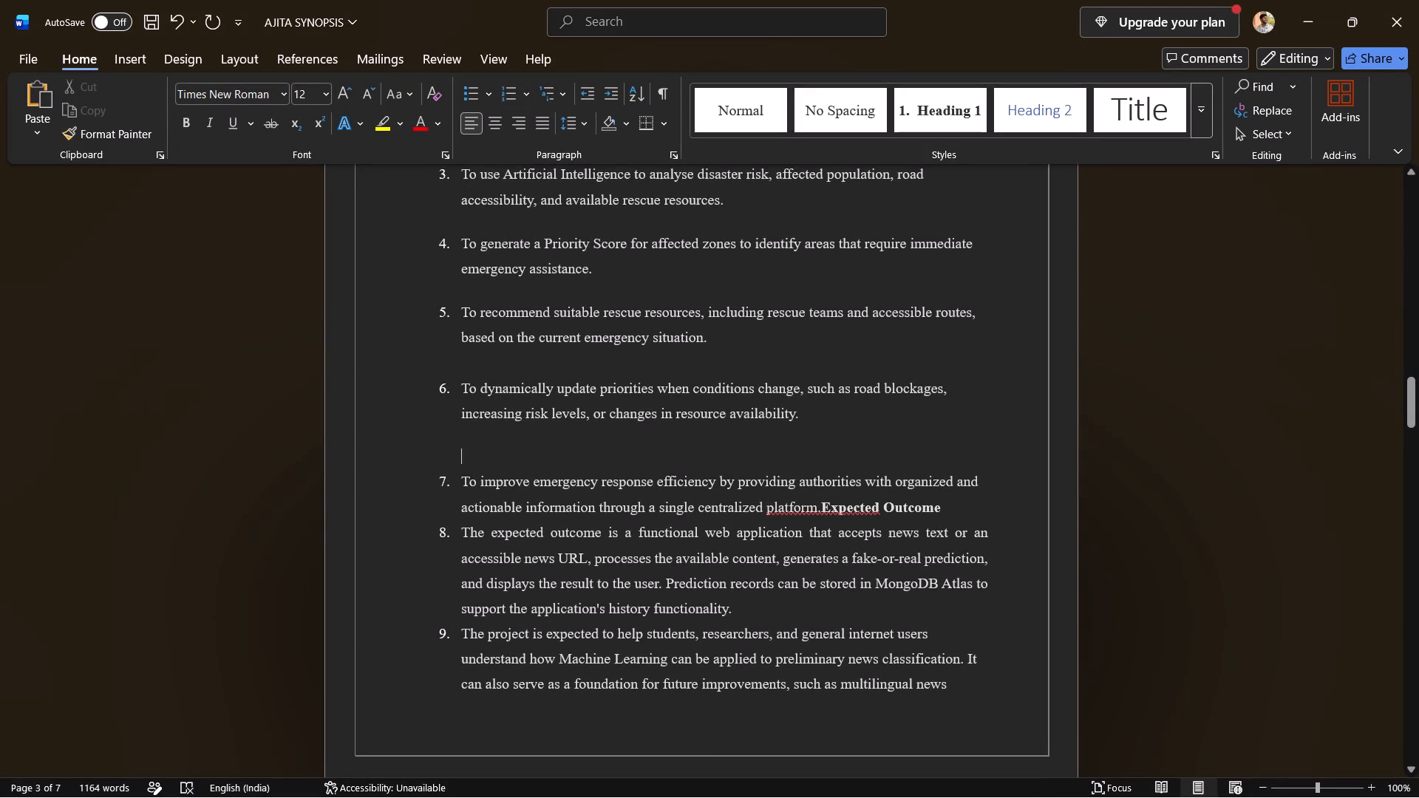
key(BackSpace)
key(BackSpace)
key(BackSpace)
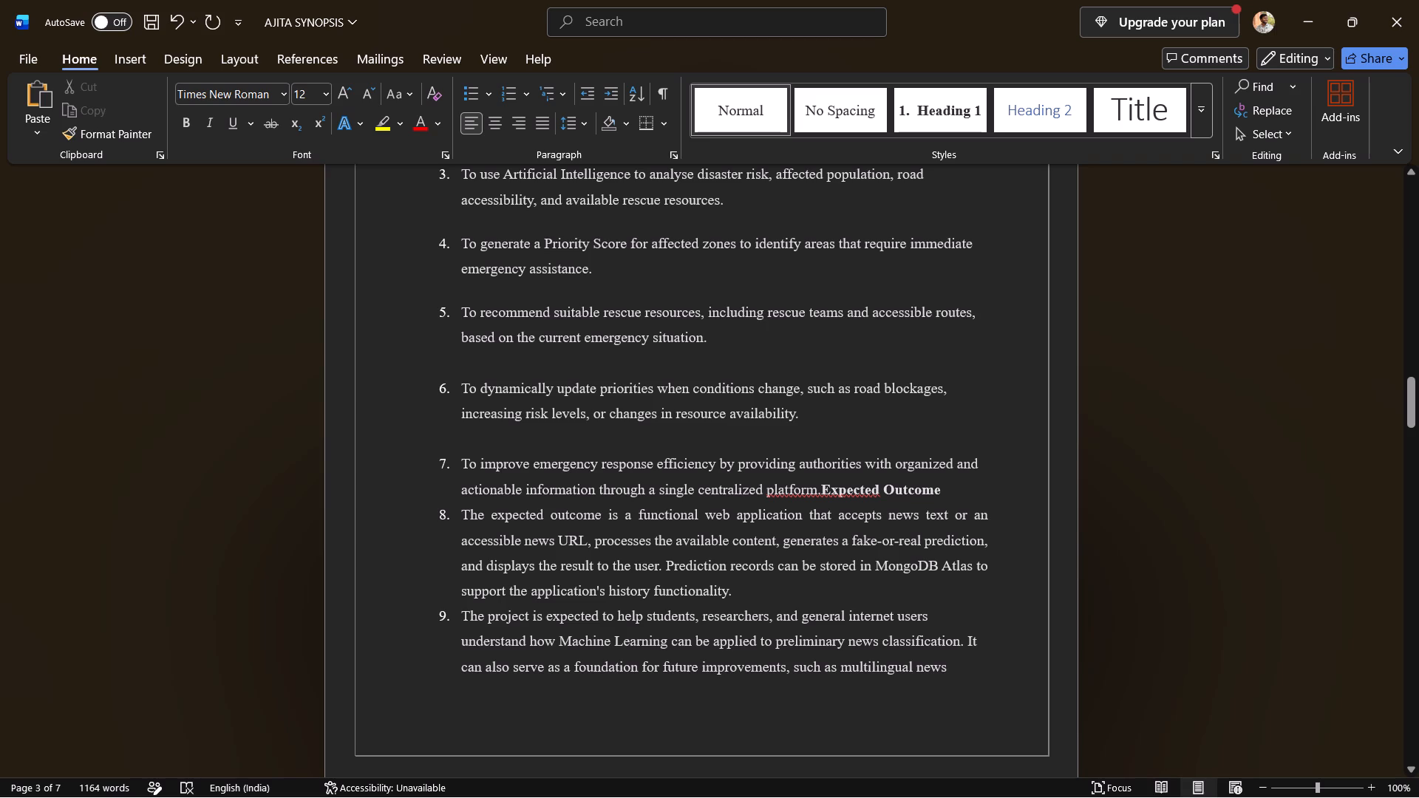
Insert an unnumbered, unindented blank line between the "Expected Outcome" text in item 7 and item 8.
click(963, 491)
key(Return)
key(Return)
key(BackSpace)
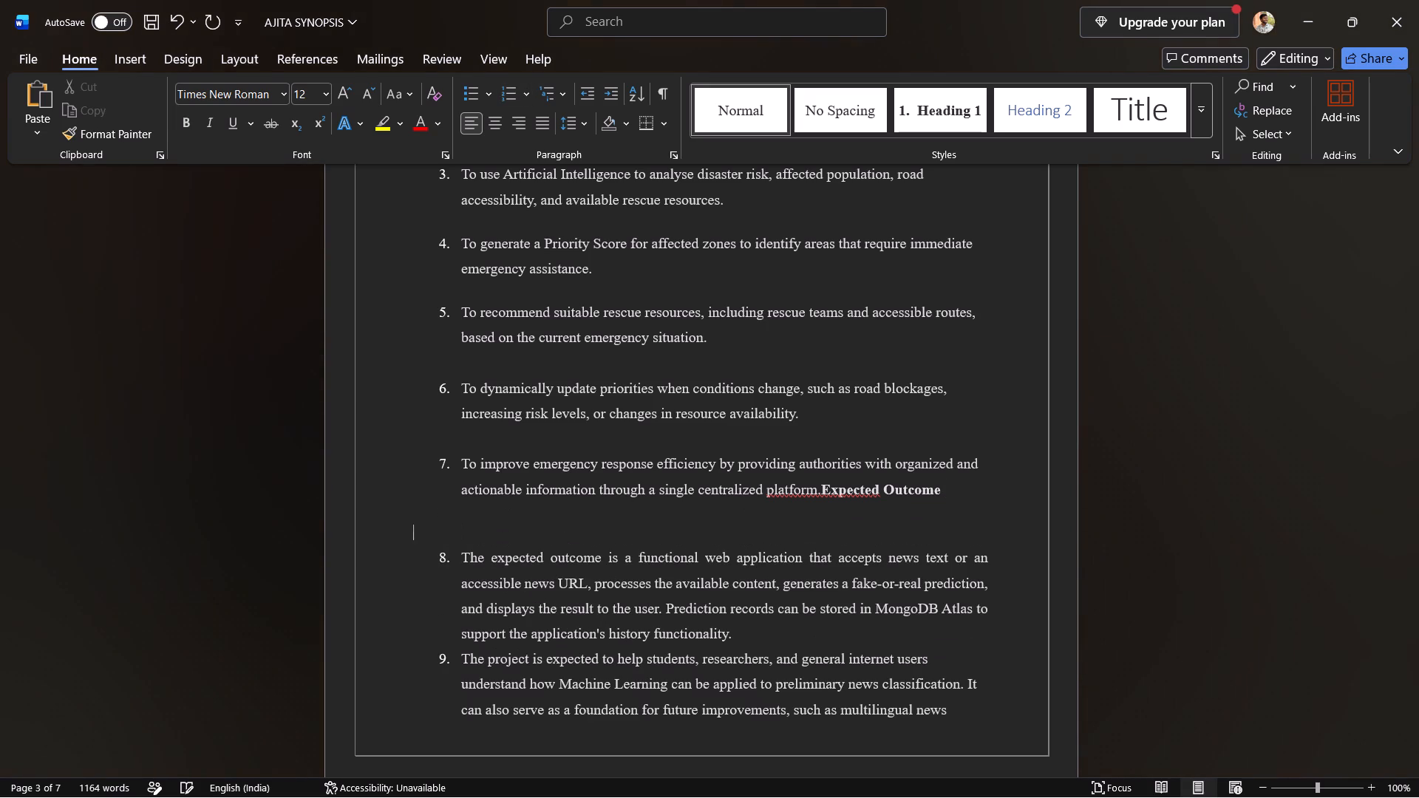
key(BackSpace)
Replace the trailing space after "Expected Outcome" in item 7 with a full stop.
scroll(963, 491, down, 2)
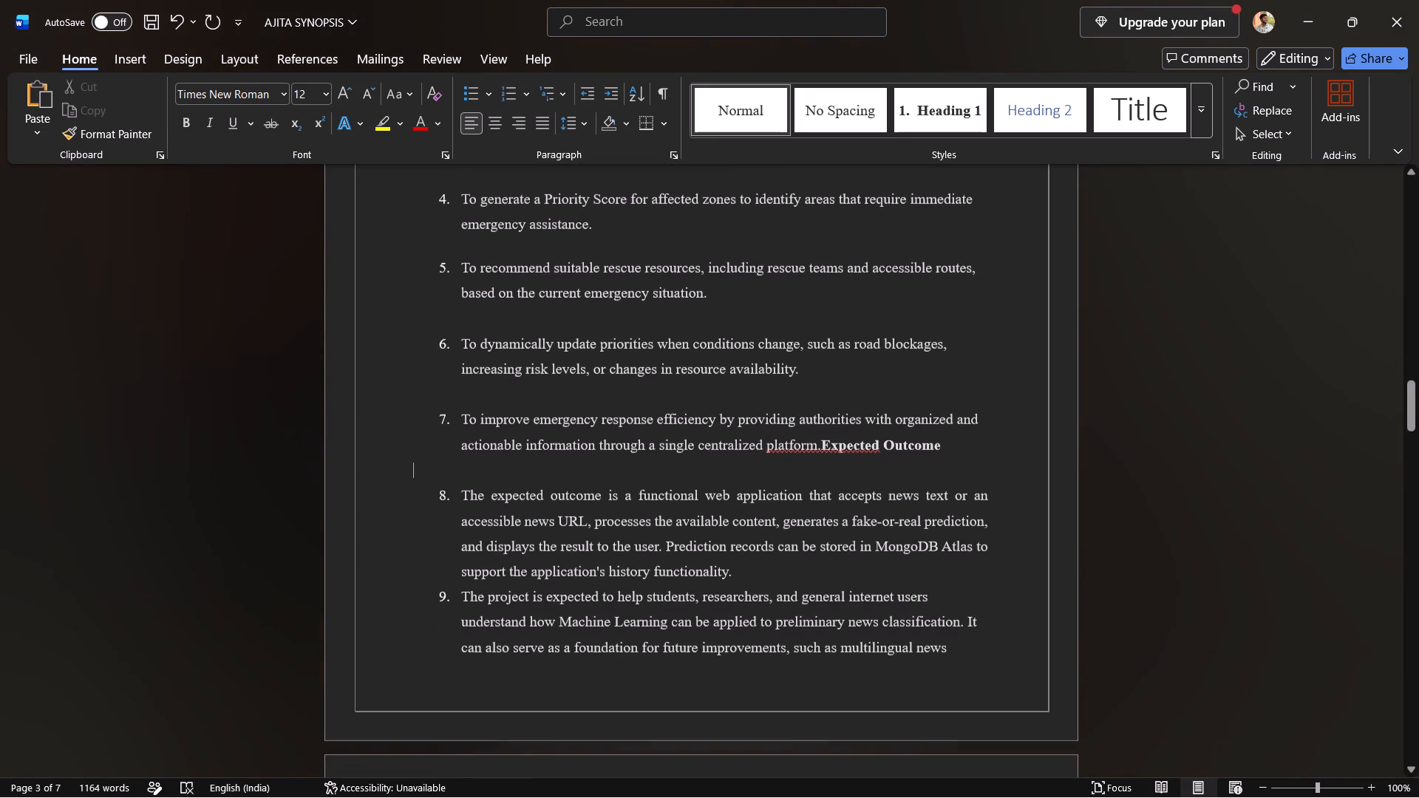
click(762, 558)
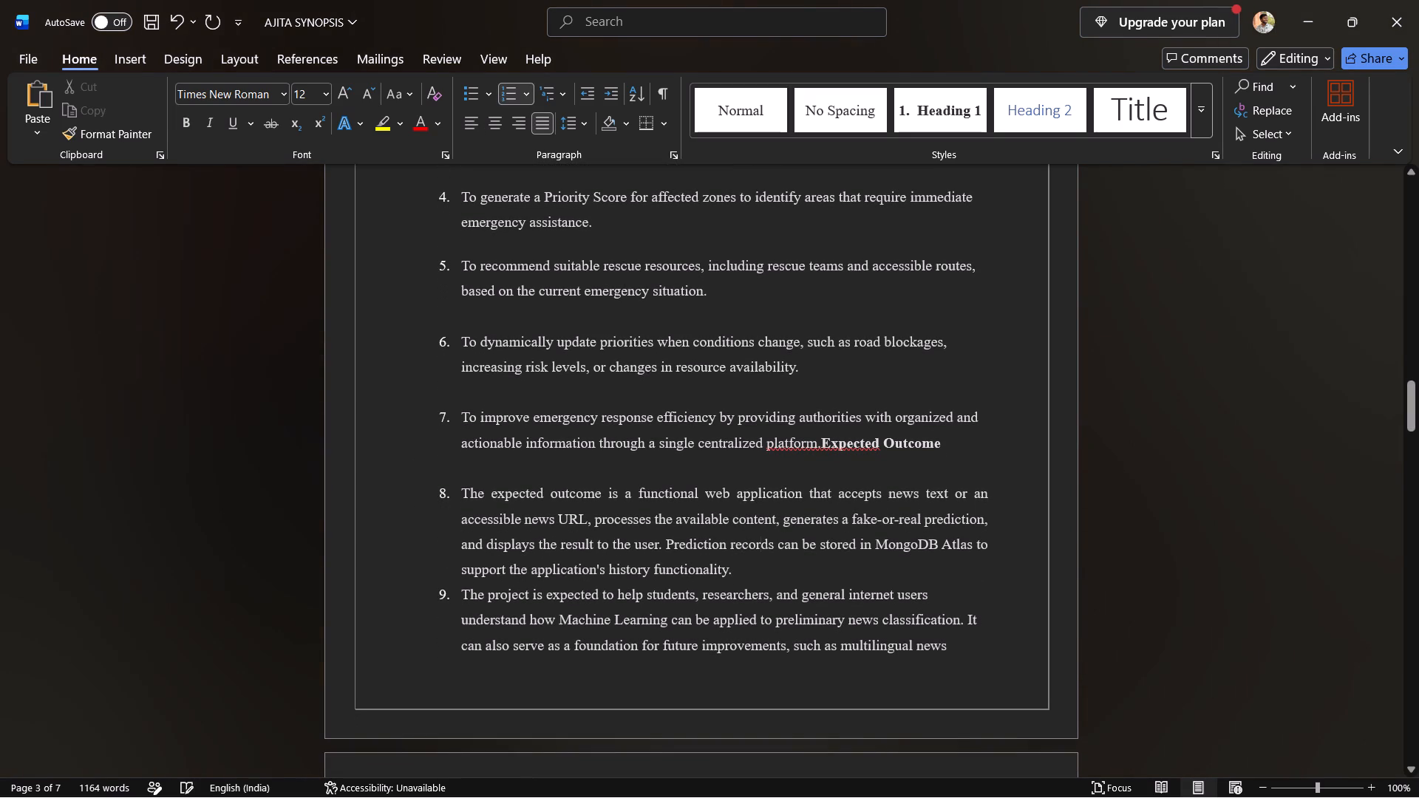
click(955, 446)
key(BackSpace)
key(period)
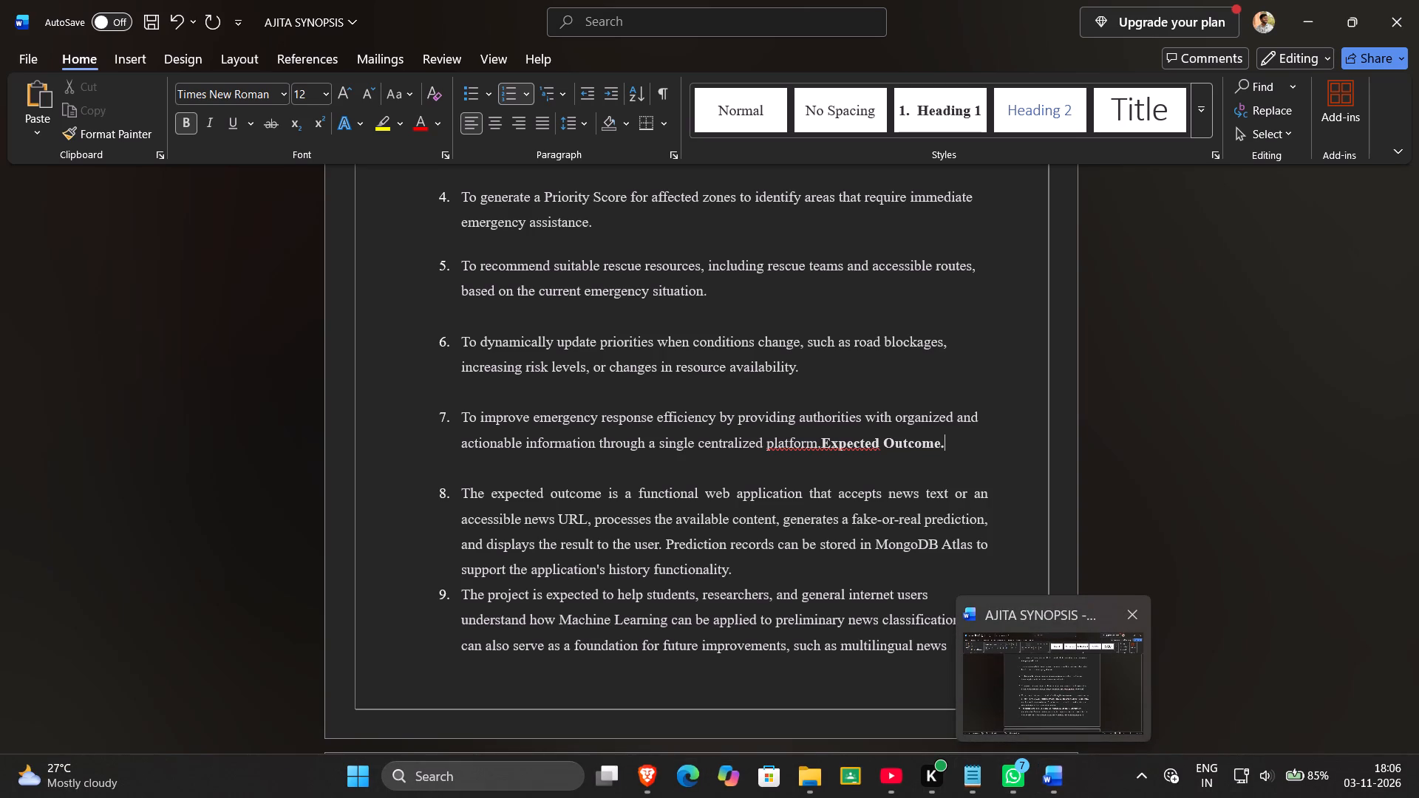
Switch to File Explorer and open the AJITA SYNOPSIS PDF from the Downloads folder.
click(1052, 696)
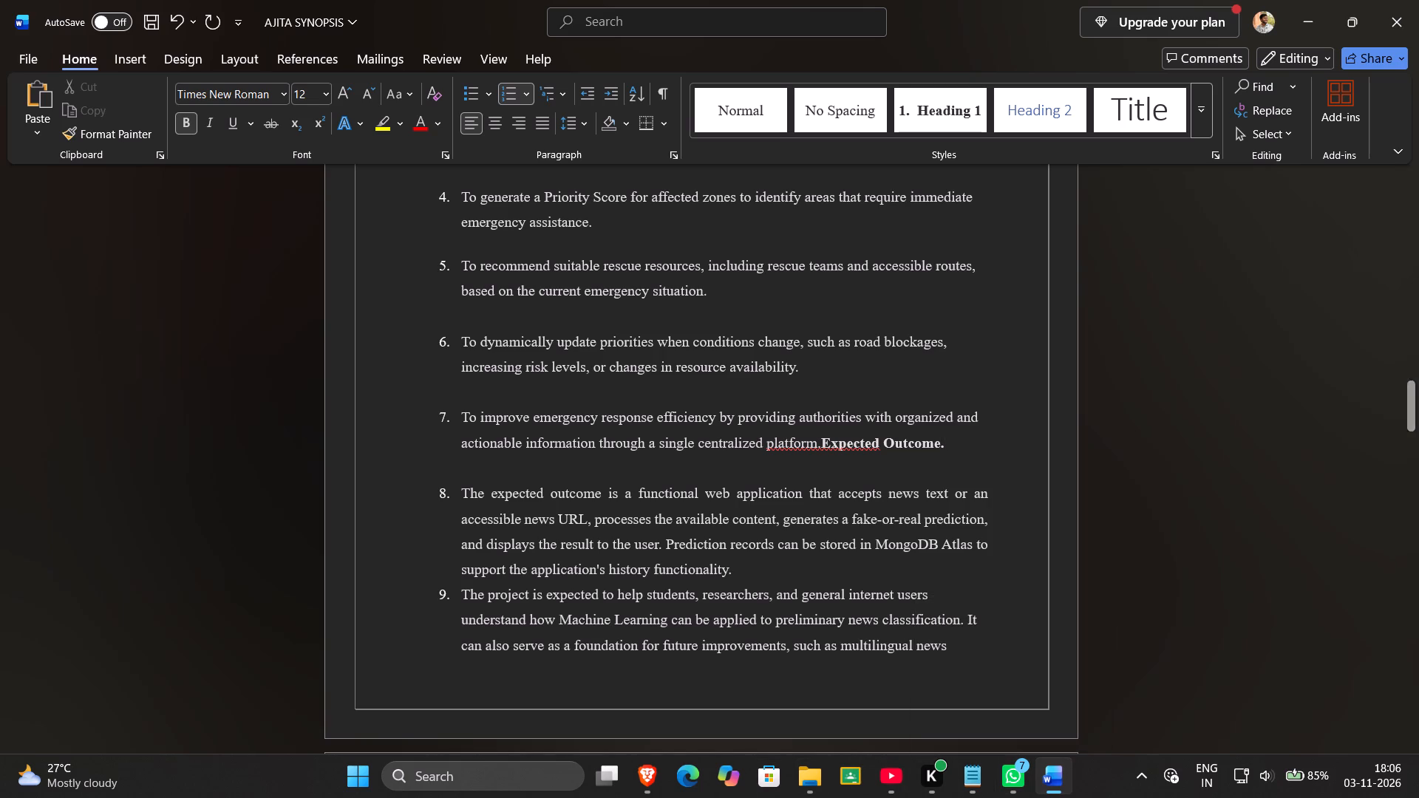
click(645, 790)
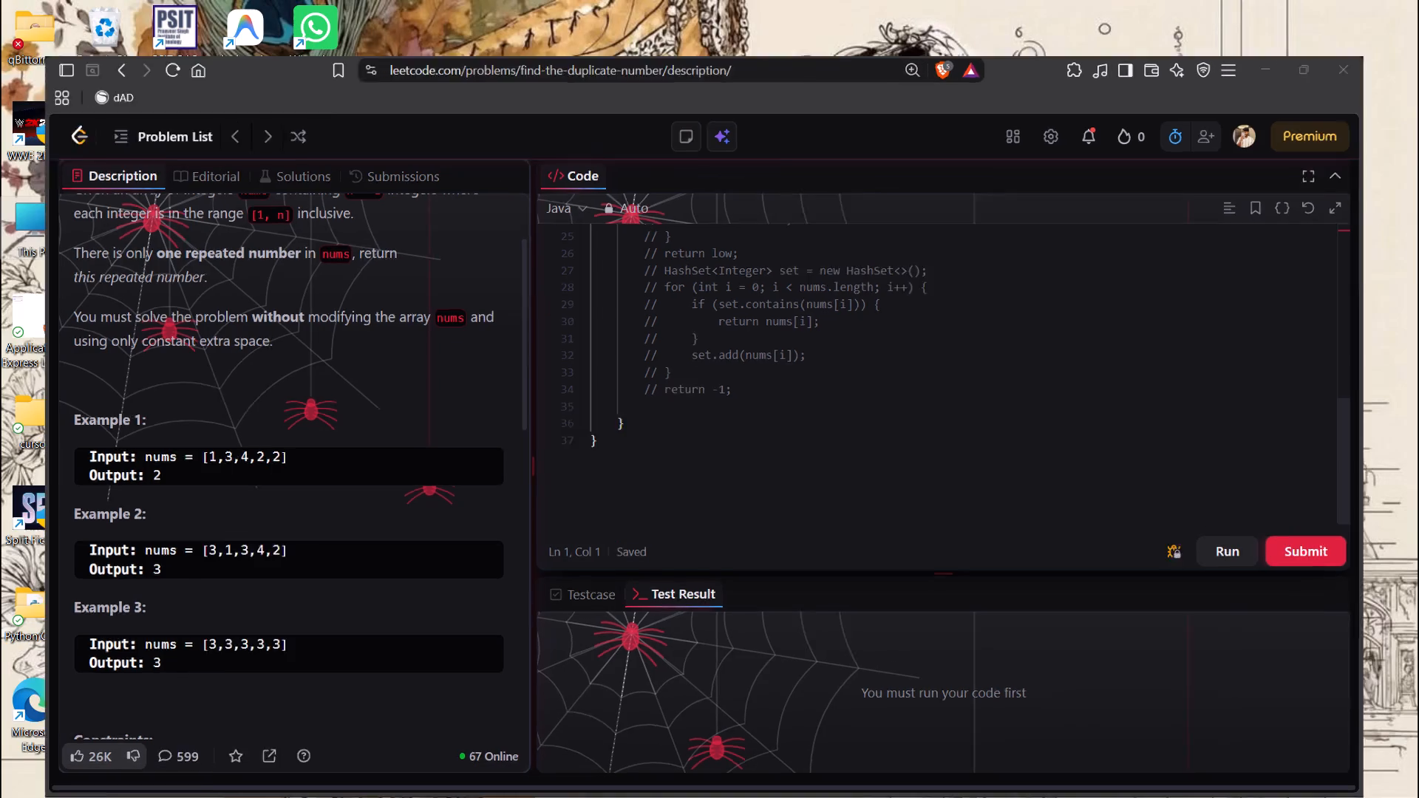
click(818, 777)
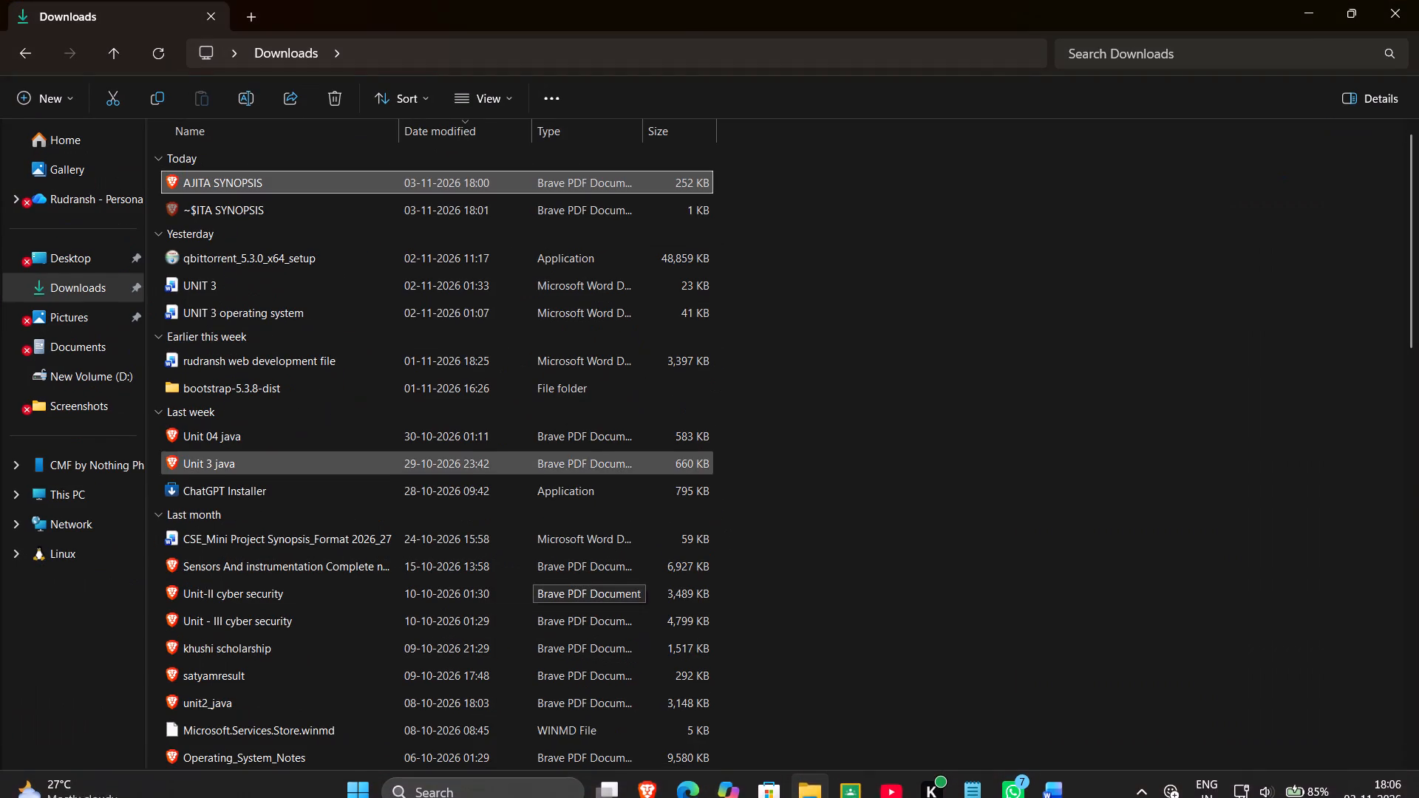
double_click(305, 182)
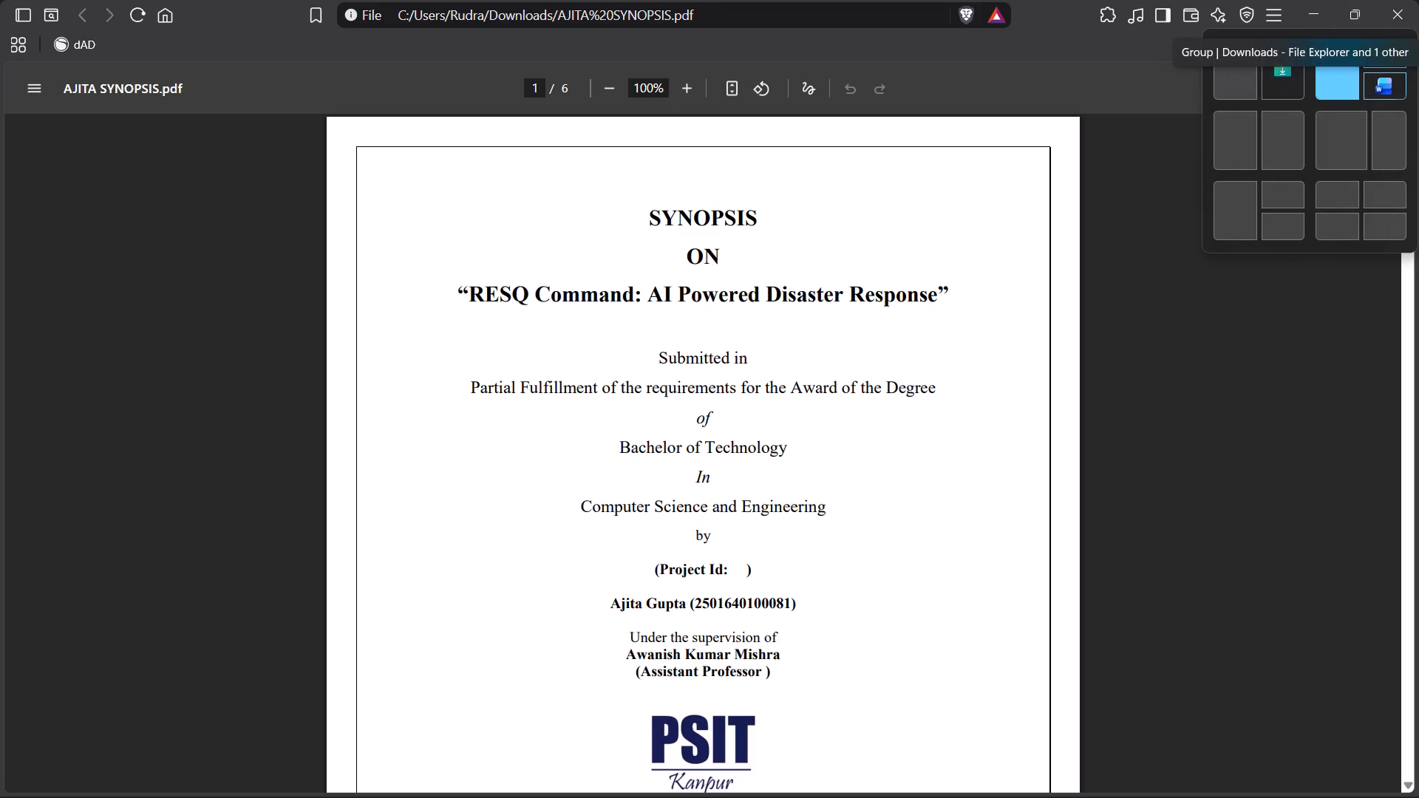
Arrange the AJITA SYNOPSIS PDF and the Word document side by side for comparison.
click(1246, 122)
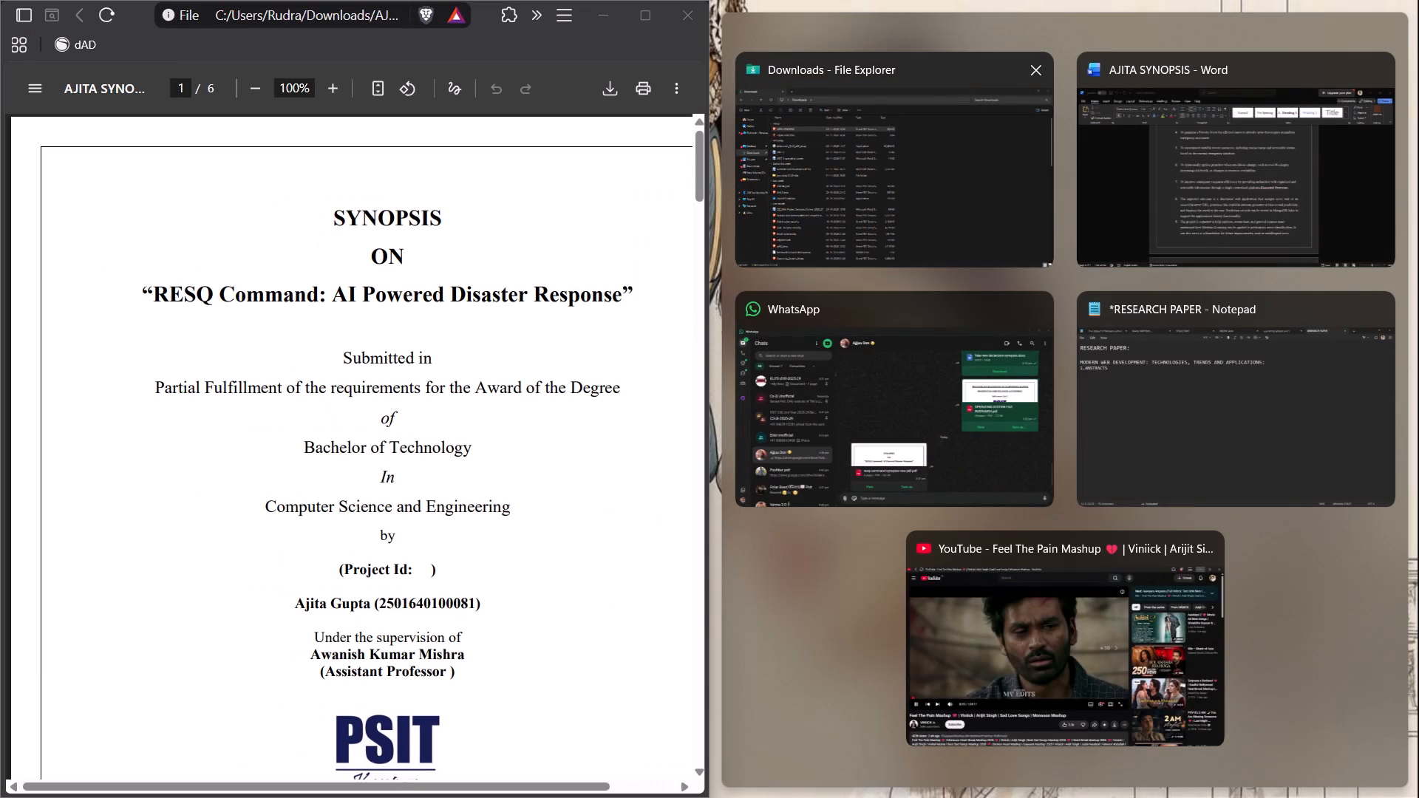
click(1194, 157)
scroll(380, 474, down, 2)
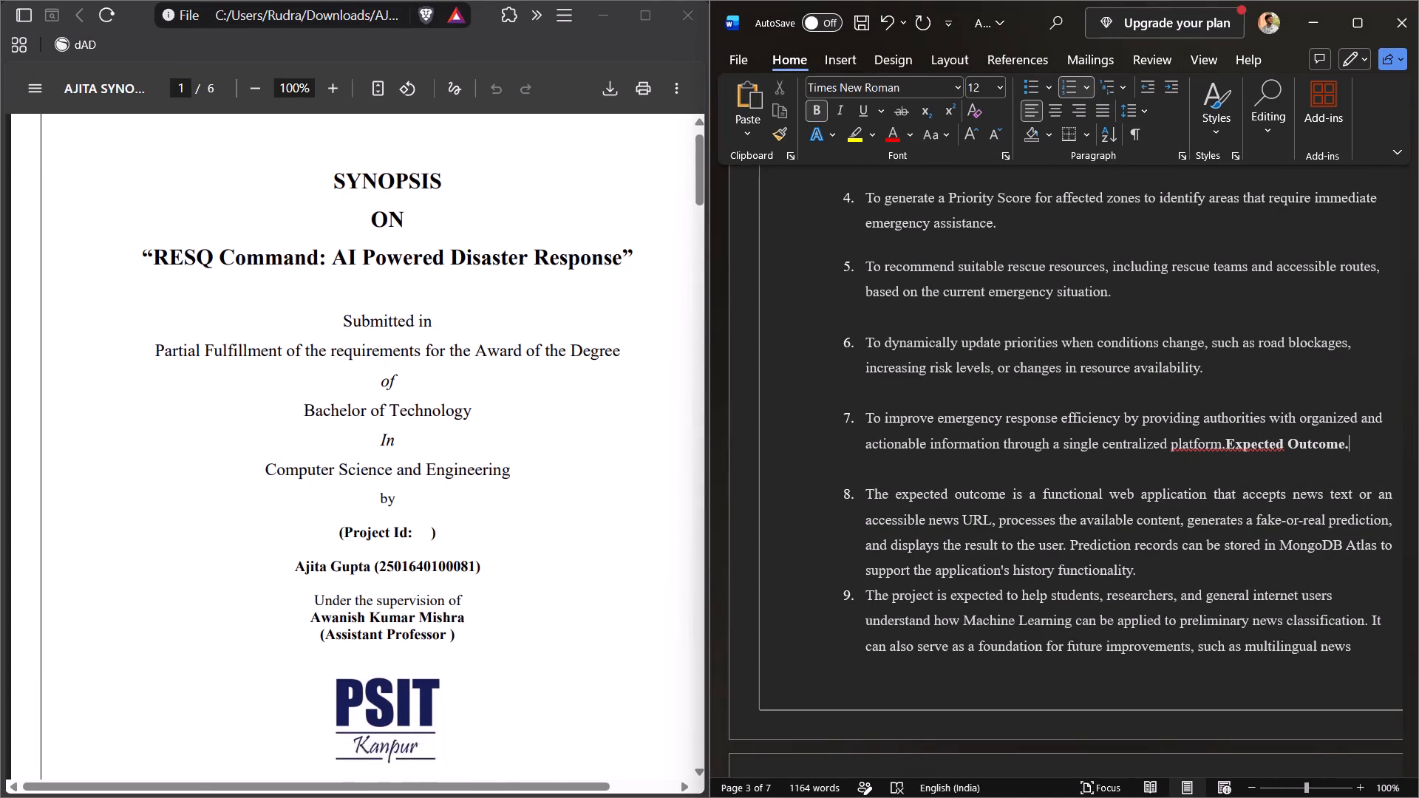
Compare the objectives with the PDF and delete the bold "Expected Outcome." text from the end of item 7.
scroll(380, 474, down, 8)
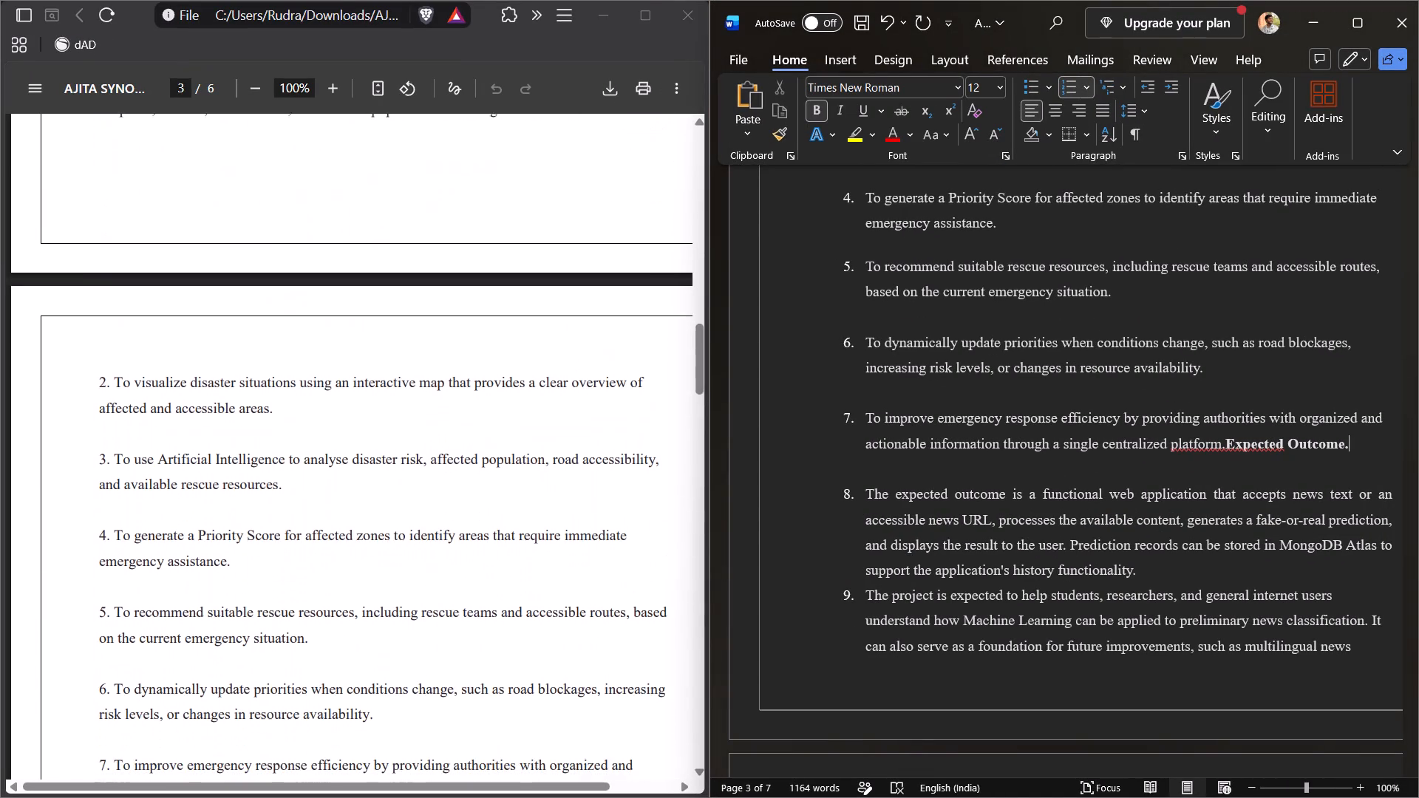
scroll(380, 474, down, 4)
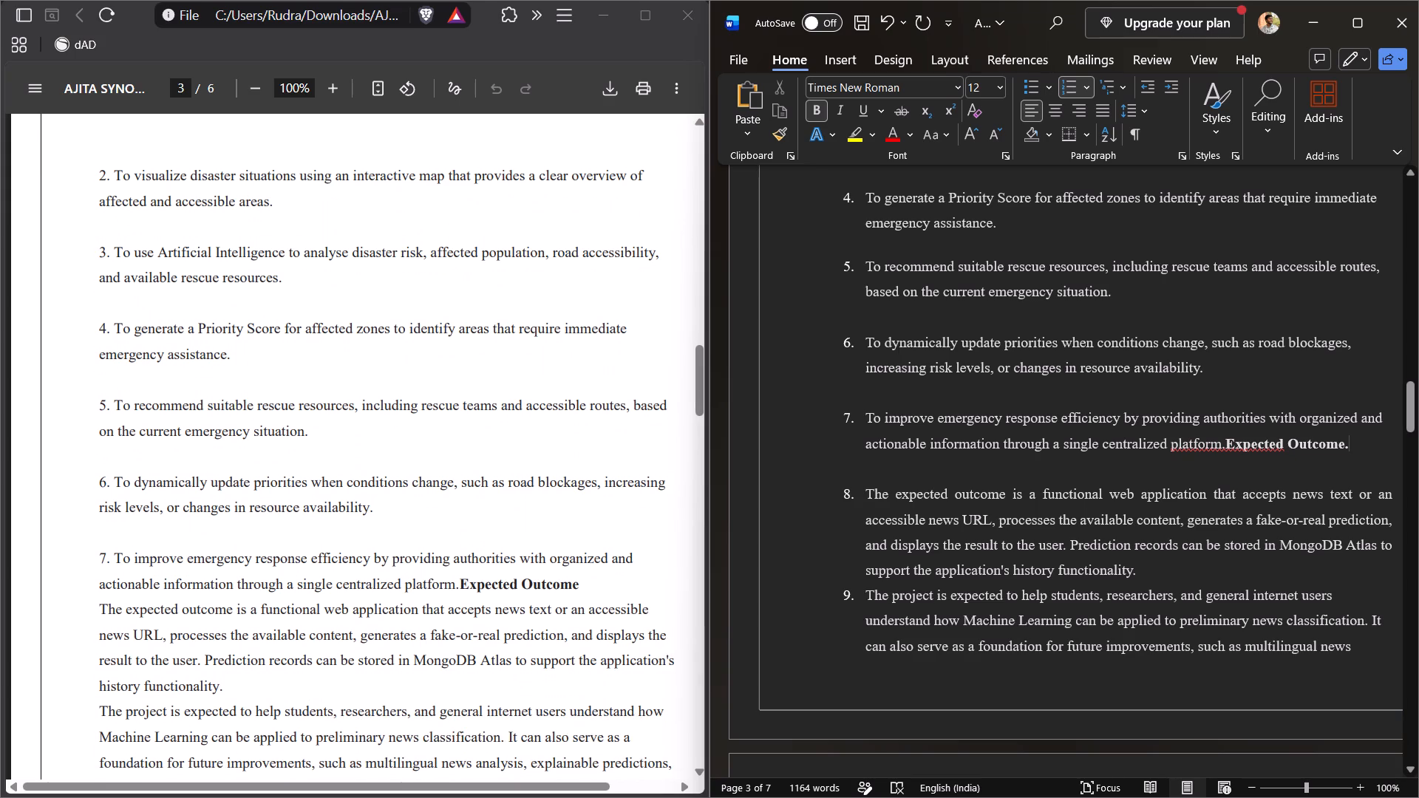
drag(1352, 446, 1227, 448)
key(BackSpace)
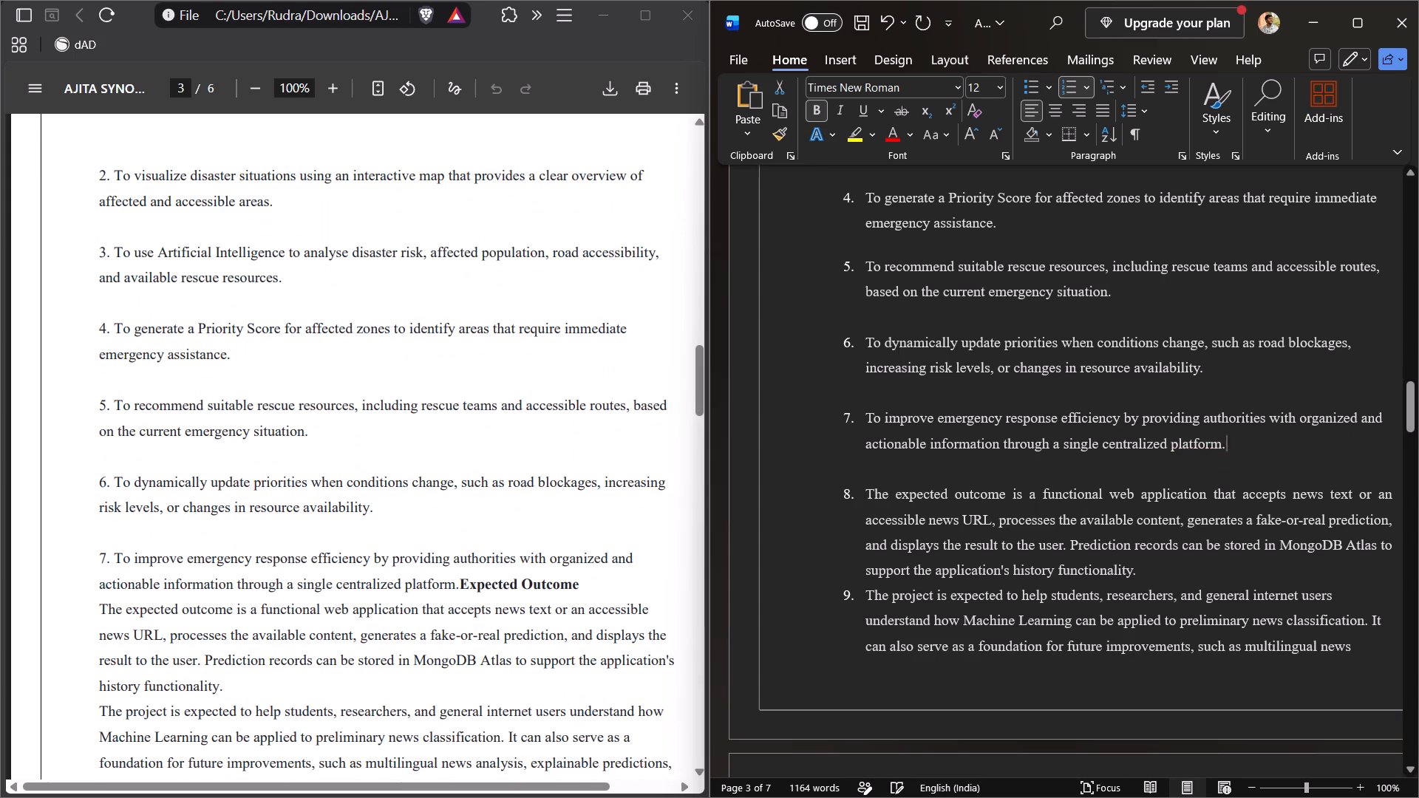
Insert an unnumbered blank line between objective items 8 and 9.
scroll(1091, 653, down, 1)
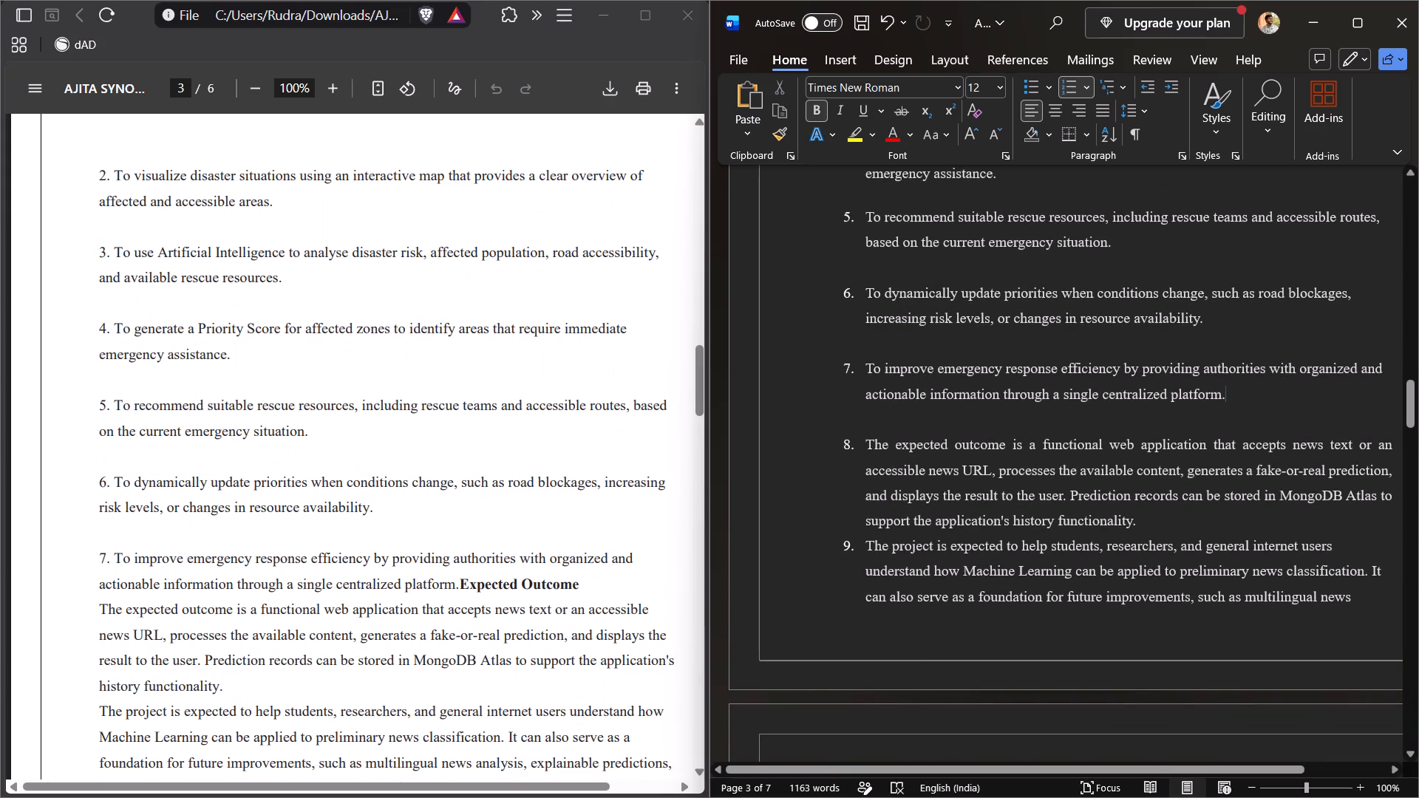
scroll(889, 496, down, 1)
scroll(313, 641, down, 1)
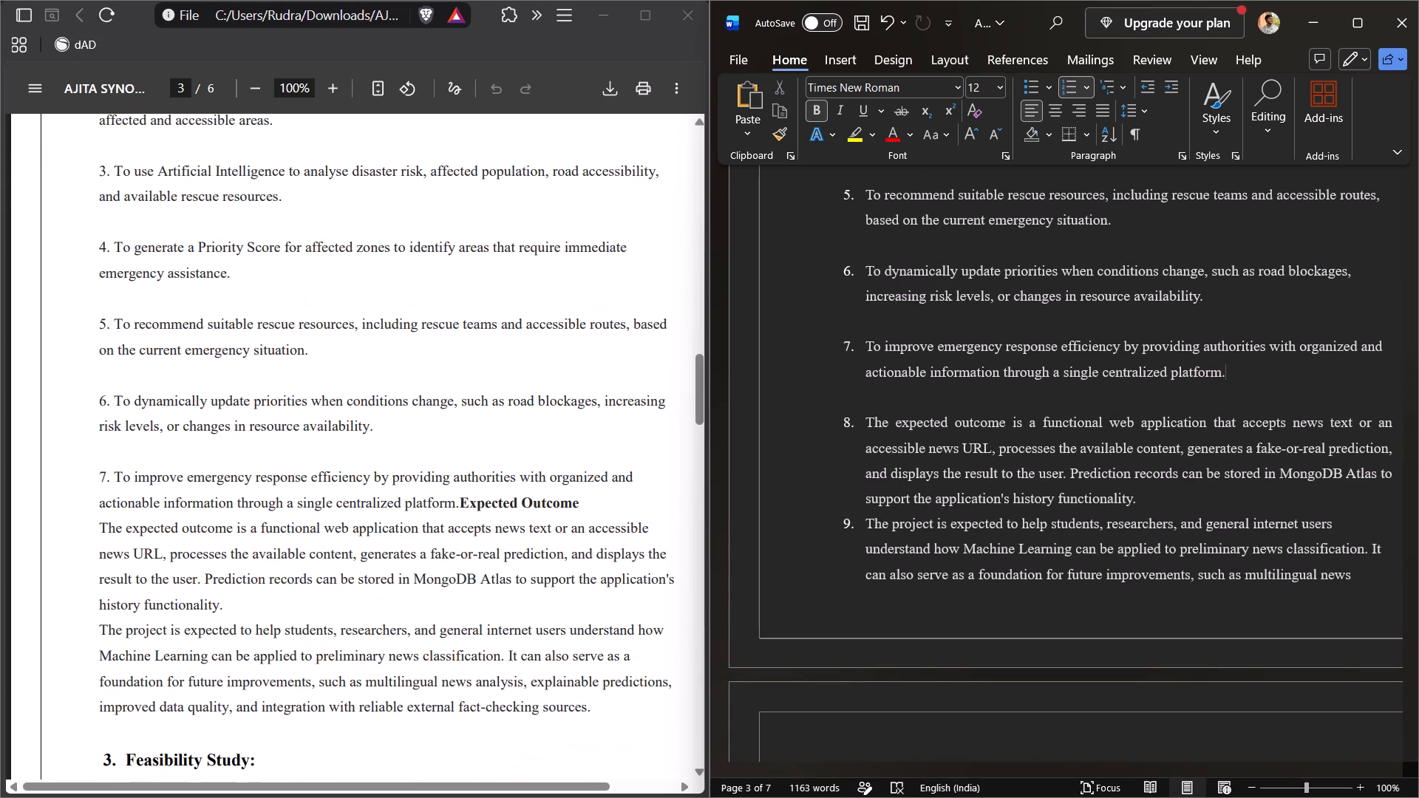
click(882, 397)
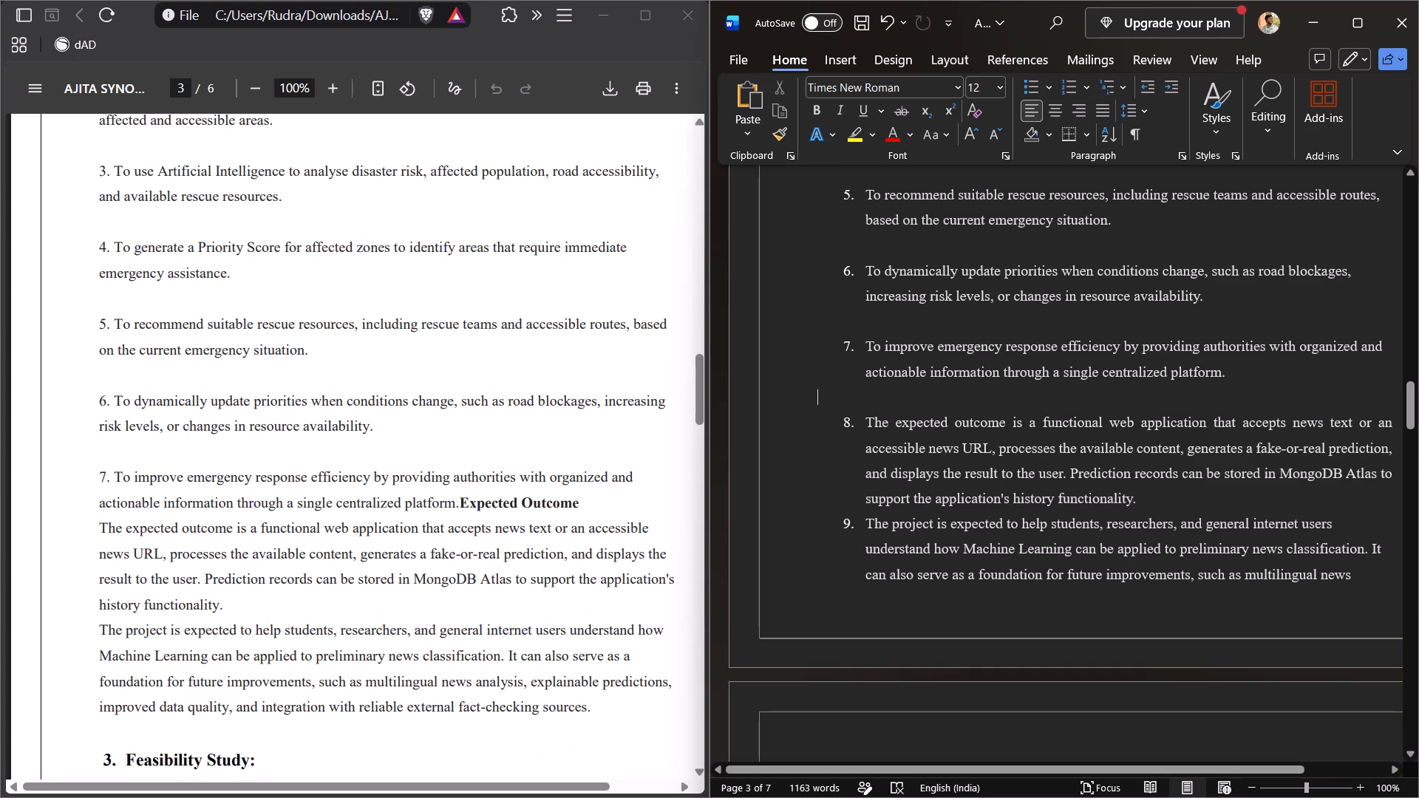
click(1137, 499)
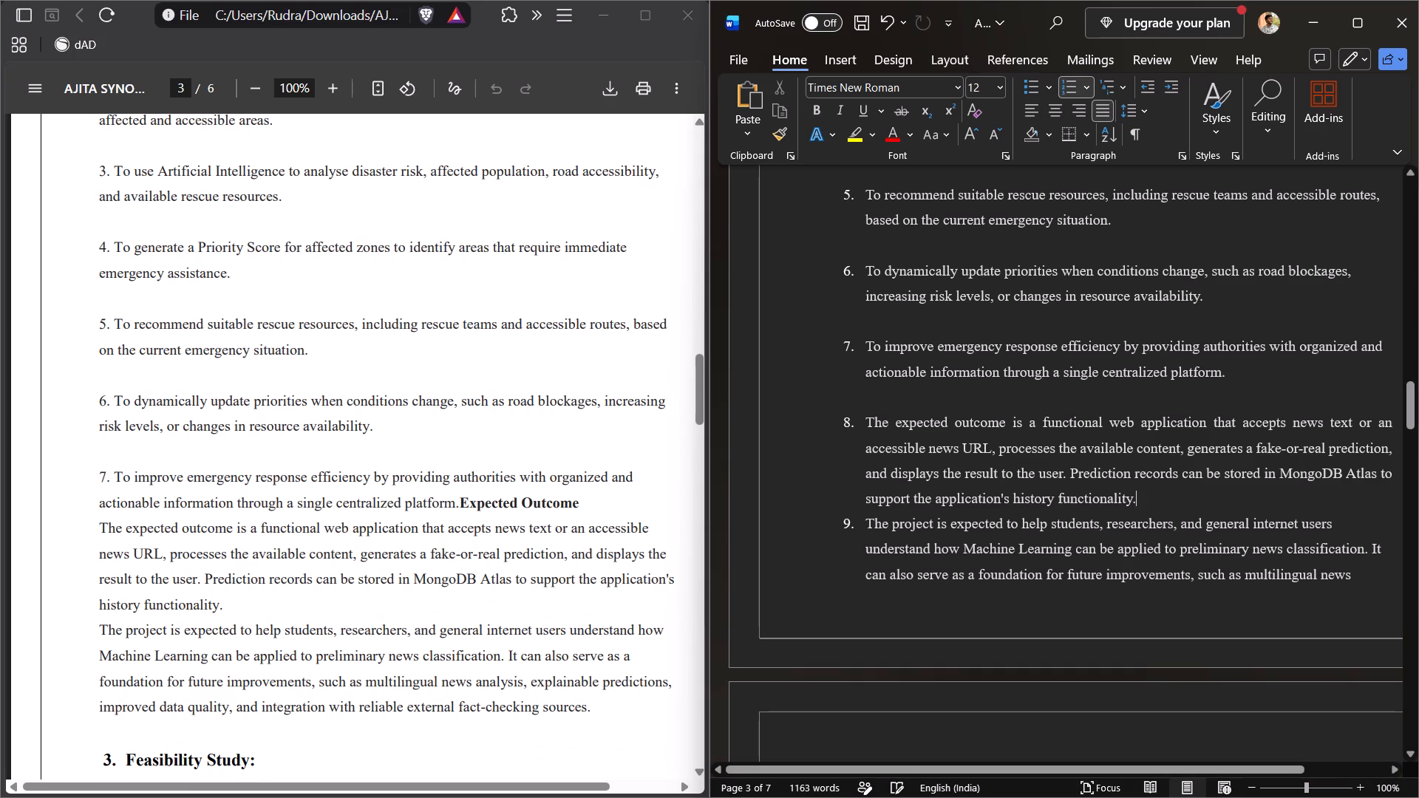
click(1137, 499)
key(Return)
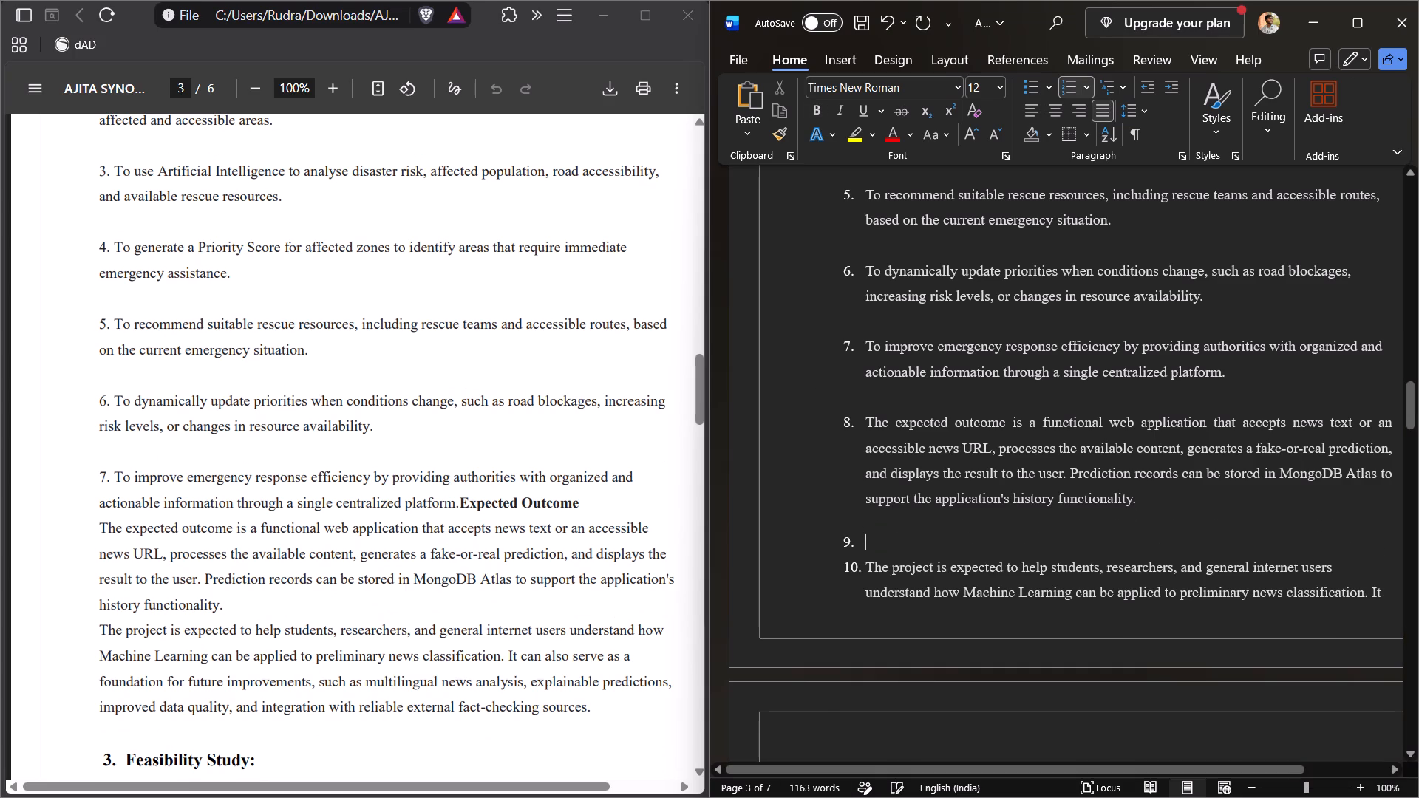
key(BackSpace)
key(BackSpace)
key(BackSpace)
key(BackSpace)
Remove the empty numbered item just above the "3. Feasibility Study:" heading.
scroll(950, 500, down, 3)
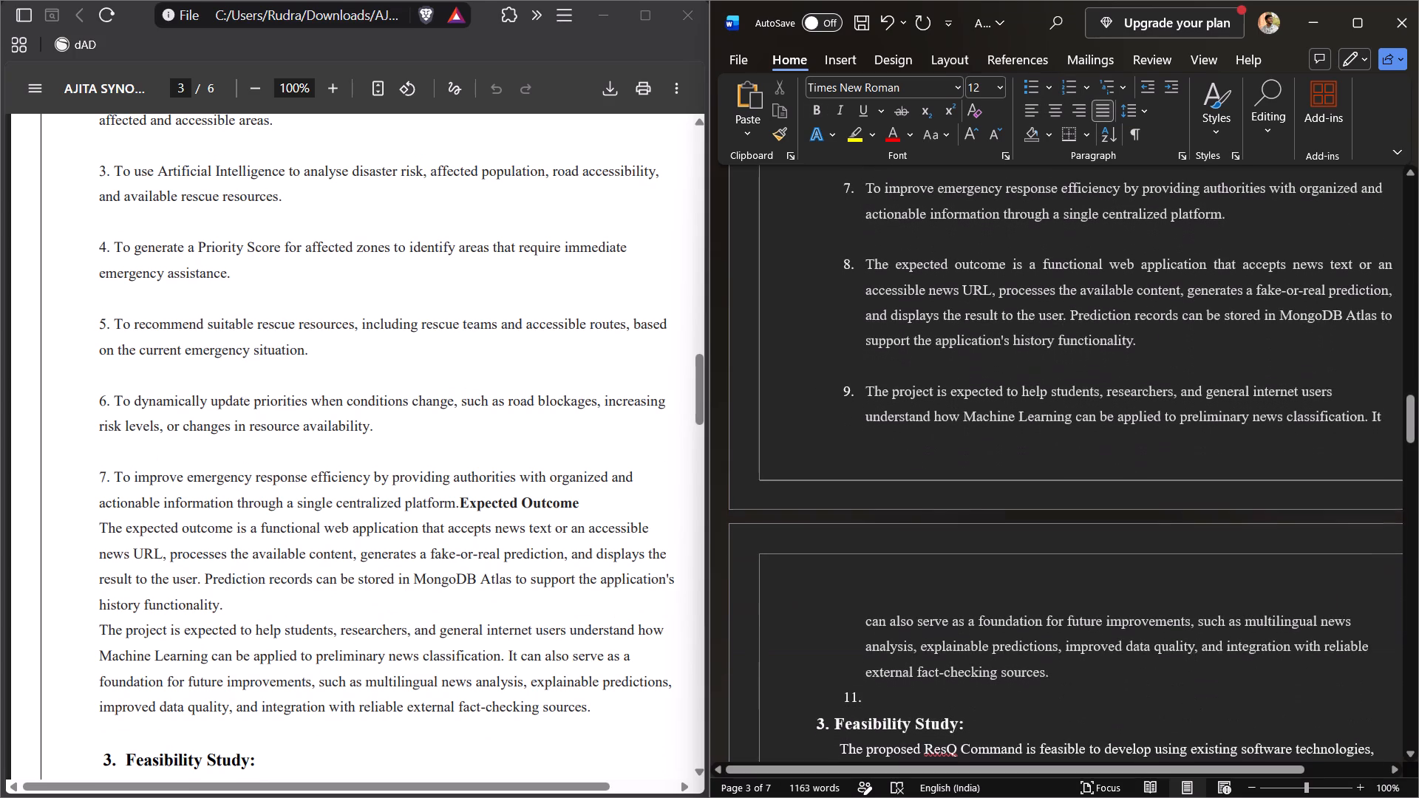
scroll(950, 500, down, 1)
click(884, 674)
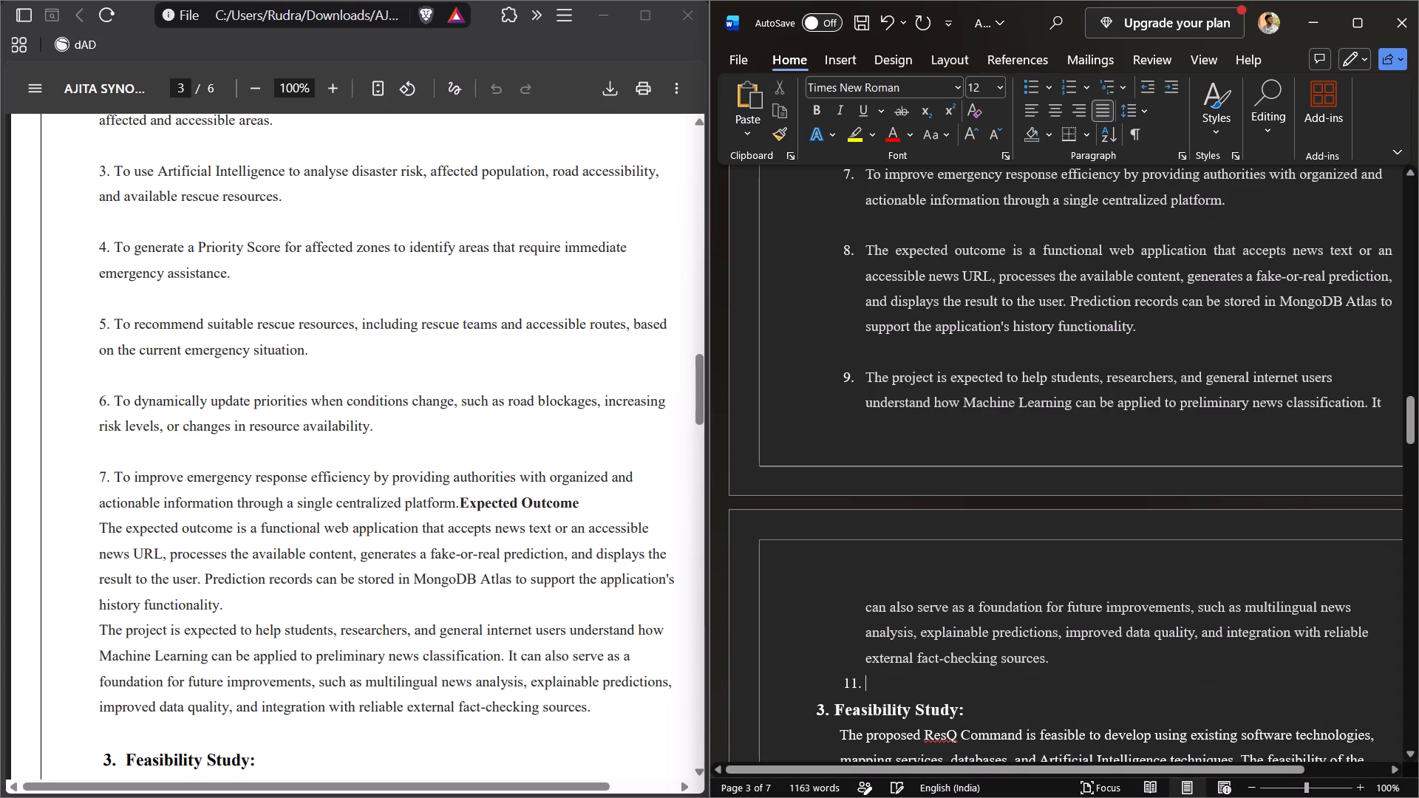
key(BackSpace)
key(BackSpace)
key(BackSpace)
key(BackSpace)
key(BackSpace)
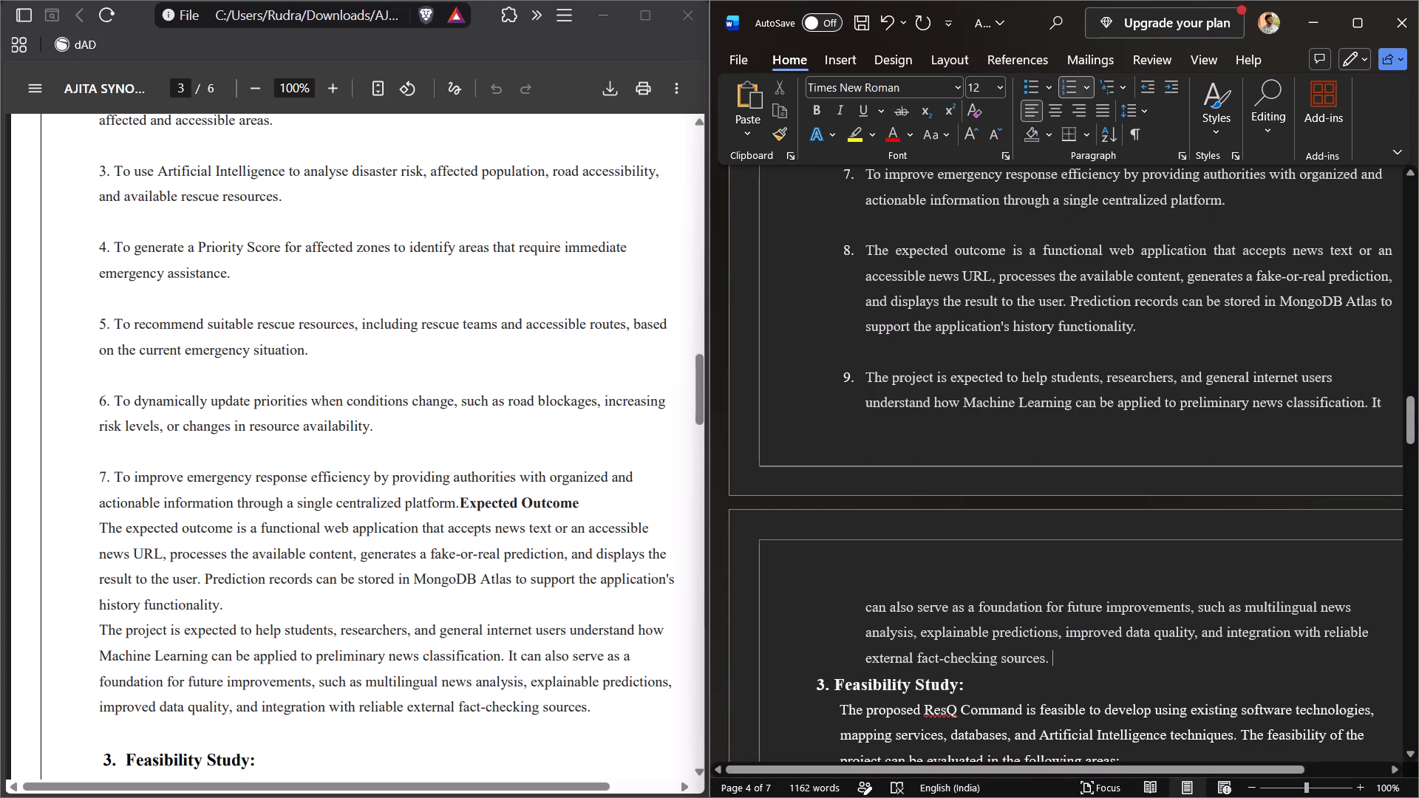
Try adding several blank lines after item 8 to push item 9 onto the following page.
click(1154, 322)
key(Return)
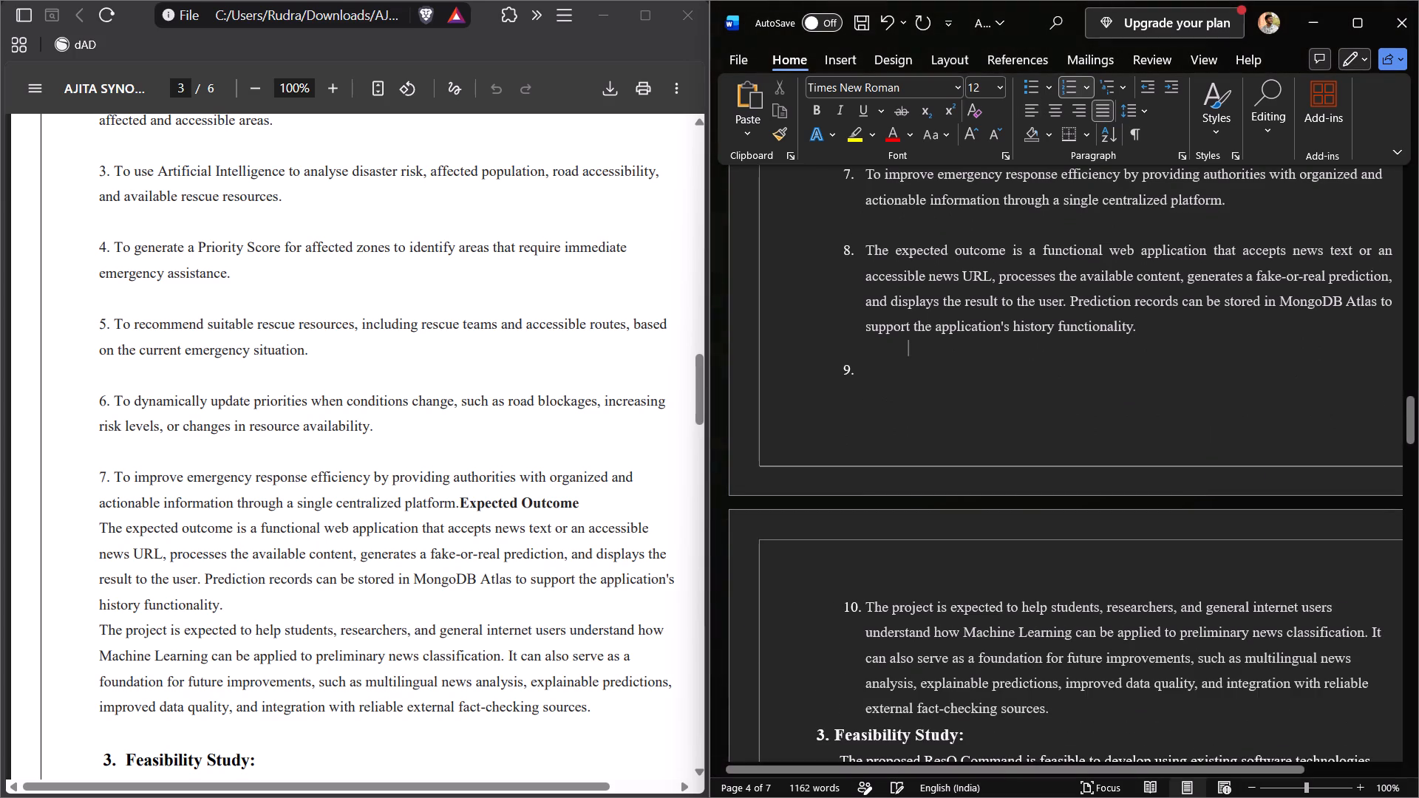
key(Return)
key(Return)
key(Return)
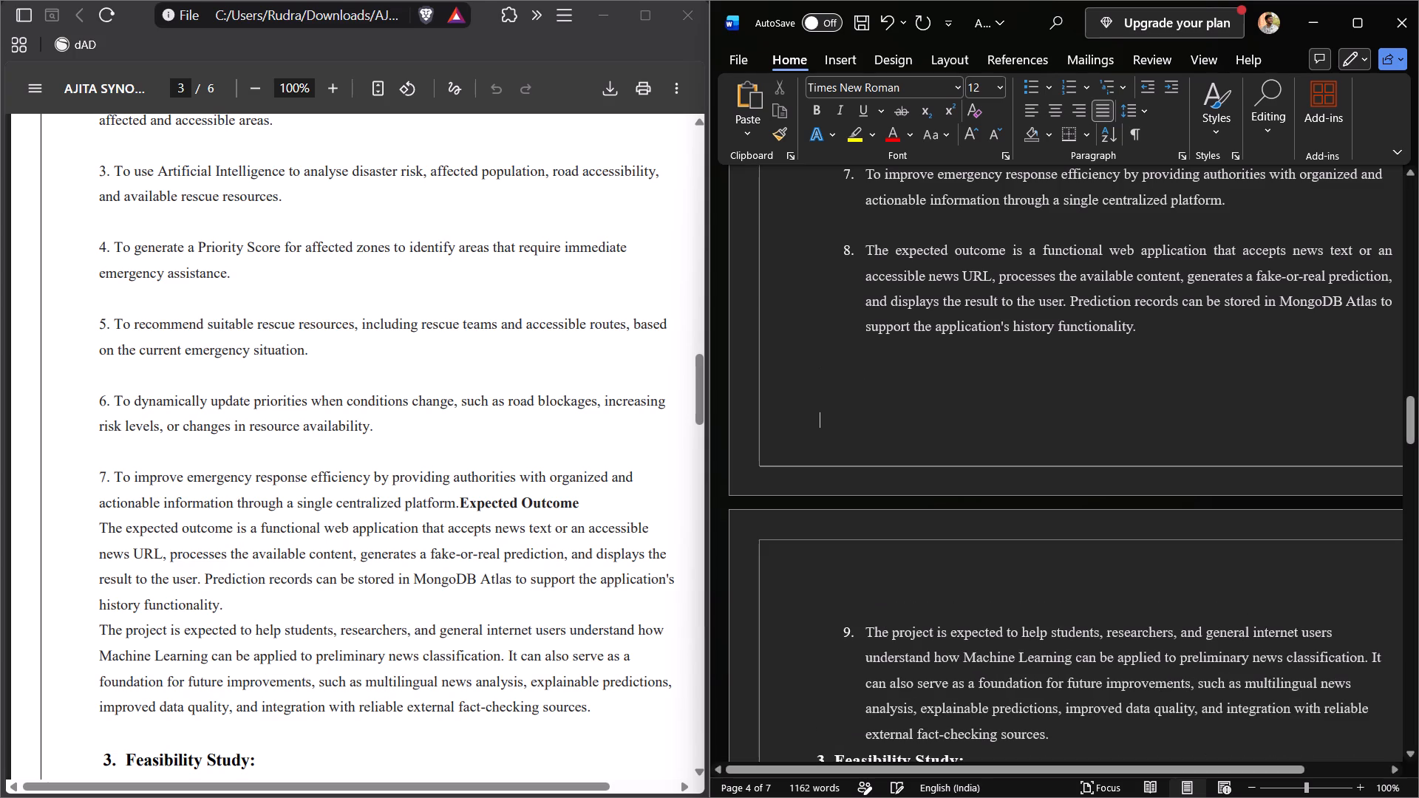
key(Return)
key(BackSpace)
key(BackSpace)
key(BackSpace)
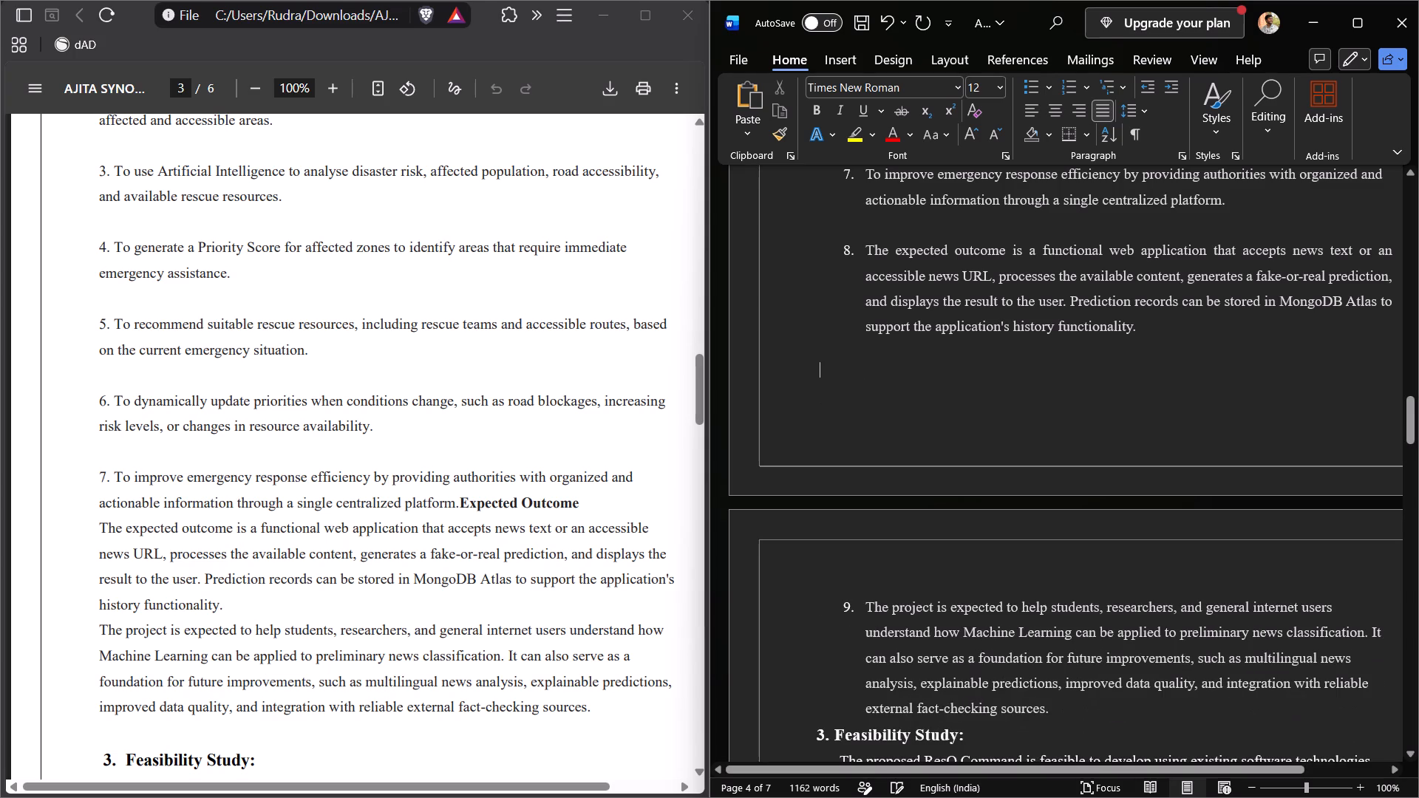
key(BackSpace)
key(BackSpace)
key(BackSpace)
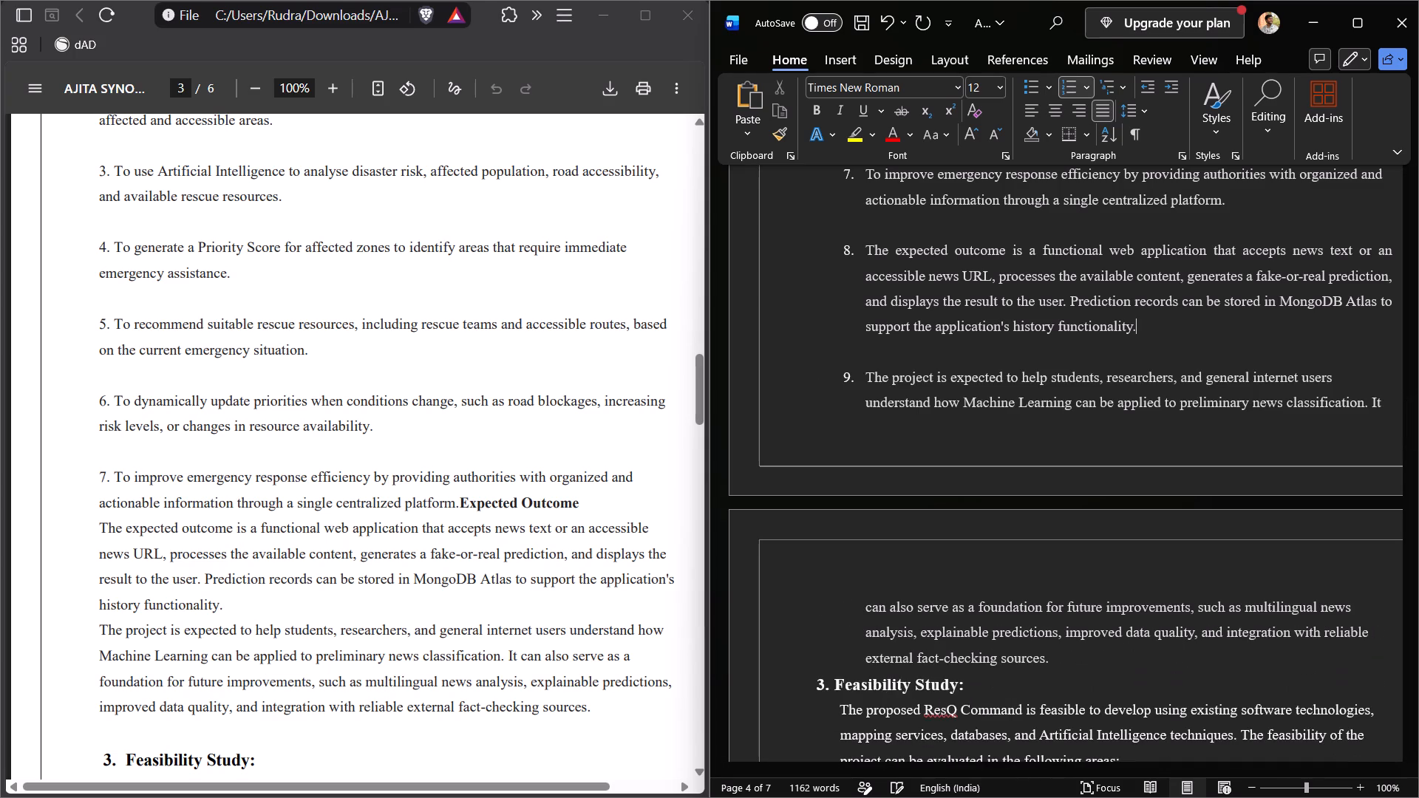
Add unnumbered blank space after item 8 so that item 9 starts on the following page.
key(Return)
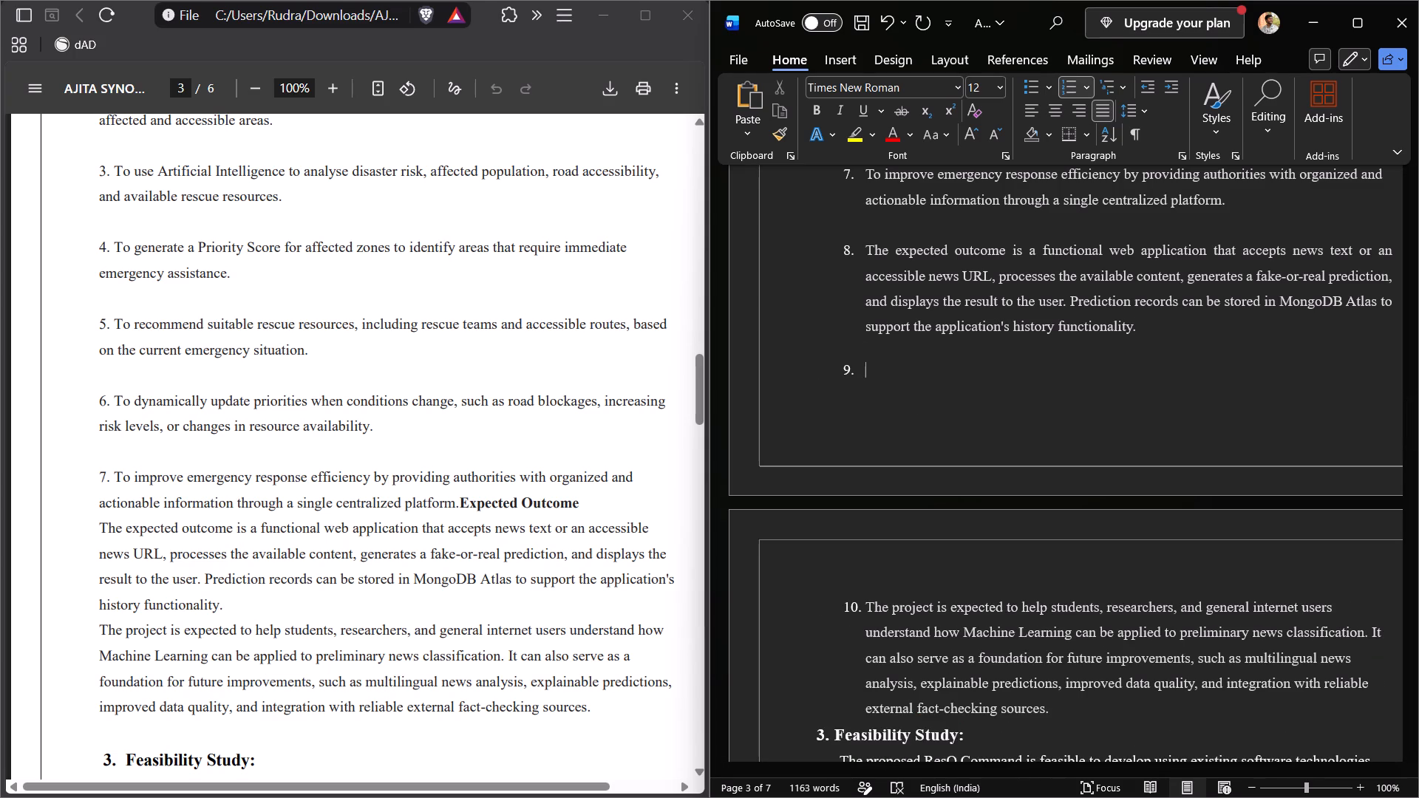
key(BackSpace)
key(BackSpace)
key(BackSpace)
key(Return)
key(Return)
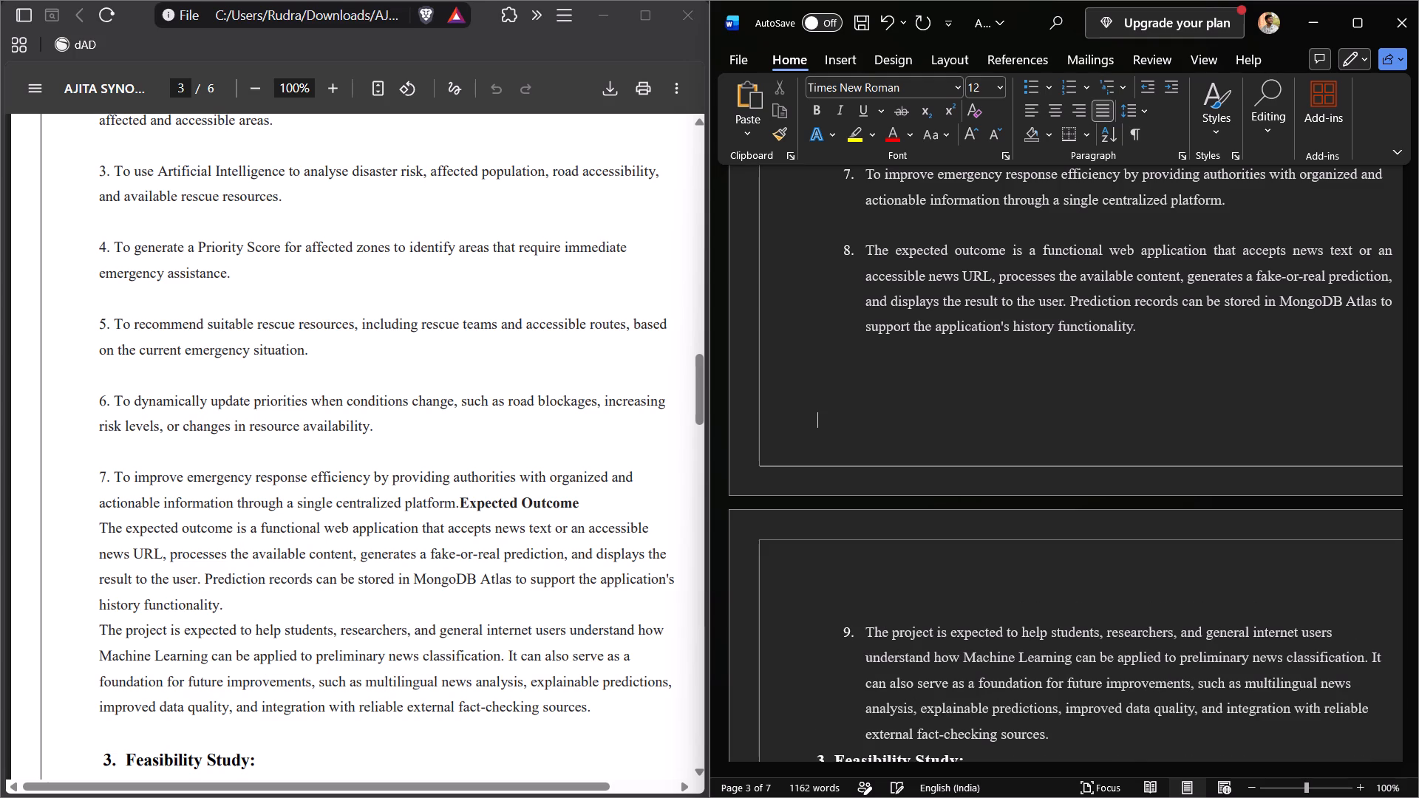
key(BackSpace)
key(BackSpace)
key(BackSpace)
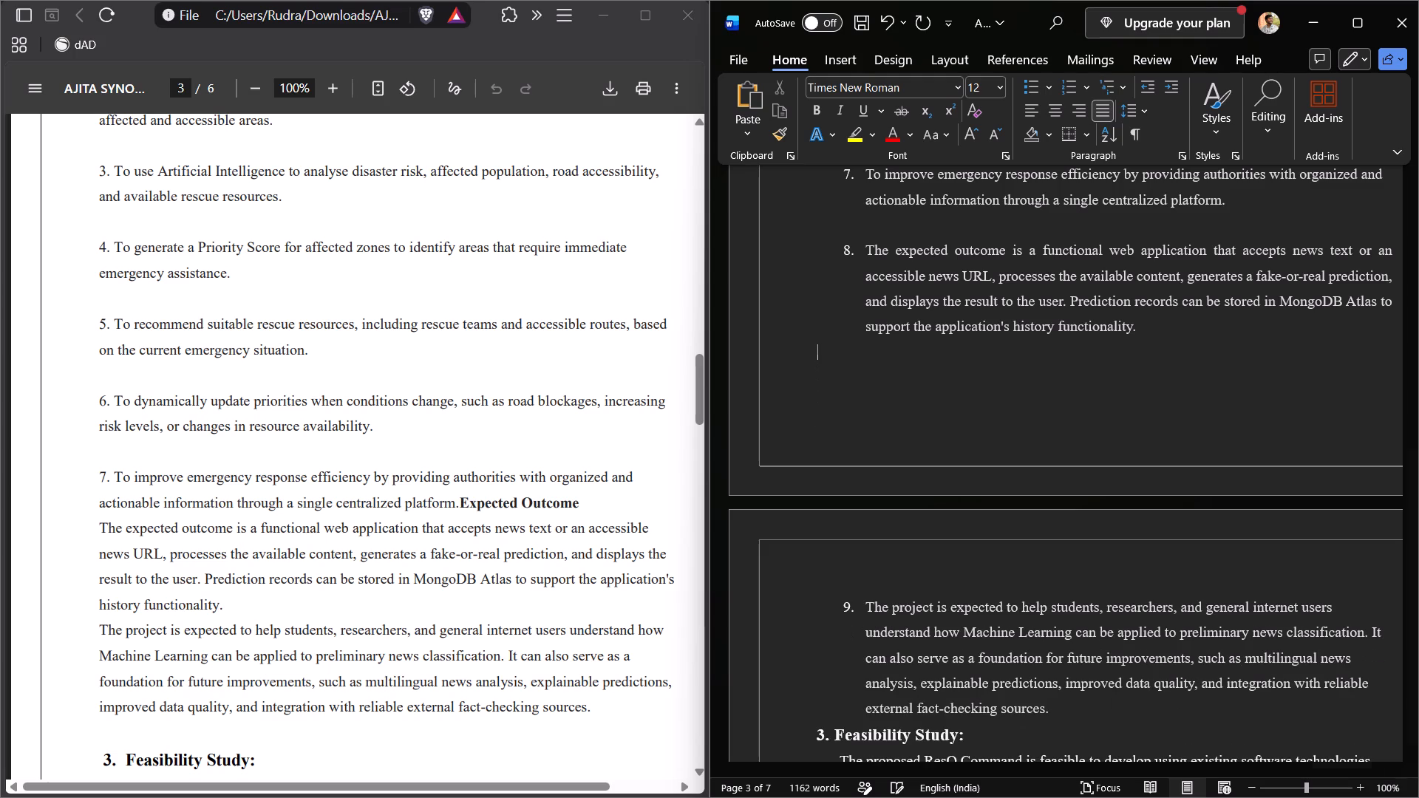
Make the number "2." of the Project Objective heading bold.
scroll(933, 542, down, 3)
click(1077, 492)
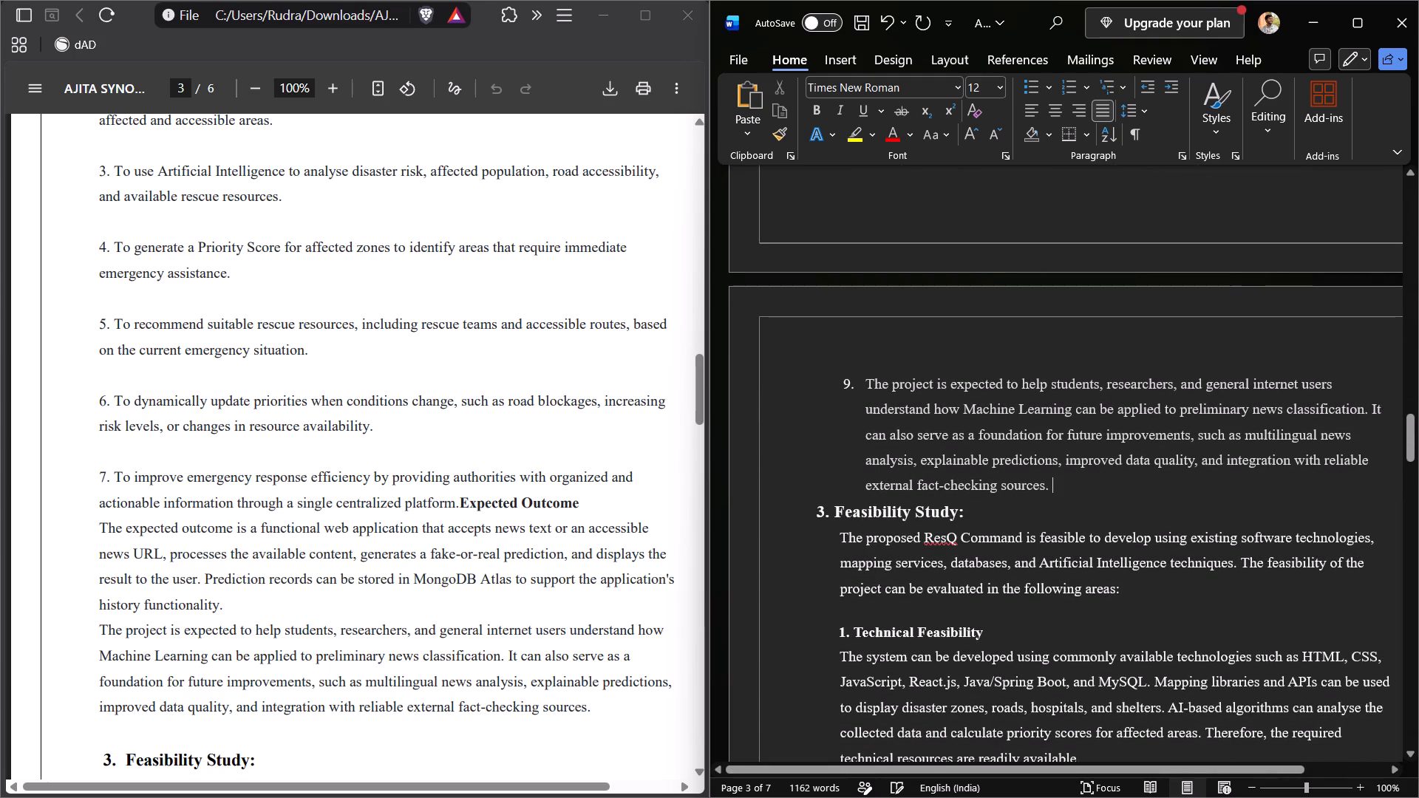
click(828, 515)
scroll(828, 515, up, 12)
scroll(828, 515, down, 1)
scroll(828, 515, up, 1)
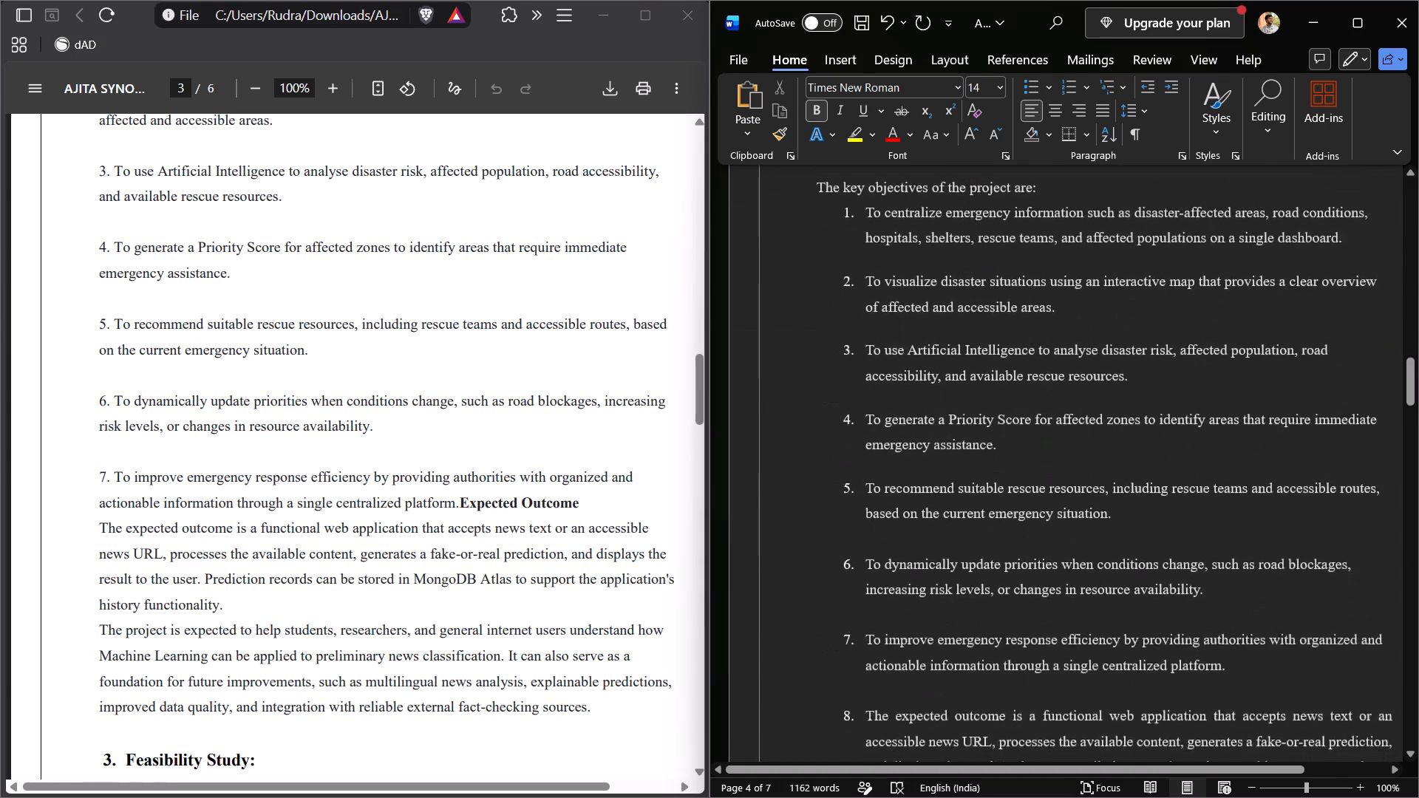
scroll(828, 515, up, 5)
drag(833, 413, 810, 414)
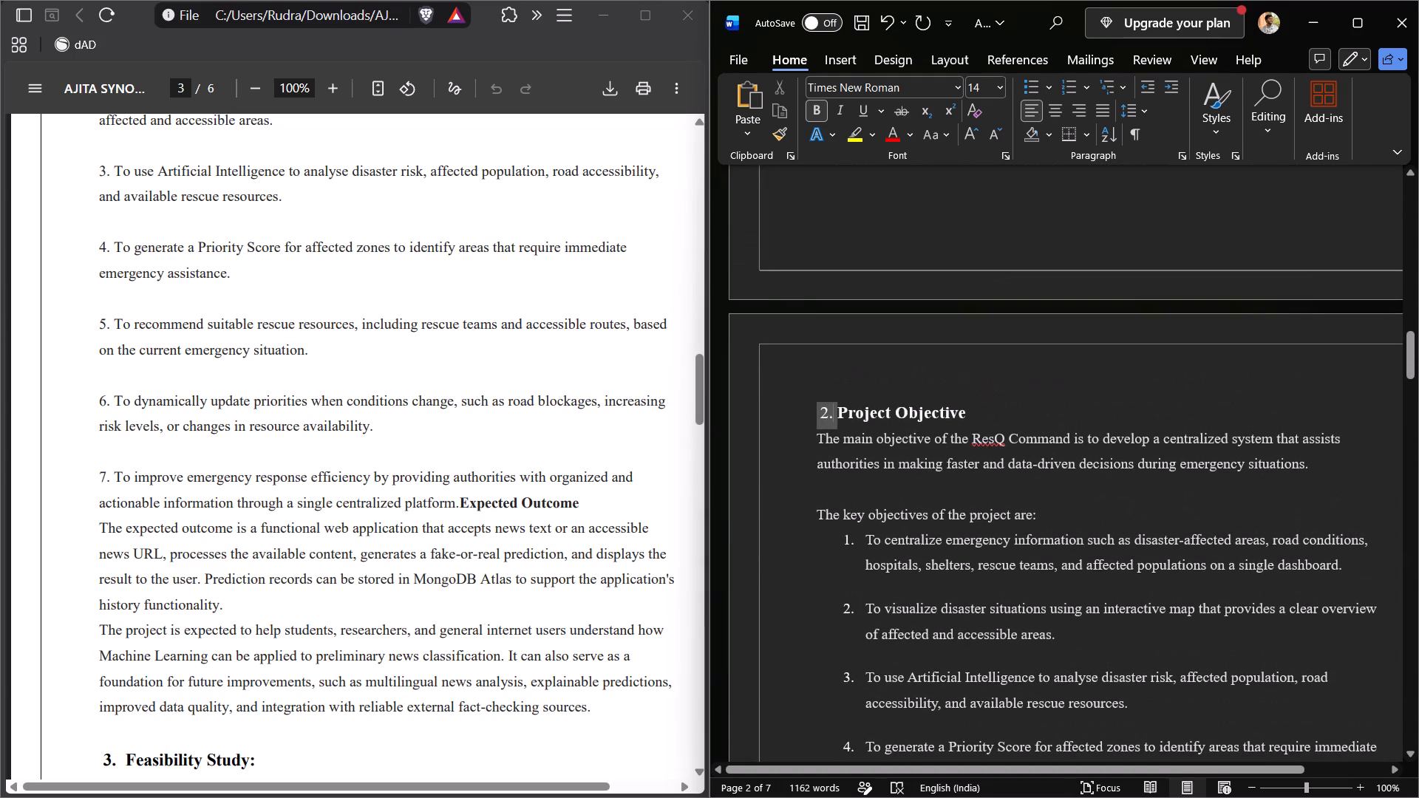
drag(810, 414, 810, 415)
click(813, 102)
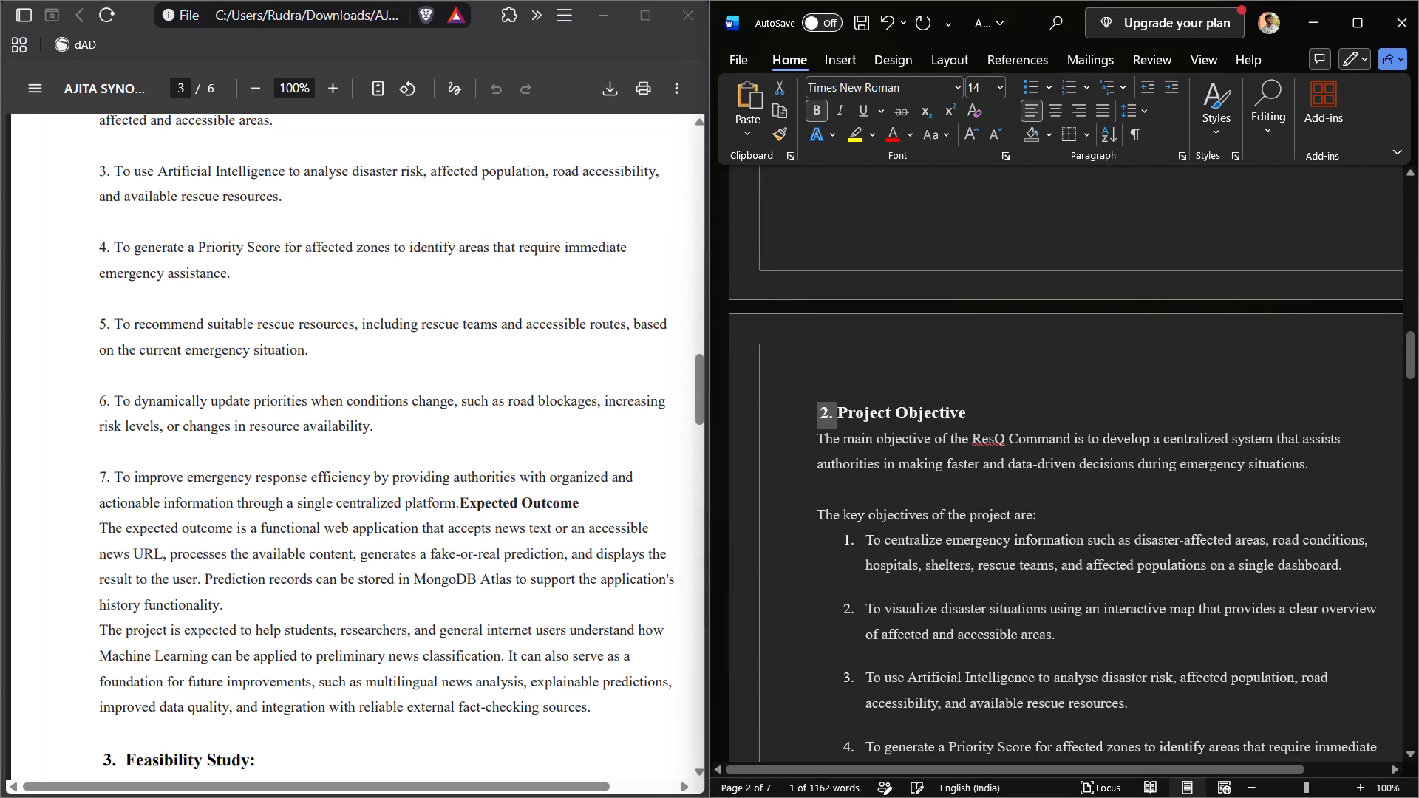
Review the heading formatting and page layout of the Introduction, objectives and Feasibility Study pages in the Word document.
scroll(929, 597, up, 7)
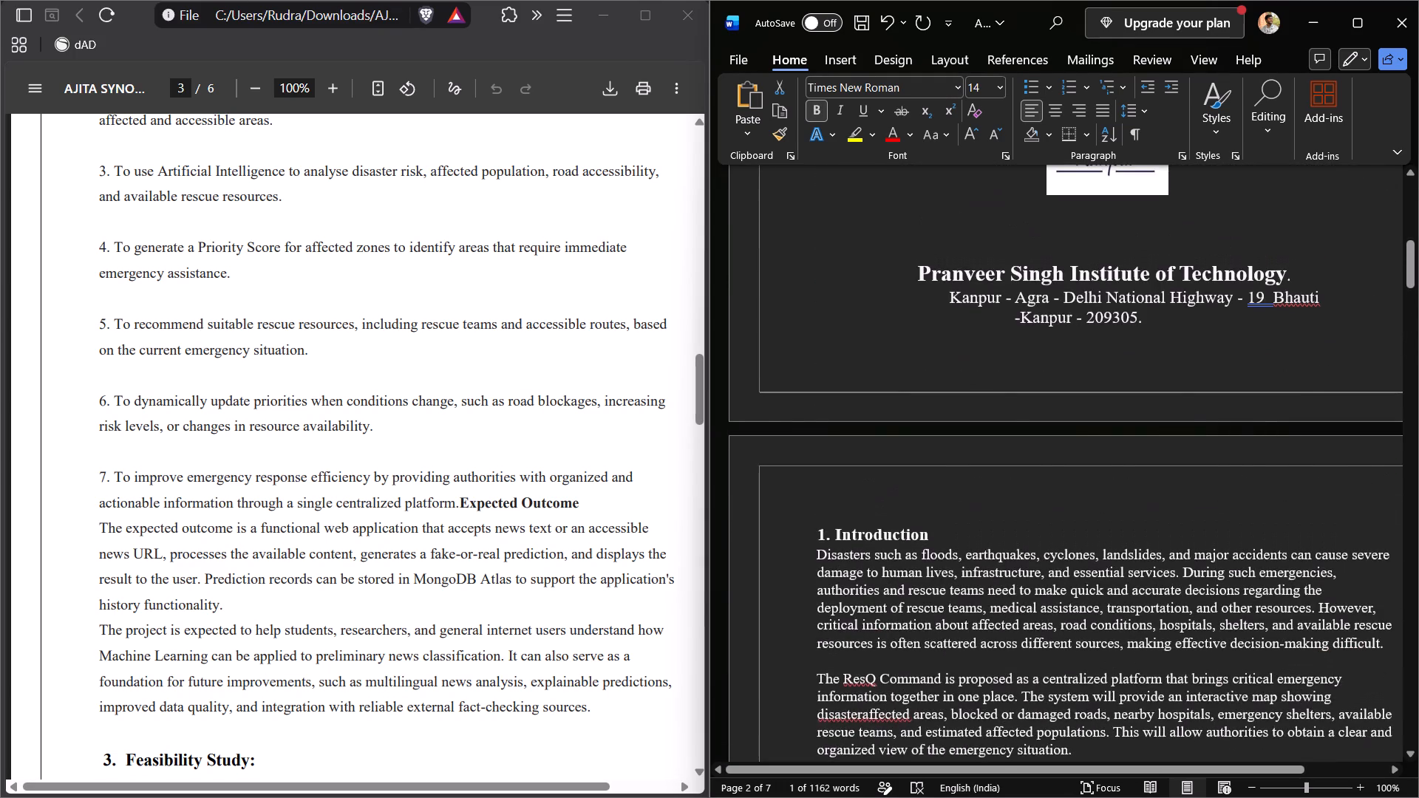
scroll(929, 597, down, 10)
scroll(929, 597, up, 3)
scroll(929, 597, down, 8)
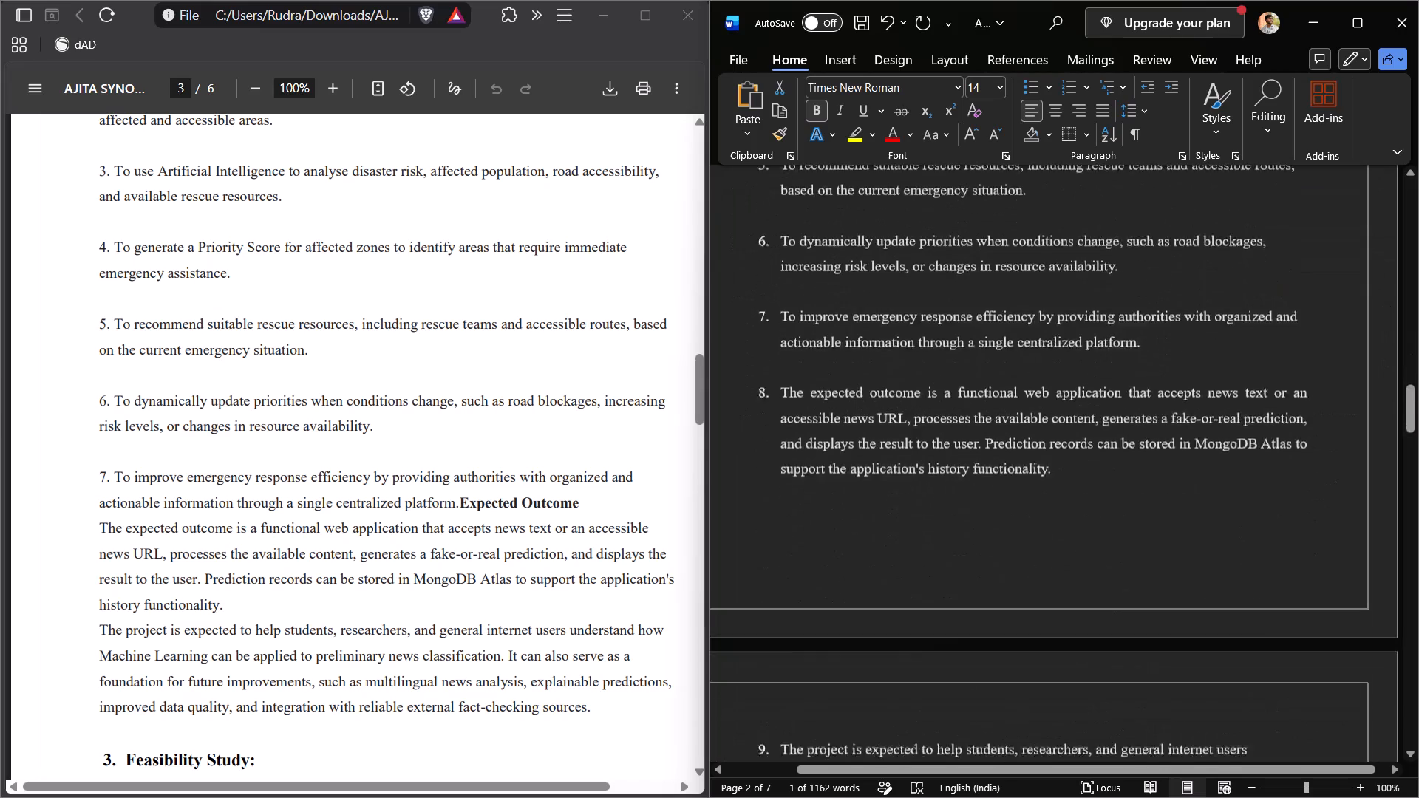
scroll(929, 597, down, 4)
right_click(937, 454)
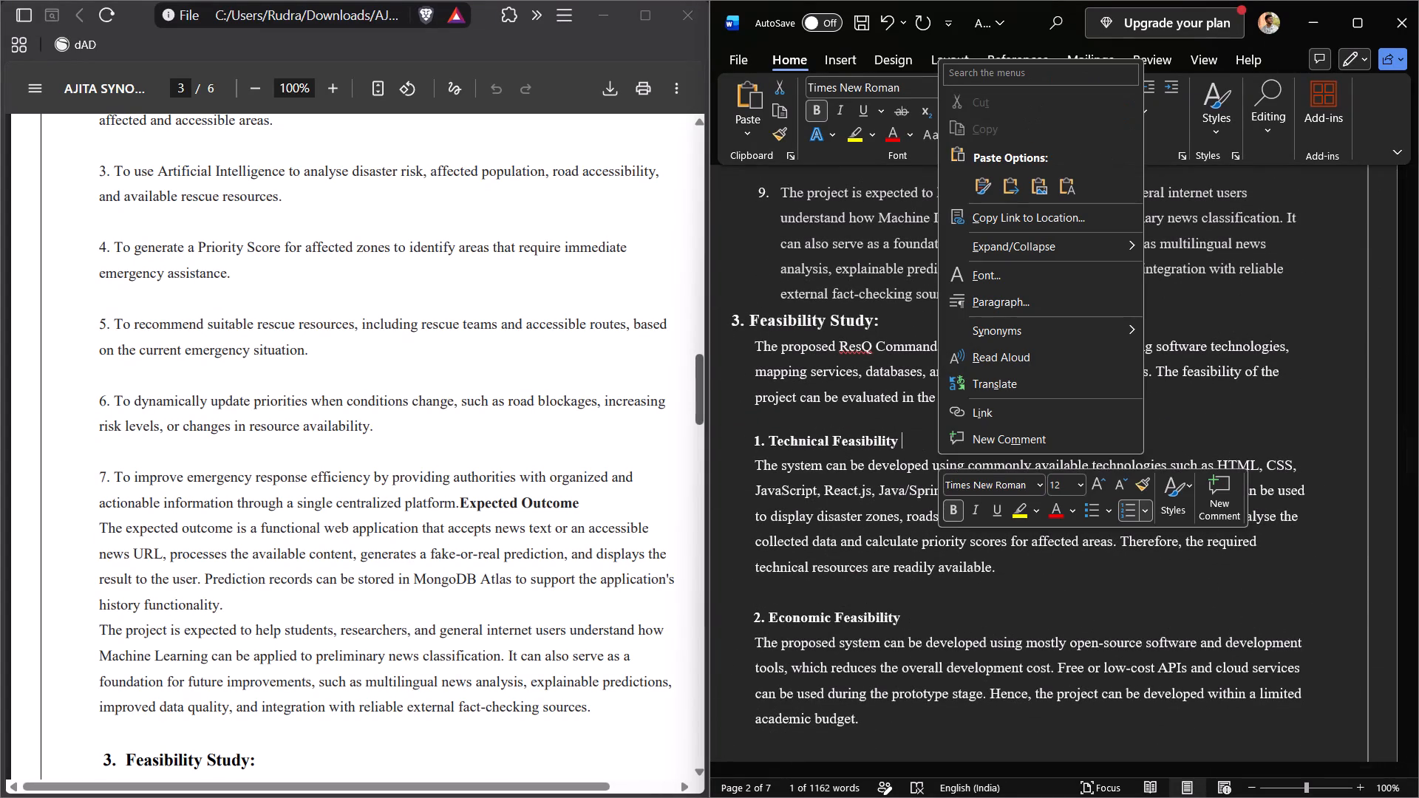
click(741, 372)
scroll(759, 355, up, 3)
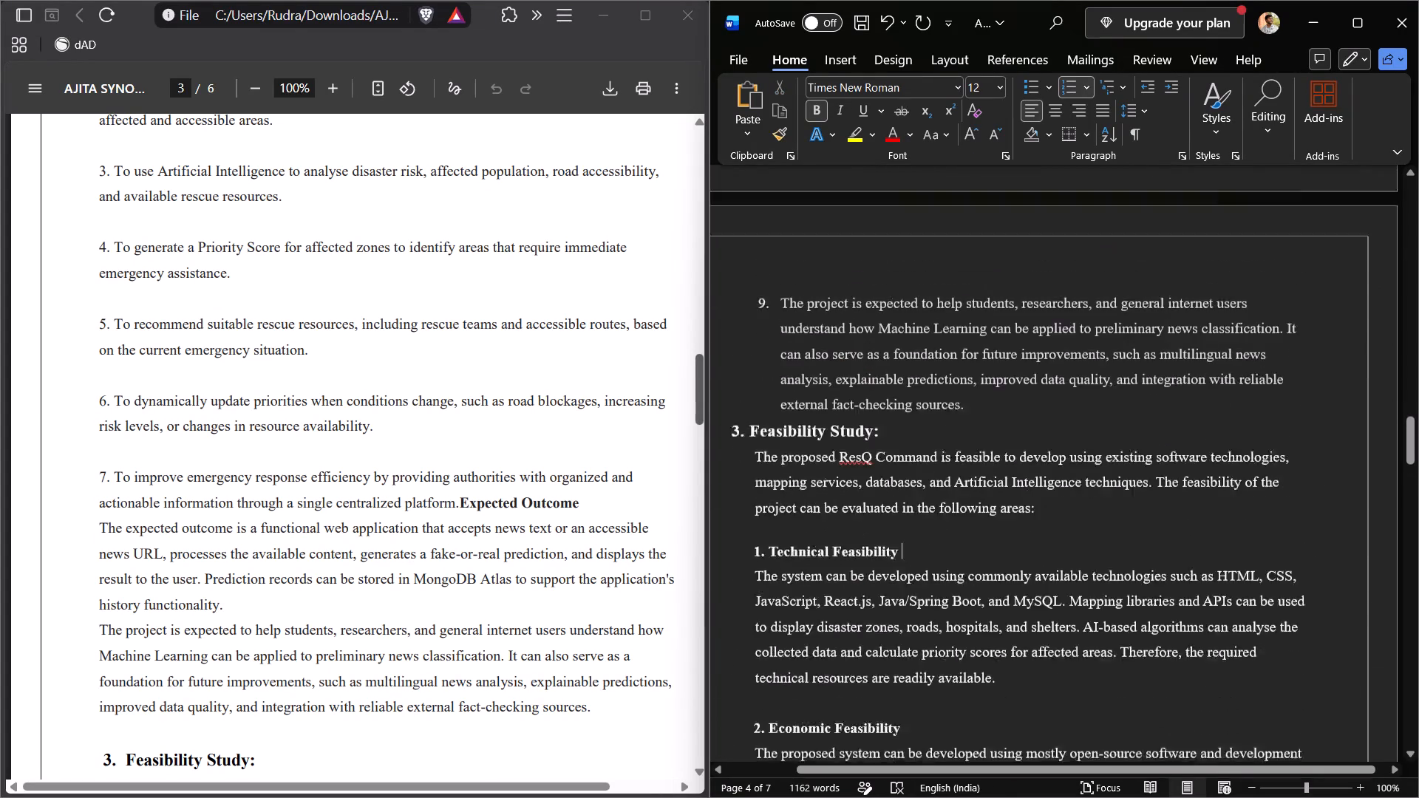
scroll(759, 355, up, 5)
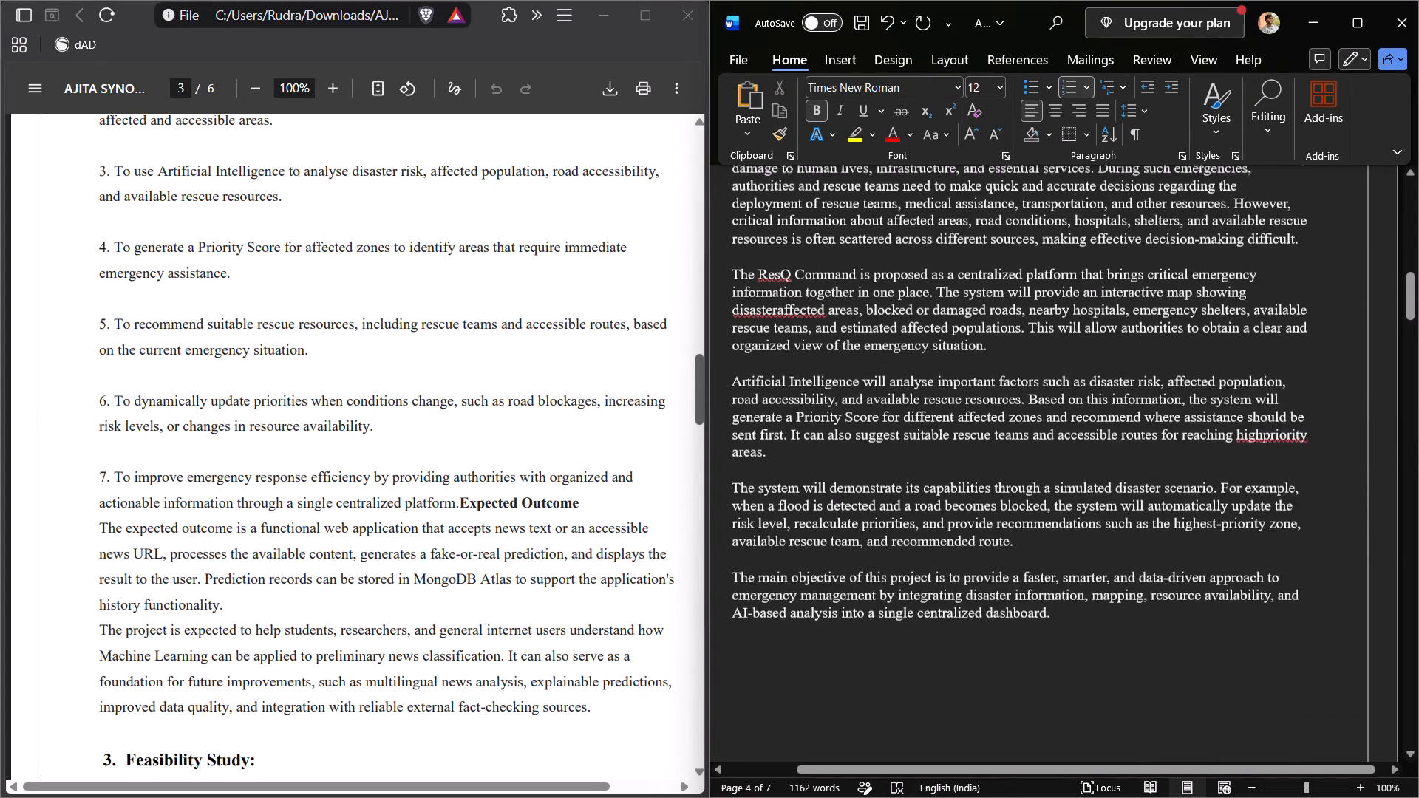
Zoom the Word document out to 80% and compare its Introduction and Project Objective pages with the PDF.
scroll(759, 355, right, 1)
ctrl+scroll(759, 355, down, 2)
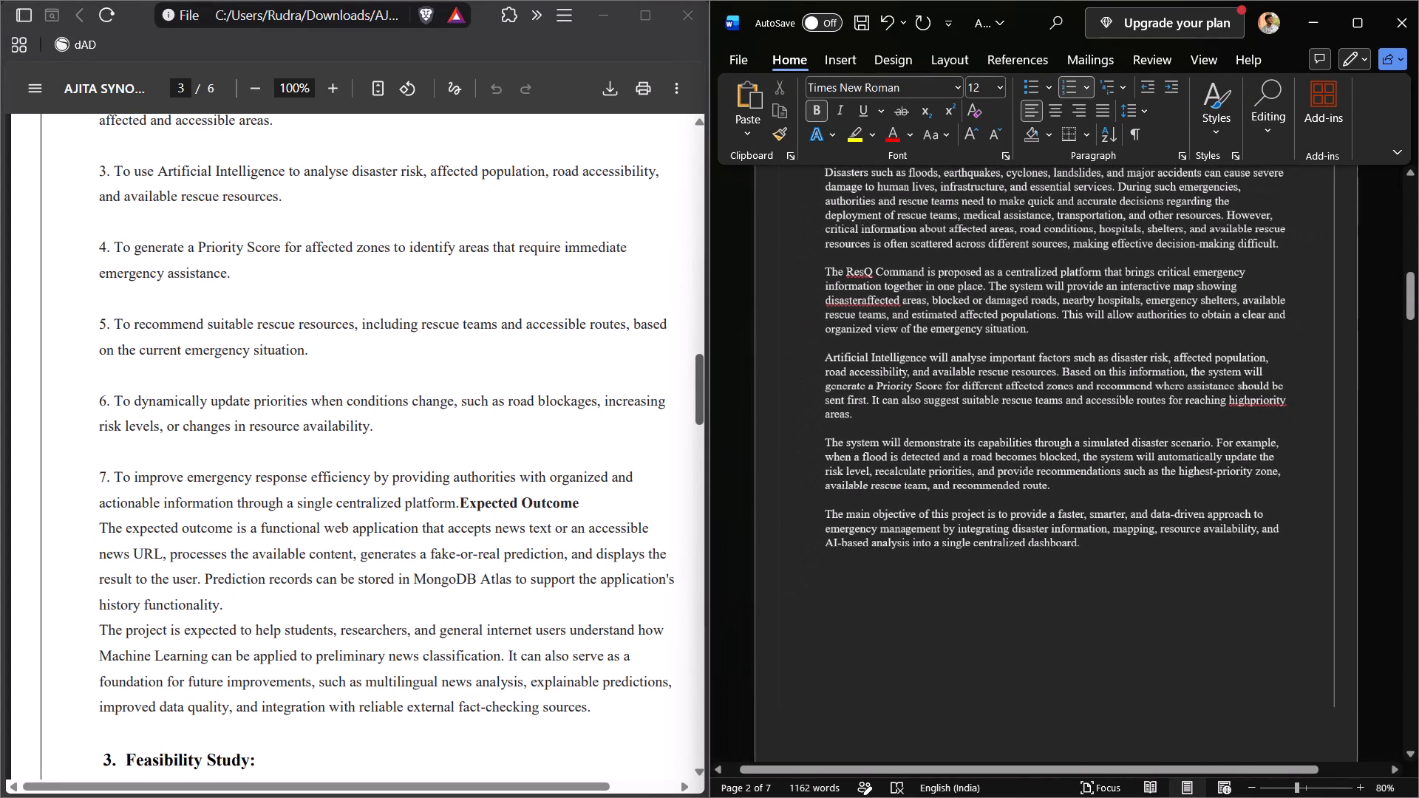
scroll(323, 362, up, 5)
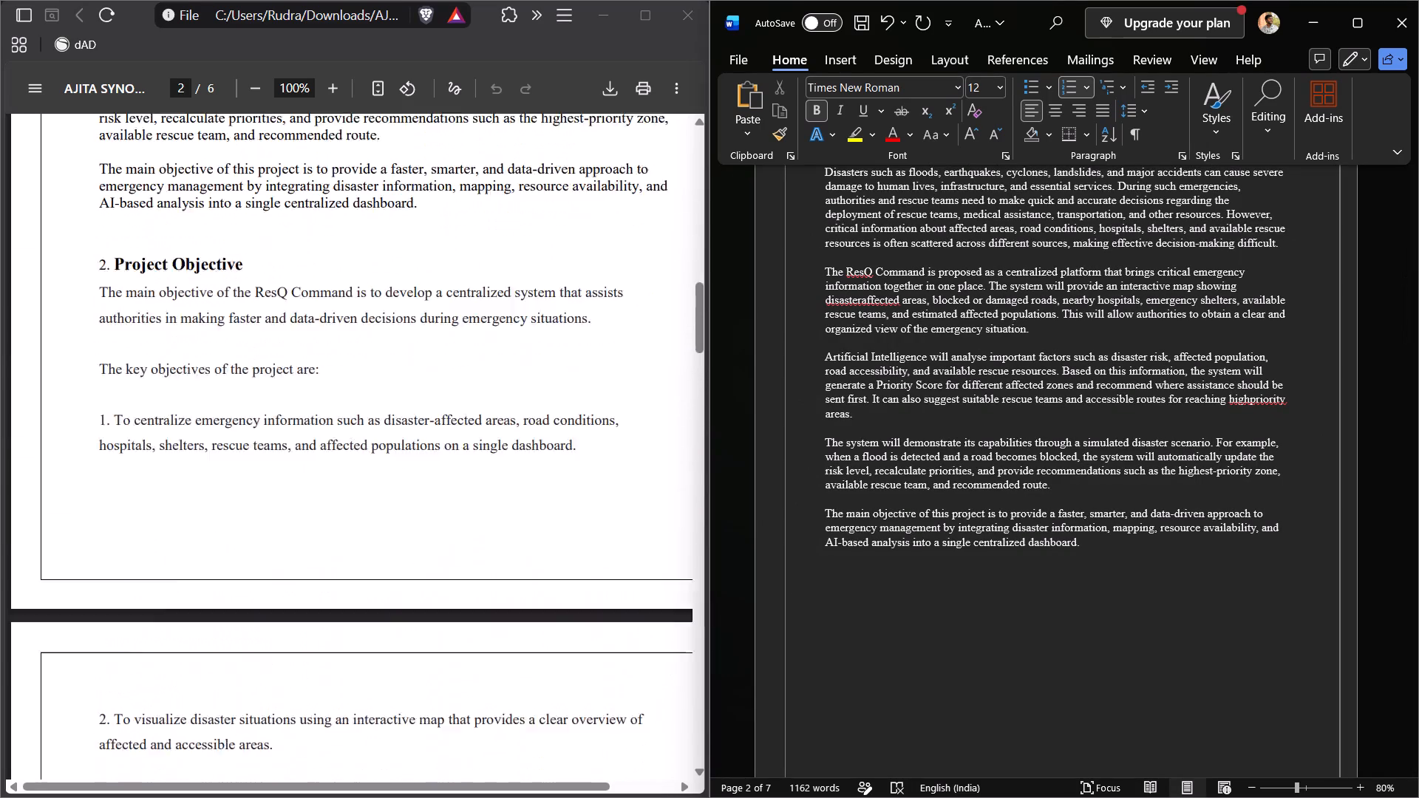
scroll(323, 362, up, 1)
scroll(323, 362, down, 1)
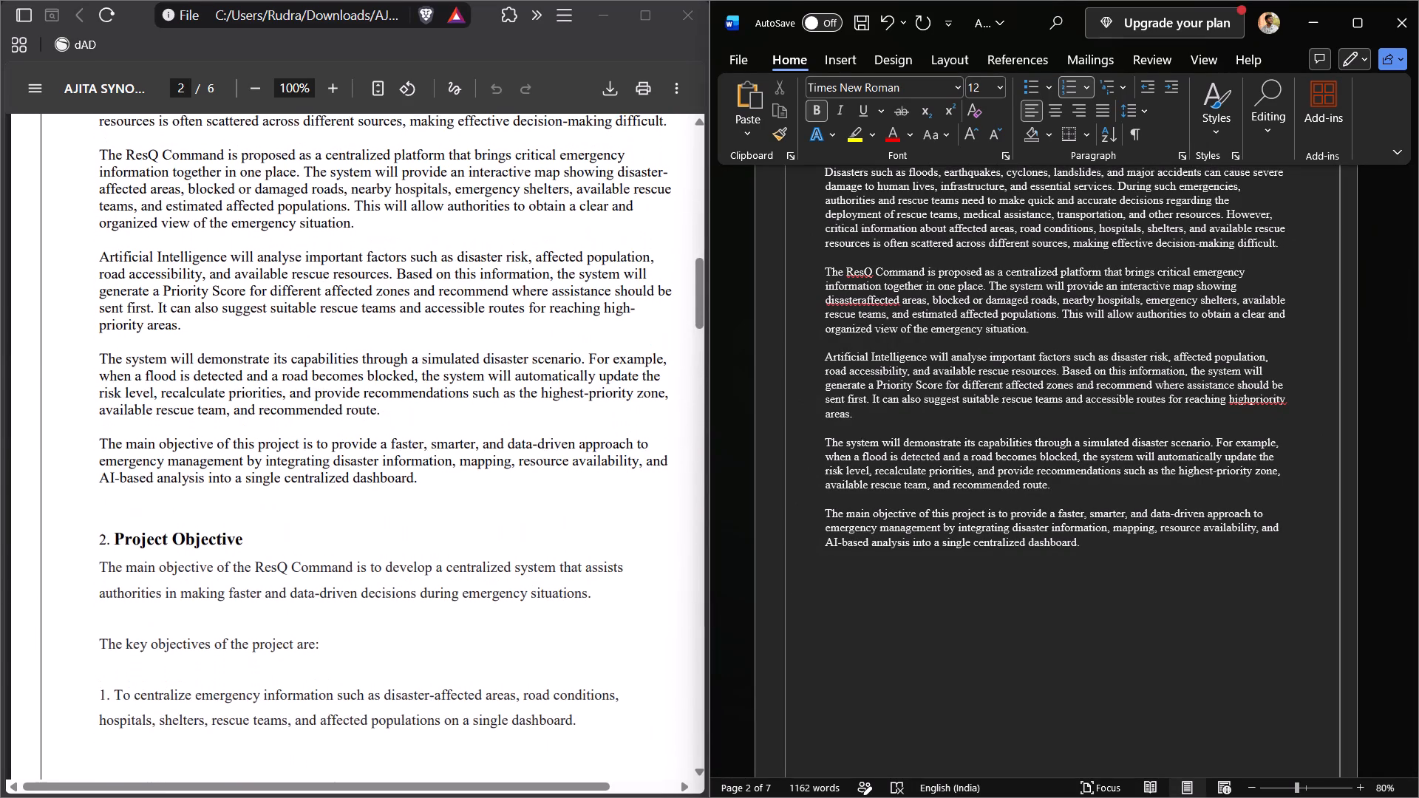
scroll(323, 362, down, 1)
scroll(811, 417, up, 5)
scroll(811, 417, down, 3)
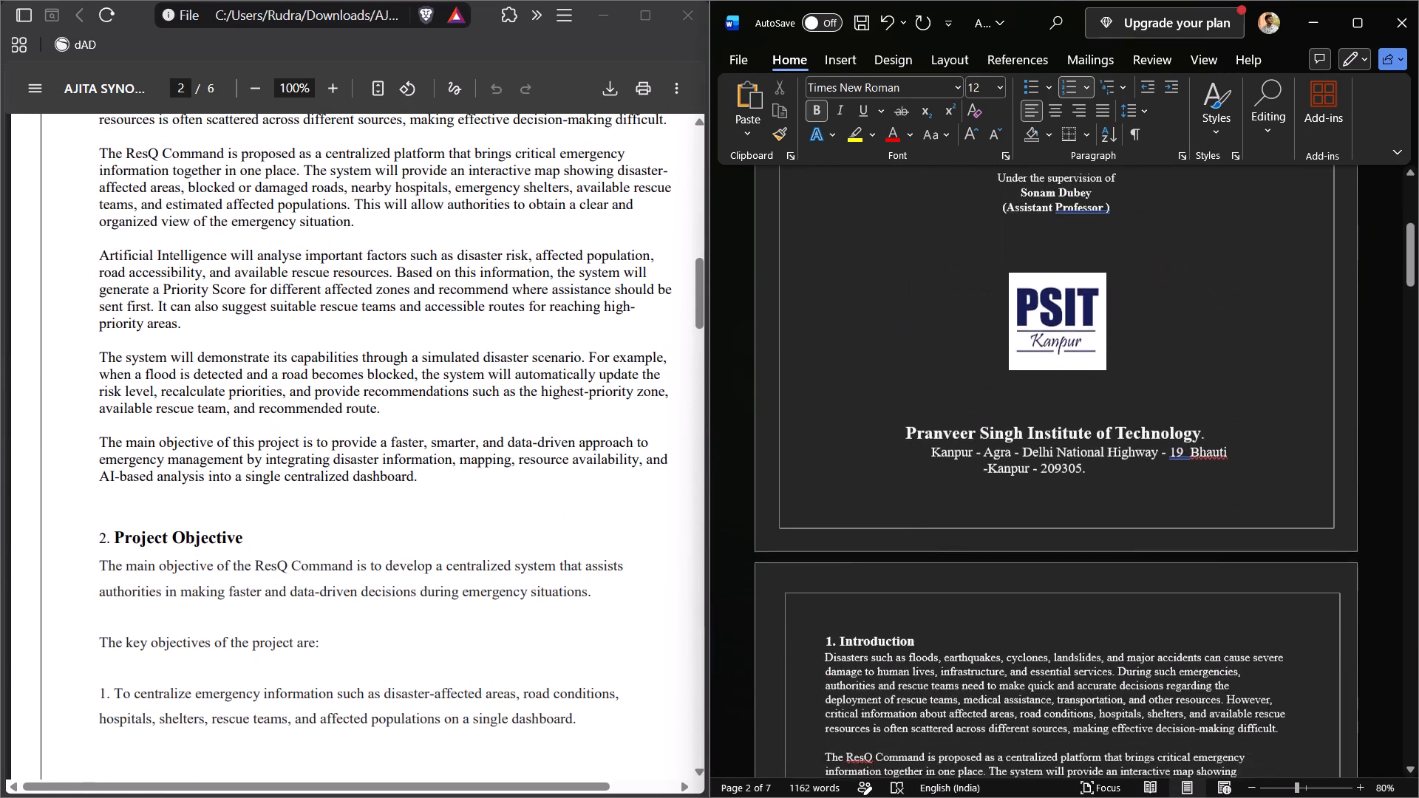
scroll(811, 417, down, 11)
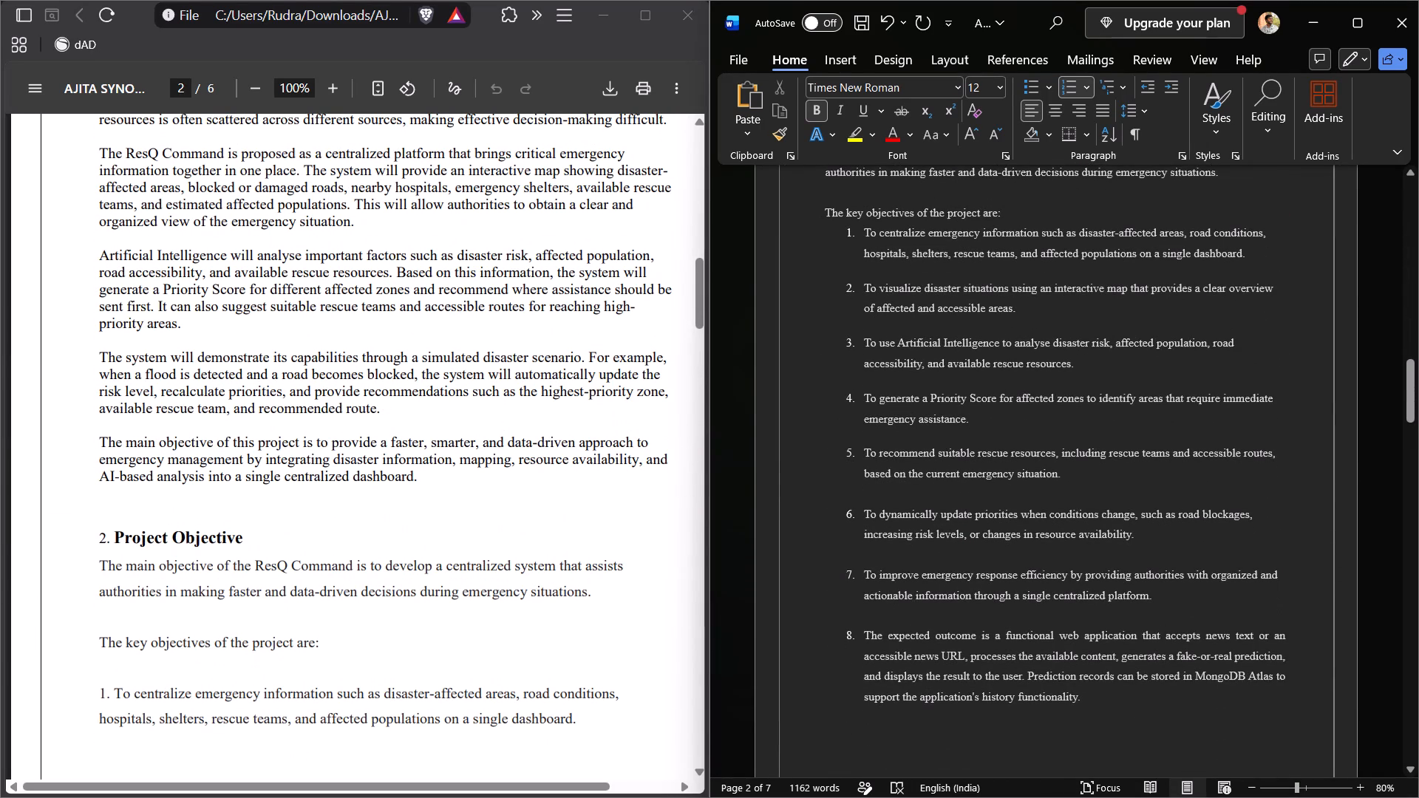
drag(839, 236, 824, 228)
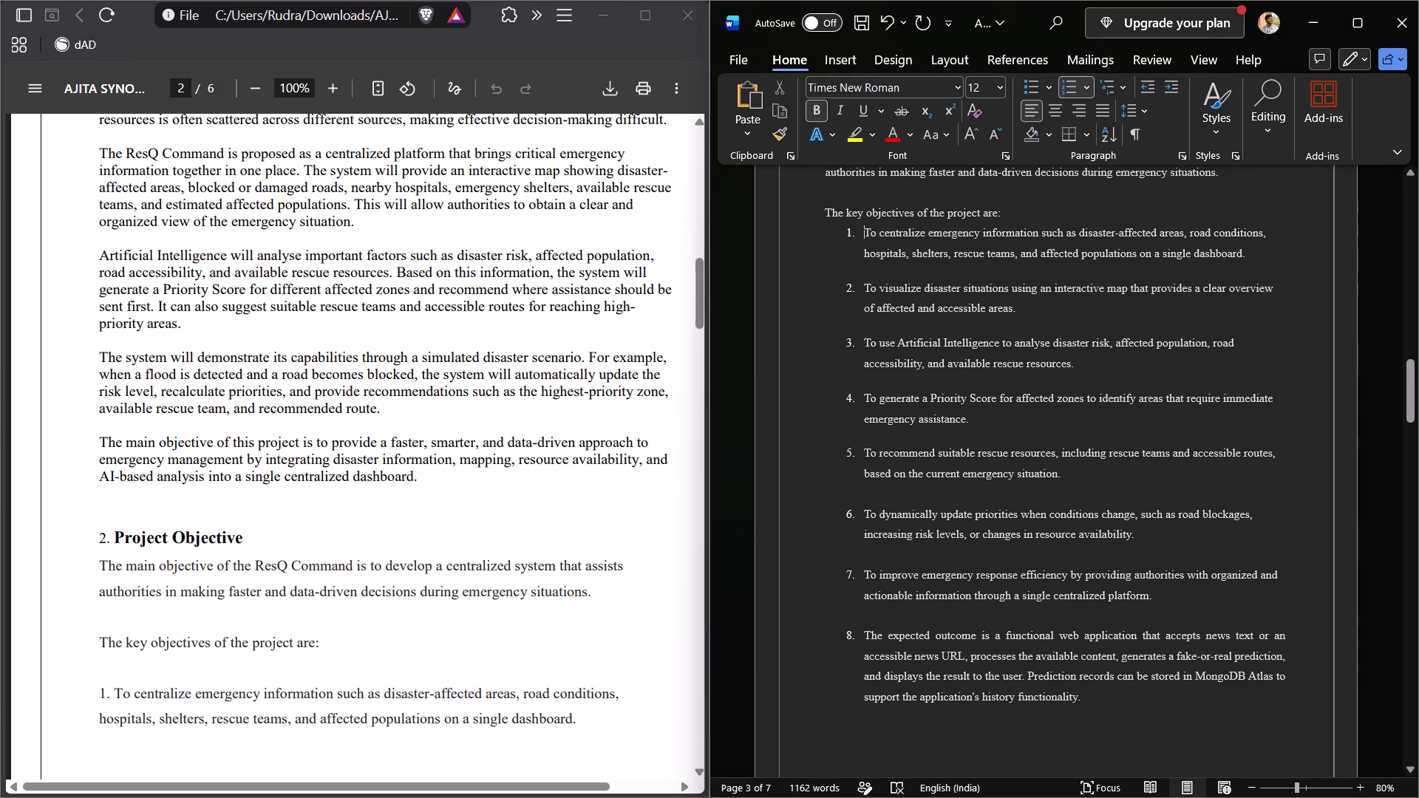
drag(824, 228, 825, 242)
scroll(825, 242, up, 2)
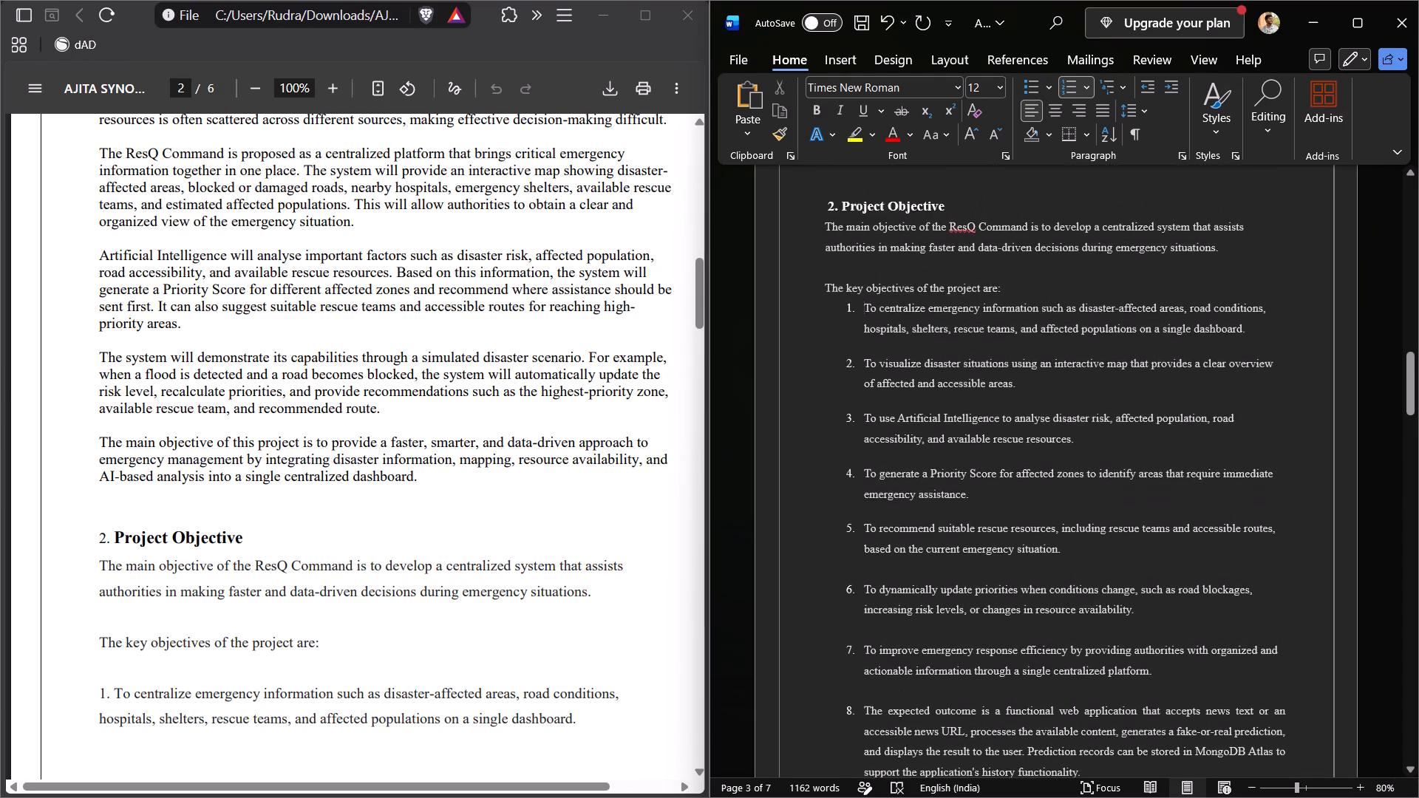
Compare the layout of the numbered key objectives in the Word document with the PDF version.
scroll(848, 407, down, 7)
scroll(848, 407, up, 4)
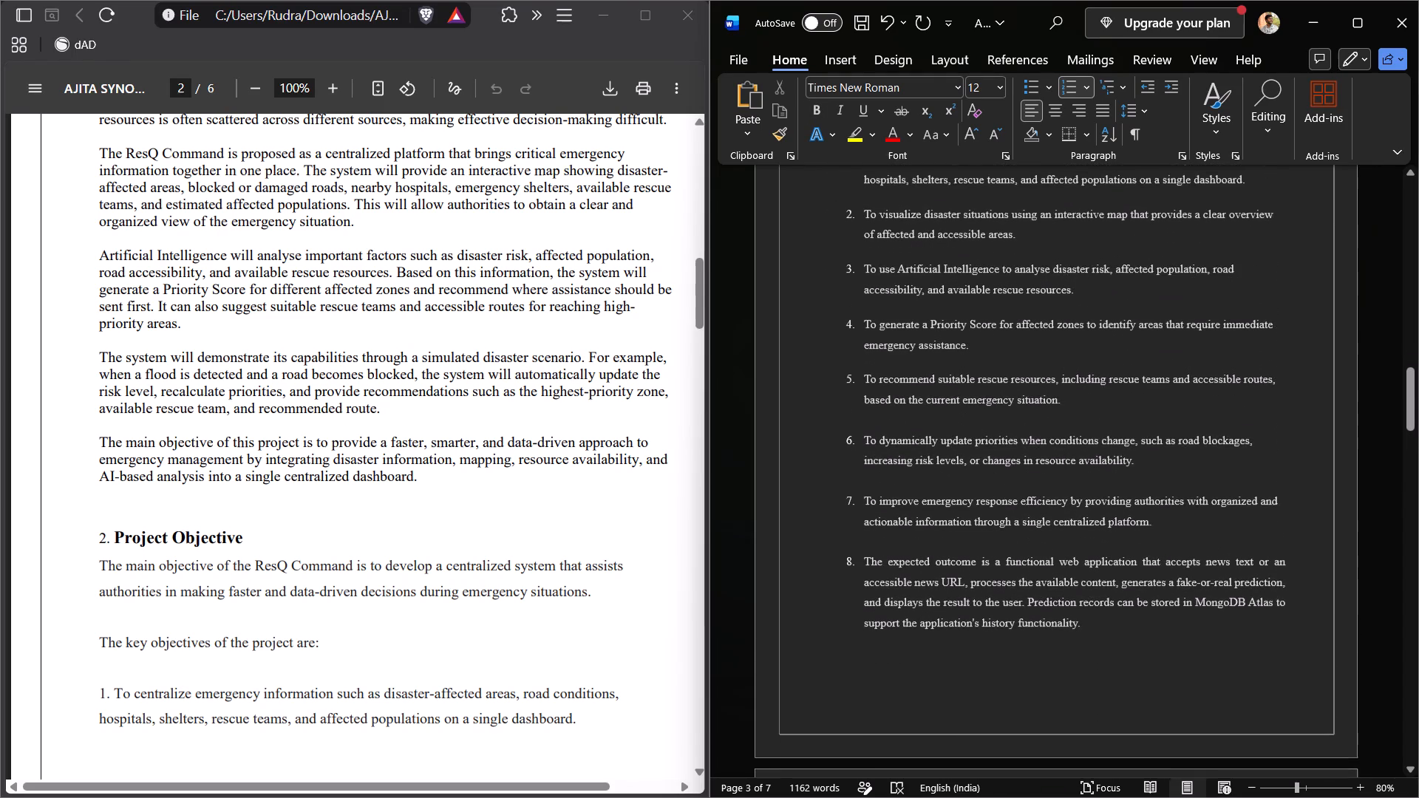
scroll(845, 508, down, 1)
scroll(310, 573, down, 2)
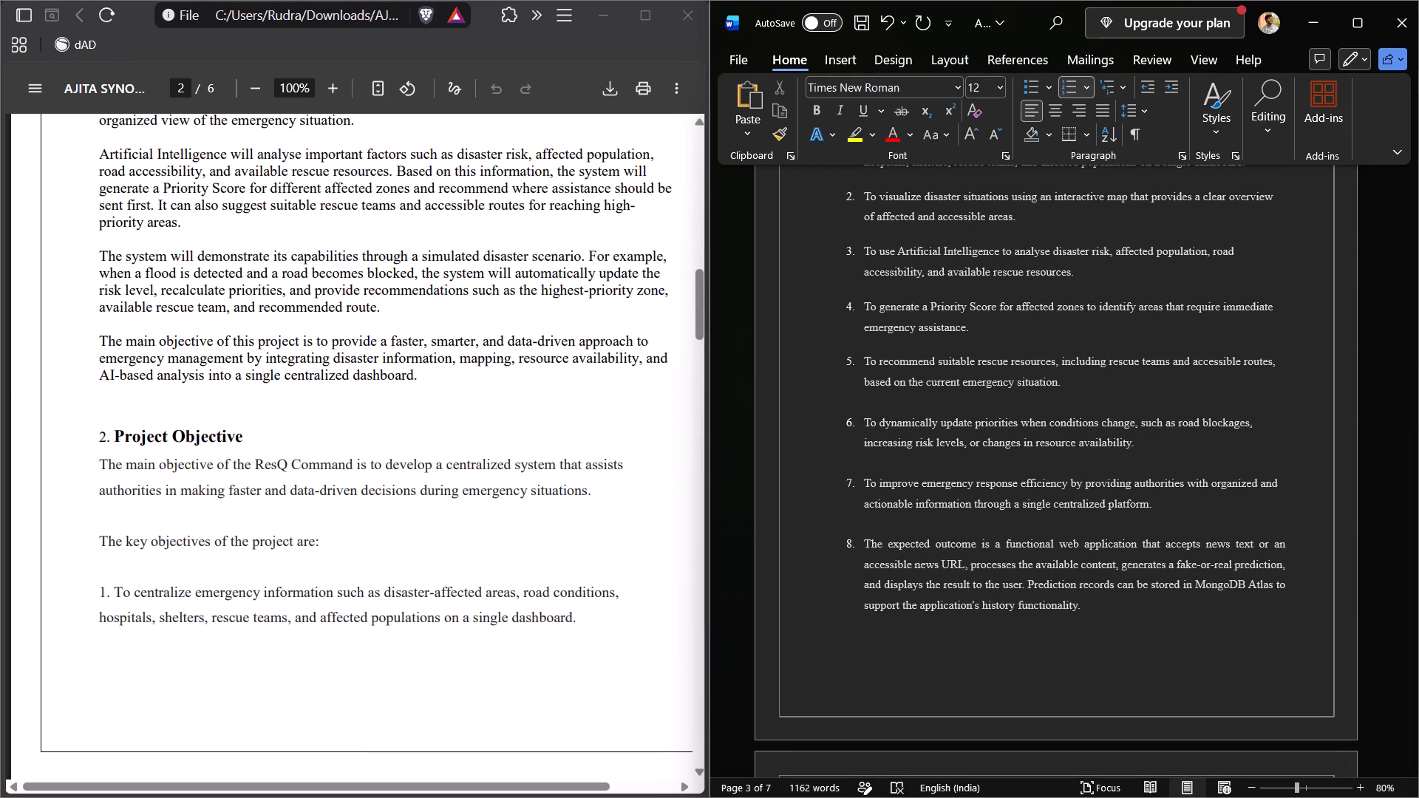
scroll(310, 573, down, 2)
scroll(310, 573, up, 1)
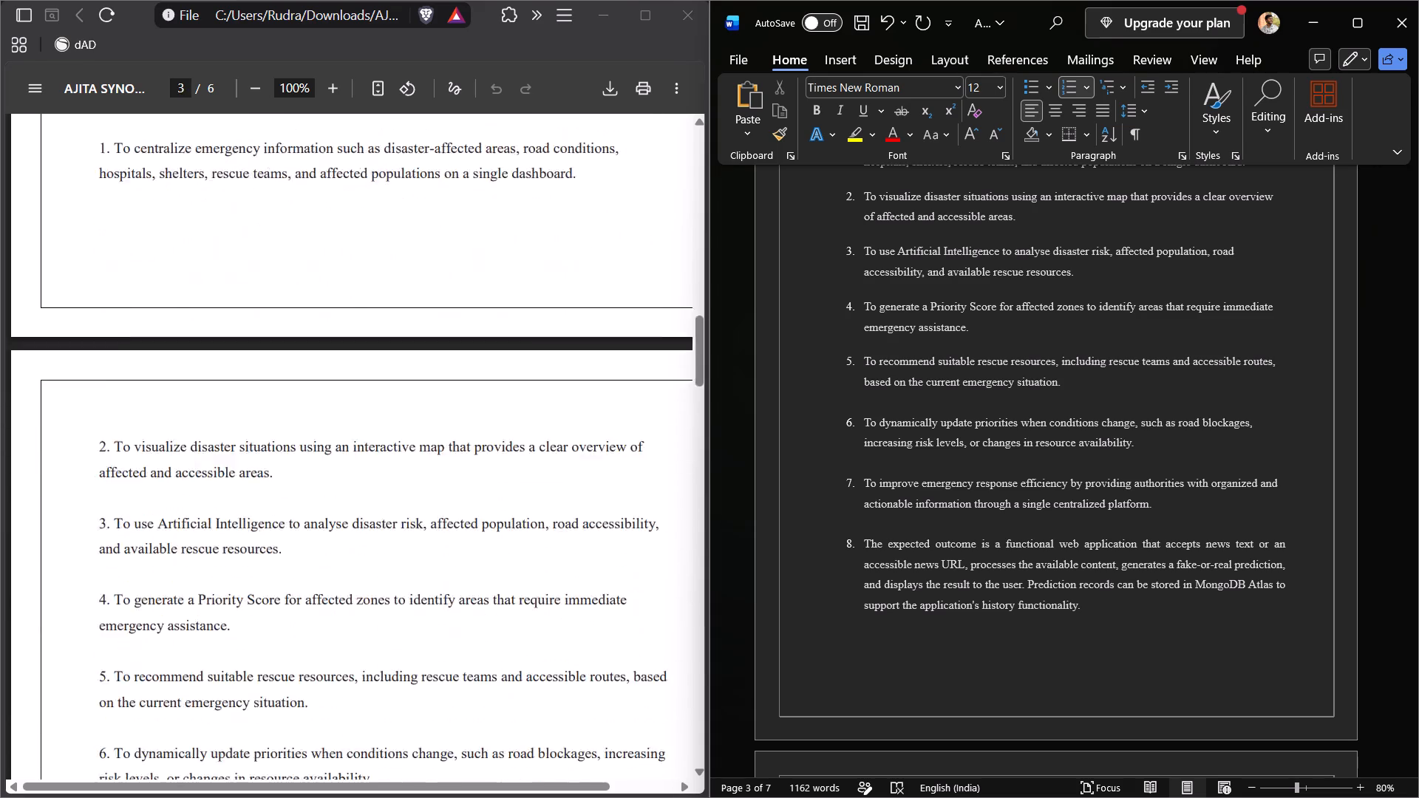
scroll(310, 573, up, 1)
scroll(310, 573, down, 3)
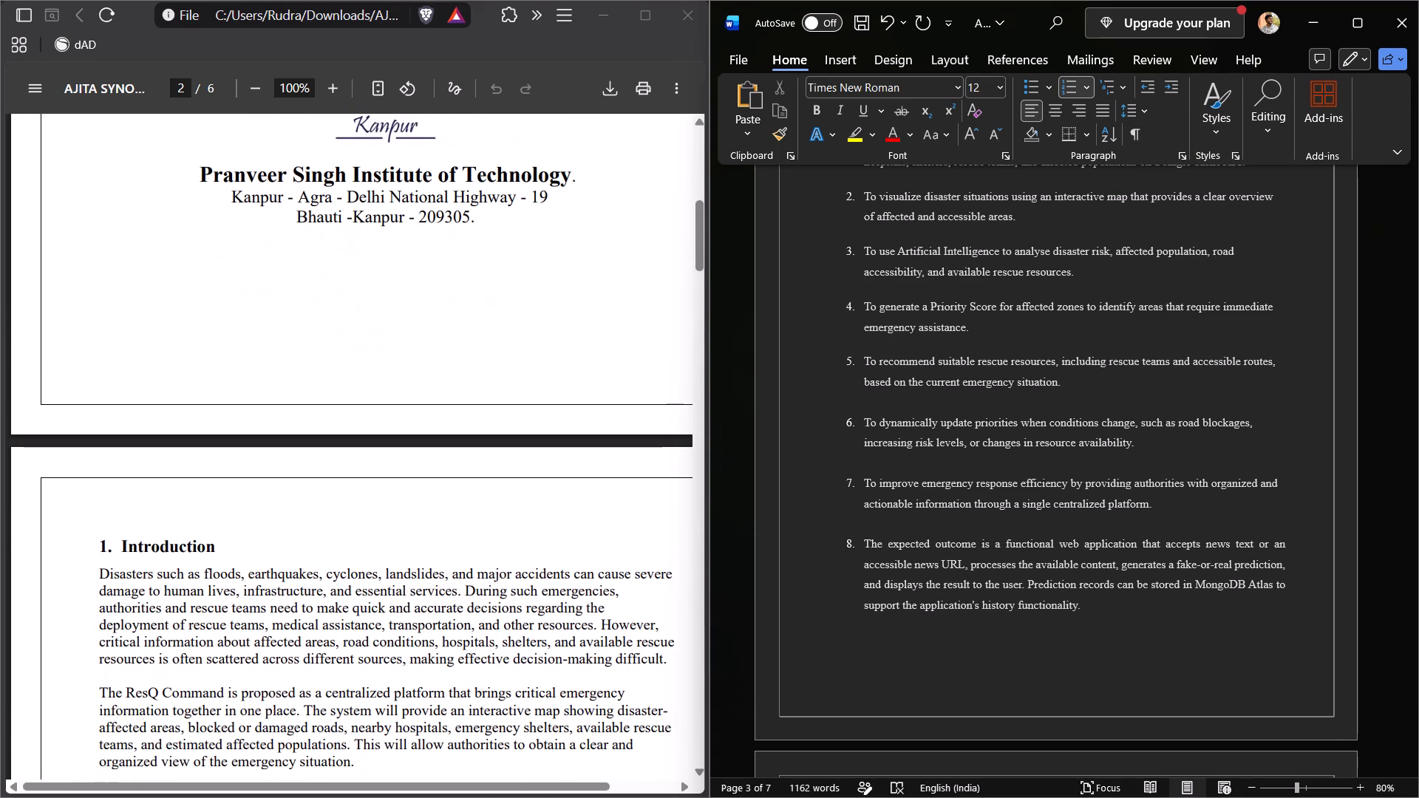
Decrease the indent of key objectives 1 to 8 in the Project Objective section.
scroll(894, 210, up, 2)
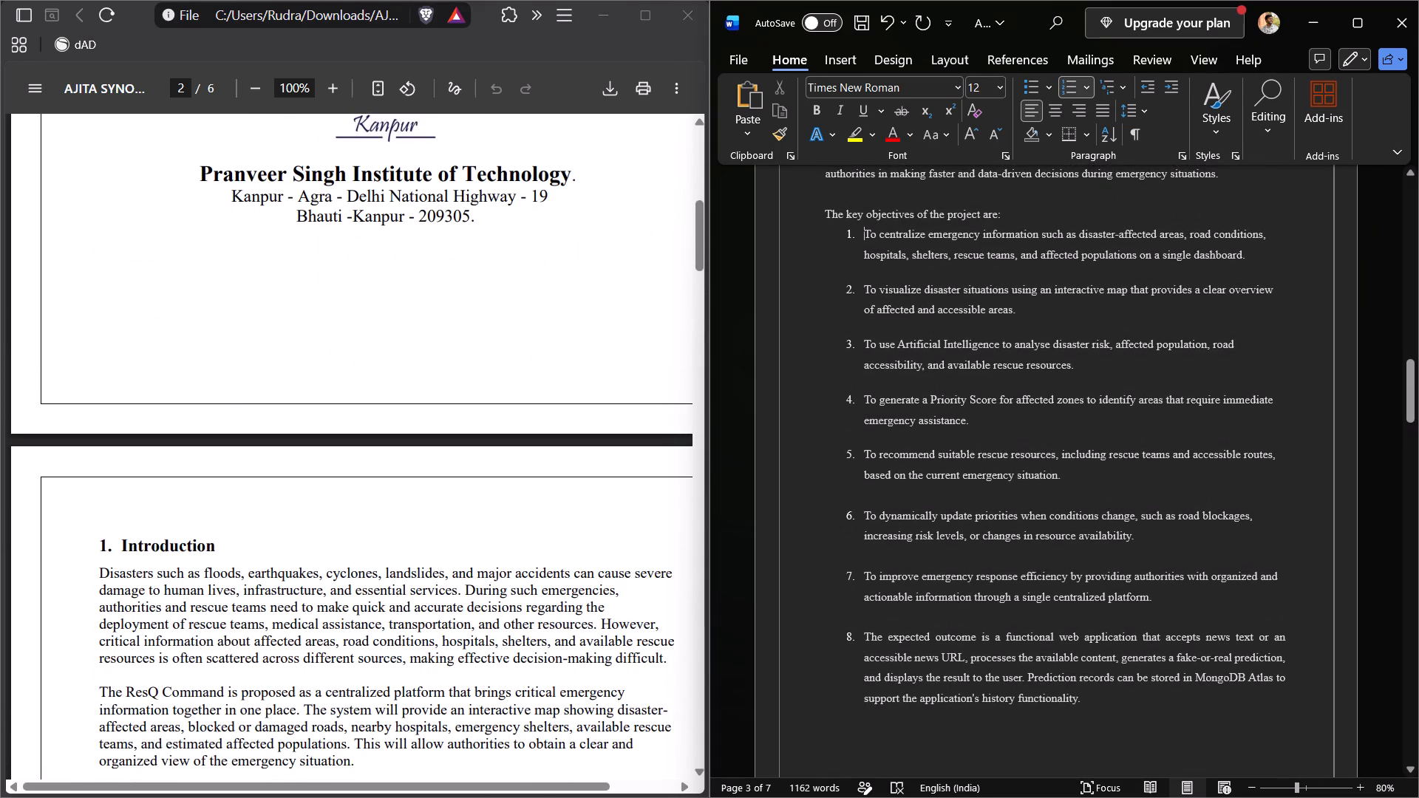
click(843, 239)
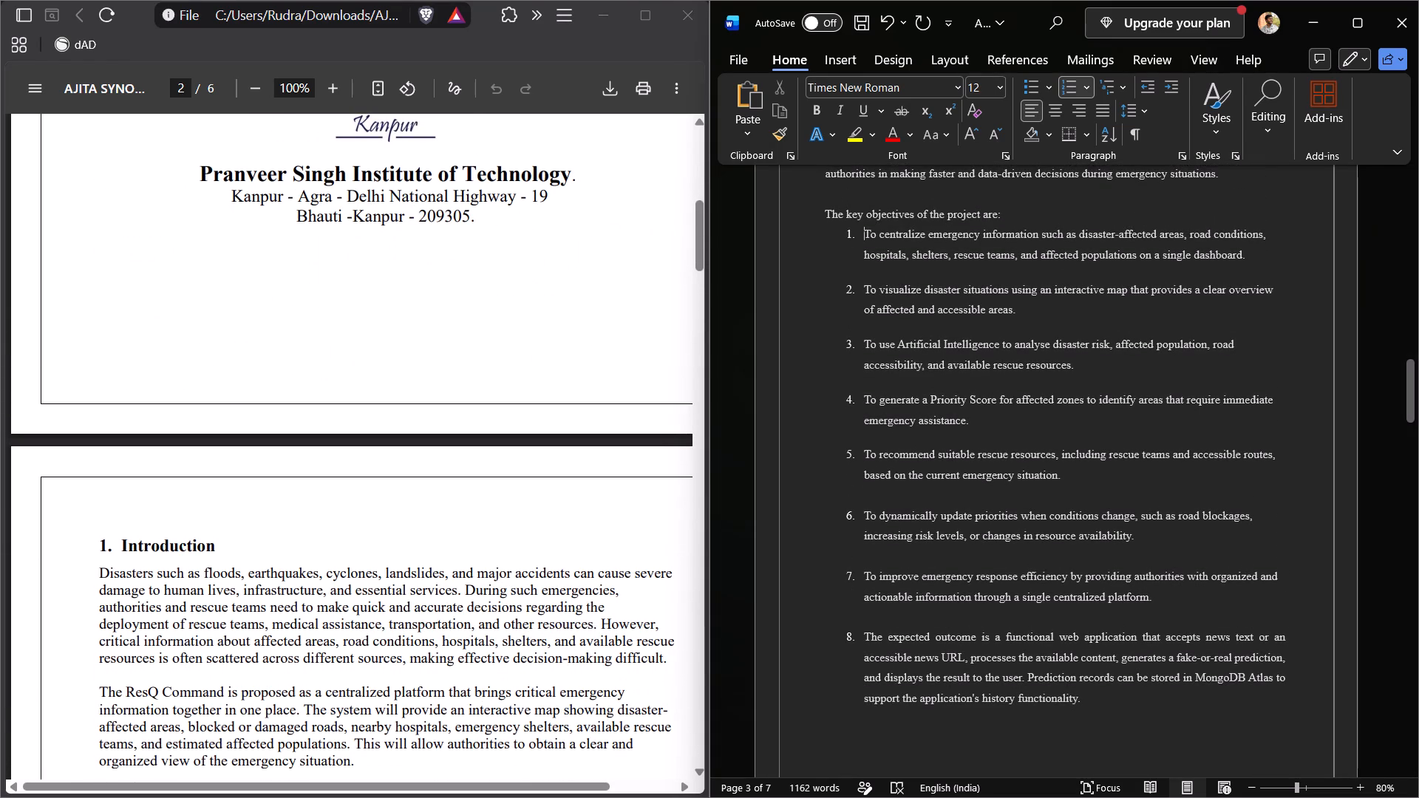
click(1146, 90)
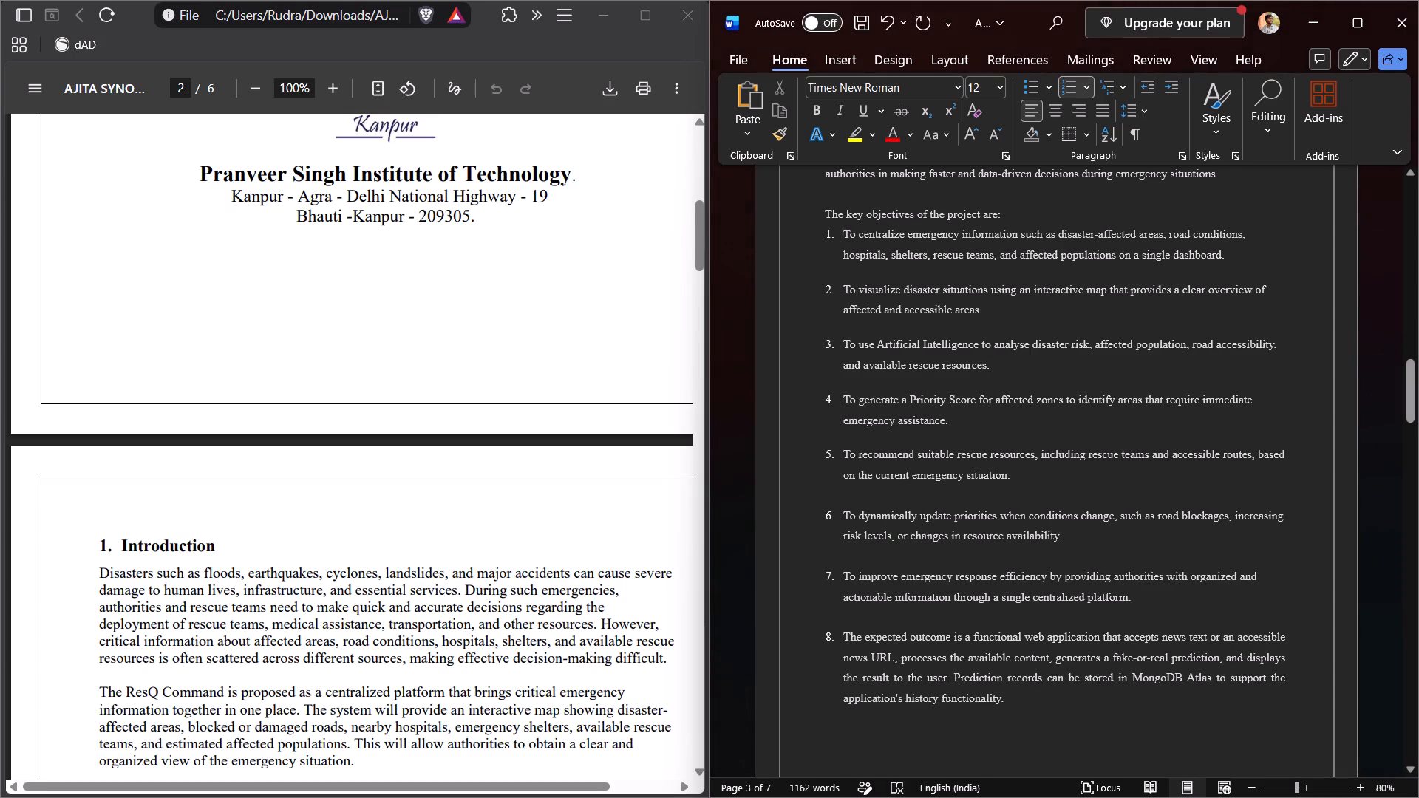
Decrease the indent of objective 9, above the Feasibility Study heading, to align it with objectives 1 to 8.
scroll(907, 348, down, 5)
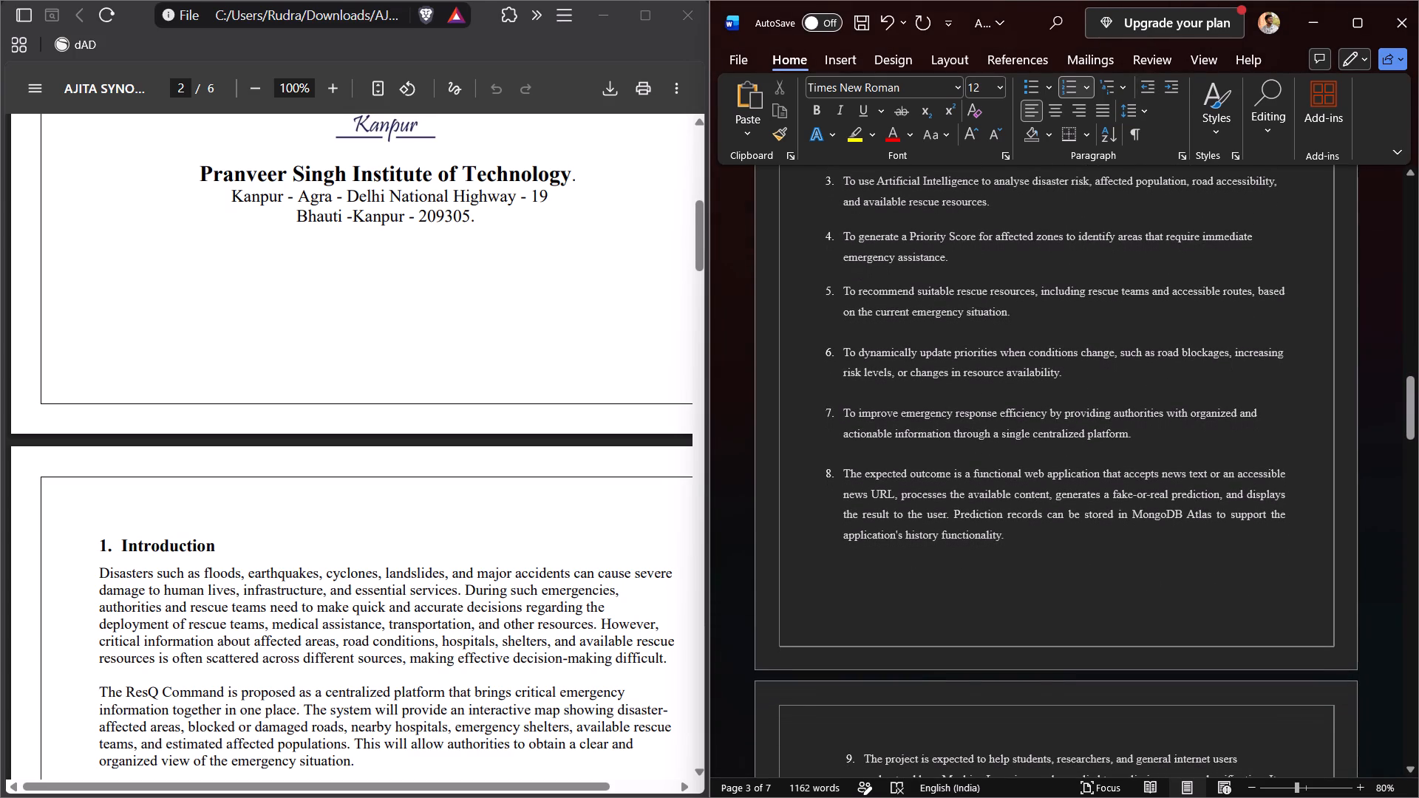
scroll(907, 348, down, 3)
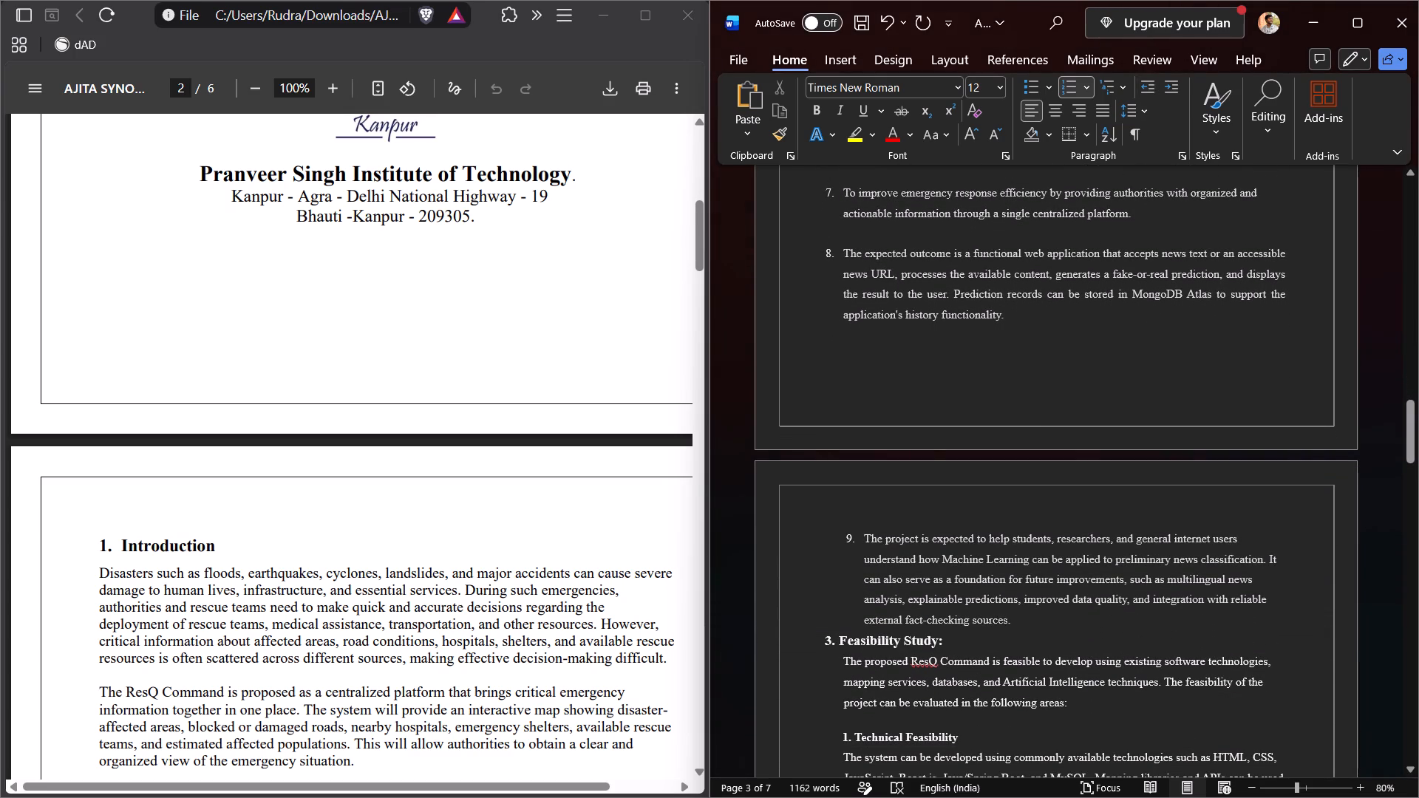
click(874, 546)
click(845, 555)
click(852, 537)
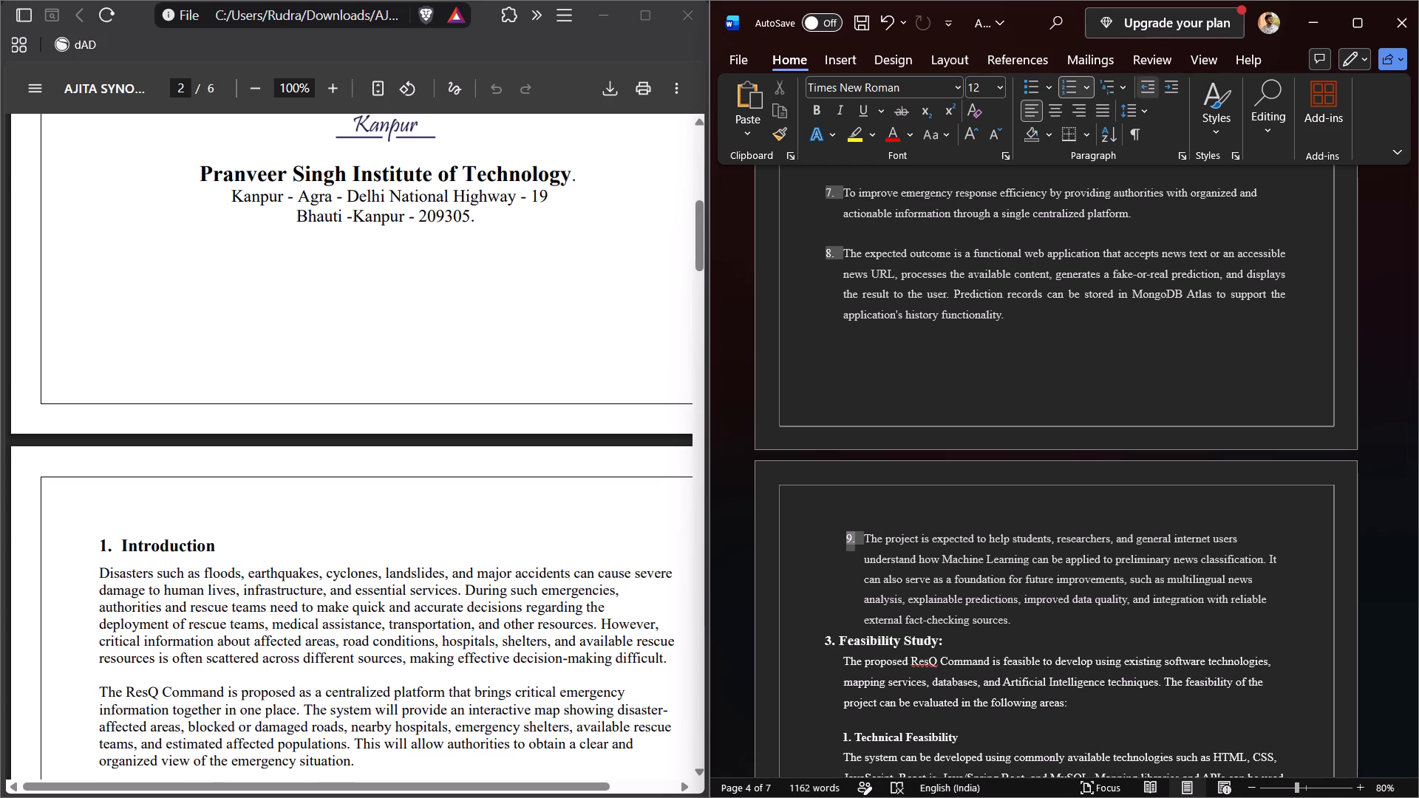
click(1143, 92)
click(896, 450)
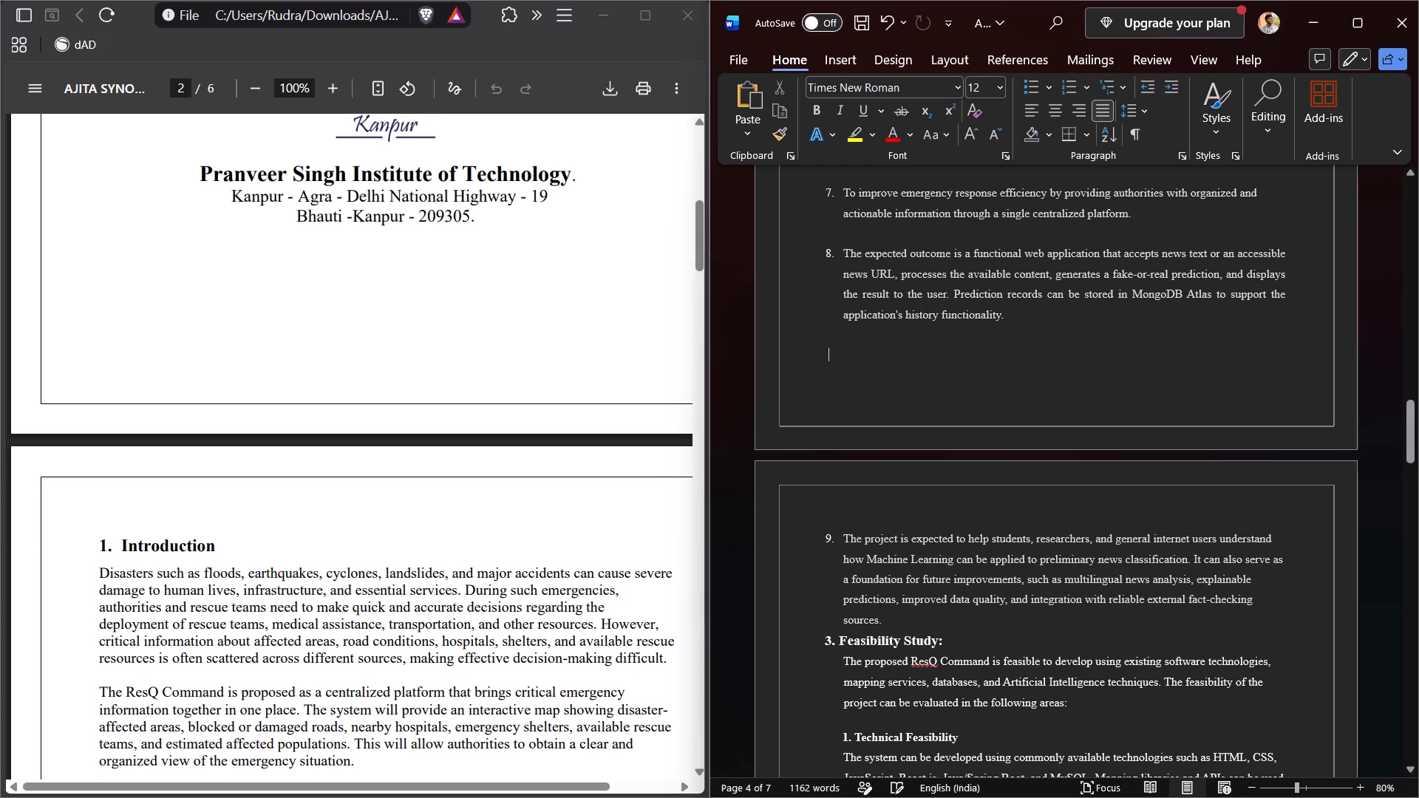
Ignore all spelling flags for "ResQ" in the first Feasibility Study paragraph.
scroll(797, 713, down, 5)
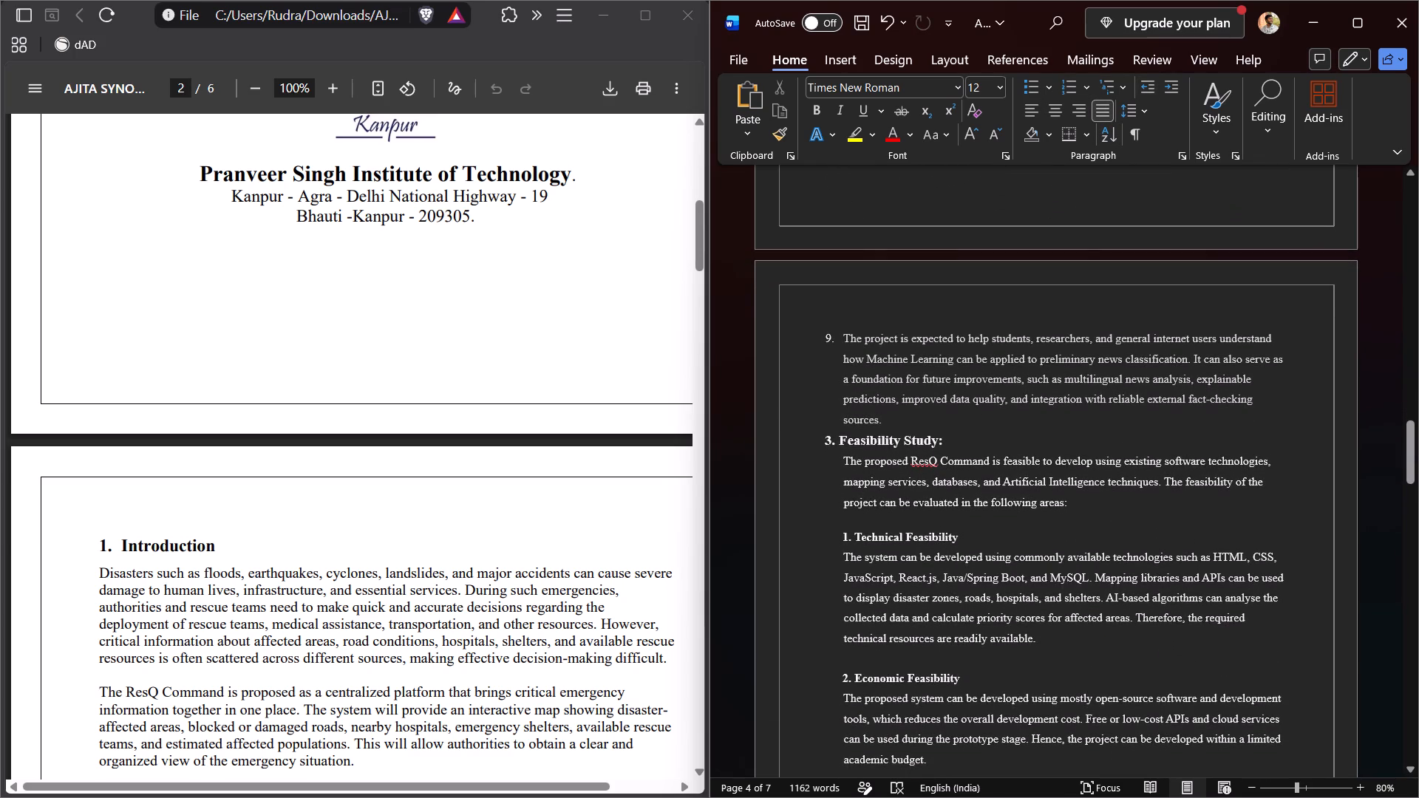
scroll(797, 713, down, 1)
click(797, 713)
click(860, 417)
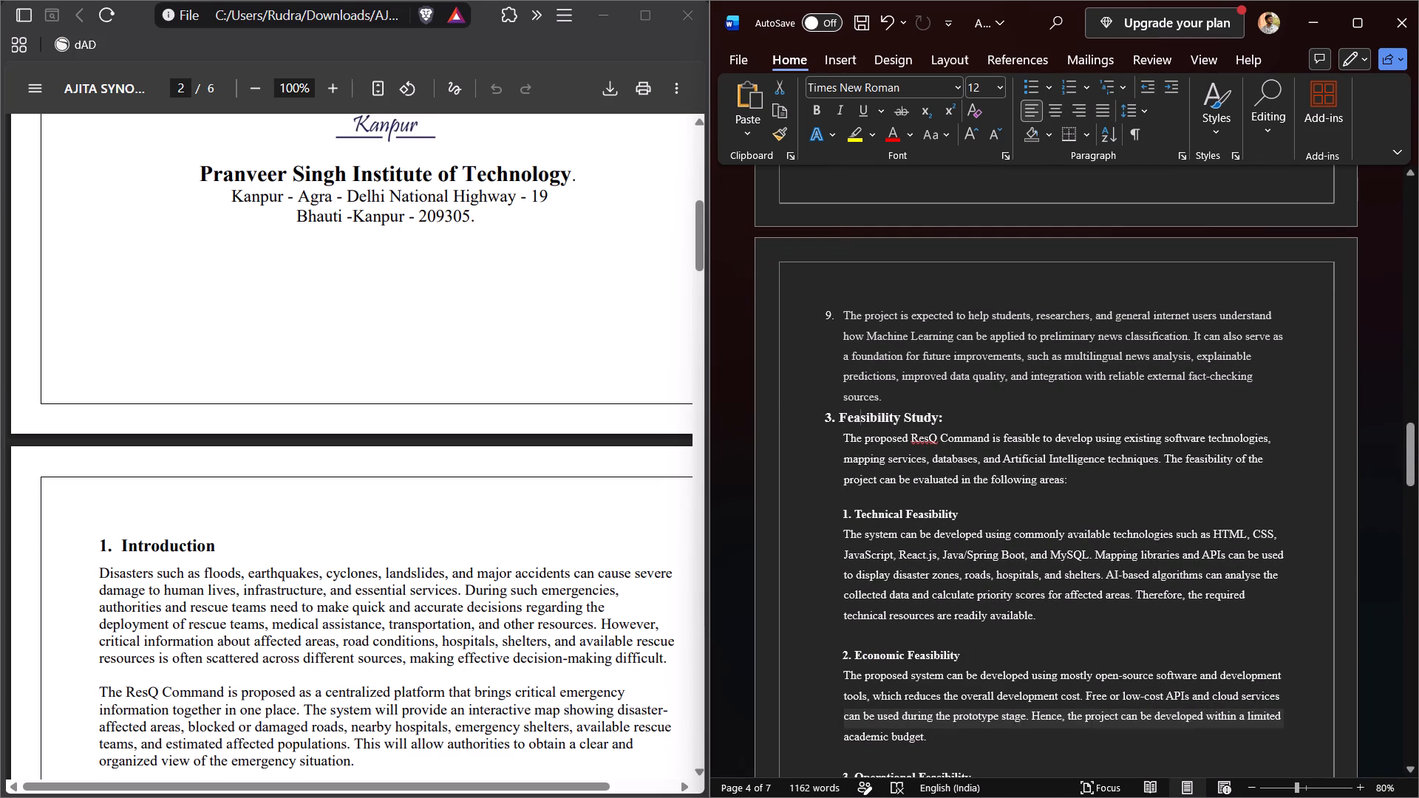
right_click(923, 438)
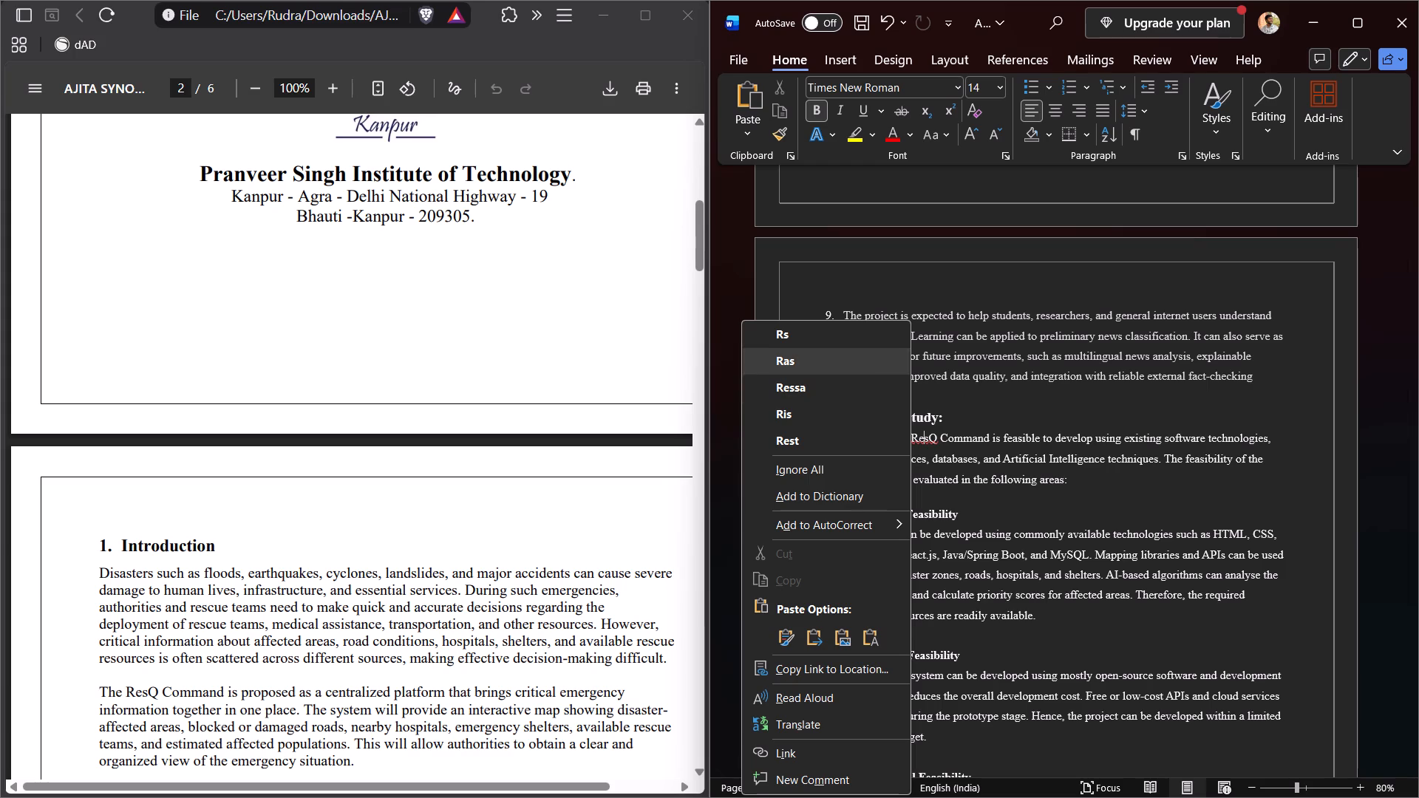
click(806, 466)
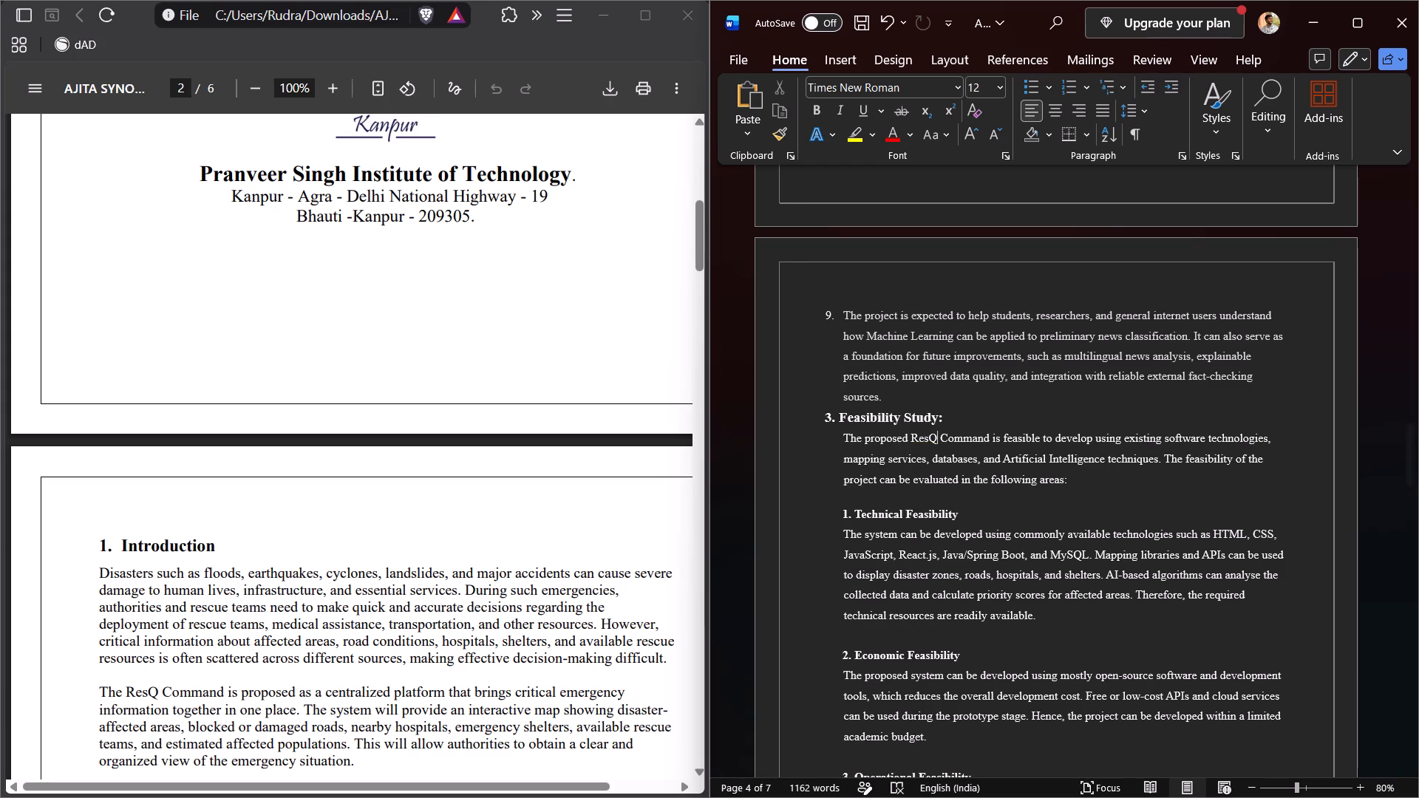
Review the page layout and text from the last objectives through the Feasibility Study and Methodology sections.
scroll(914, 643, down, 3)
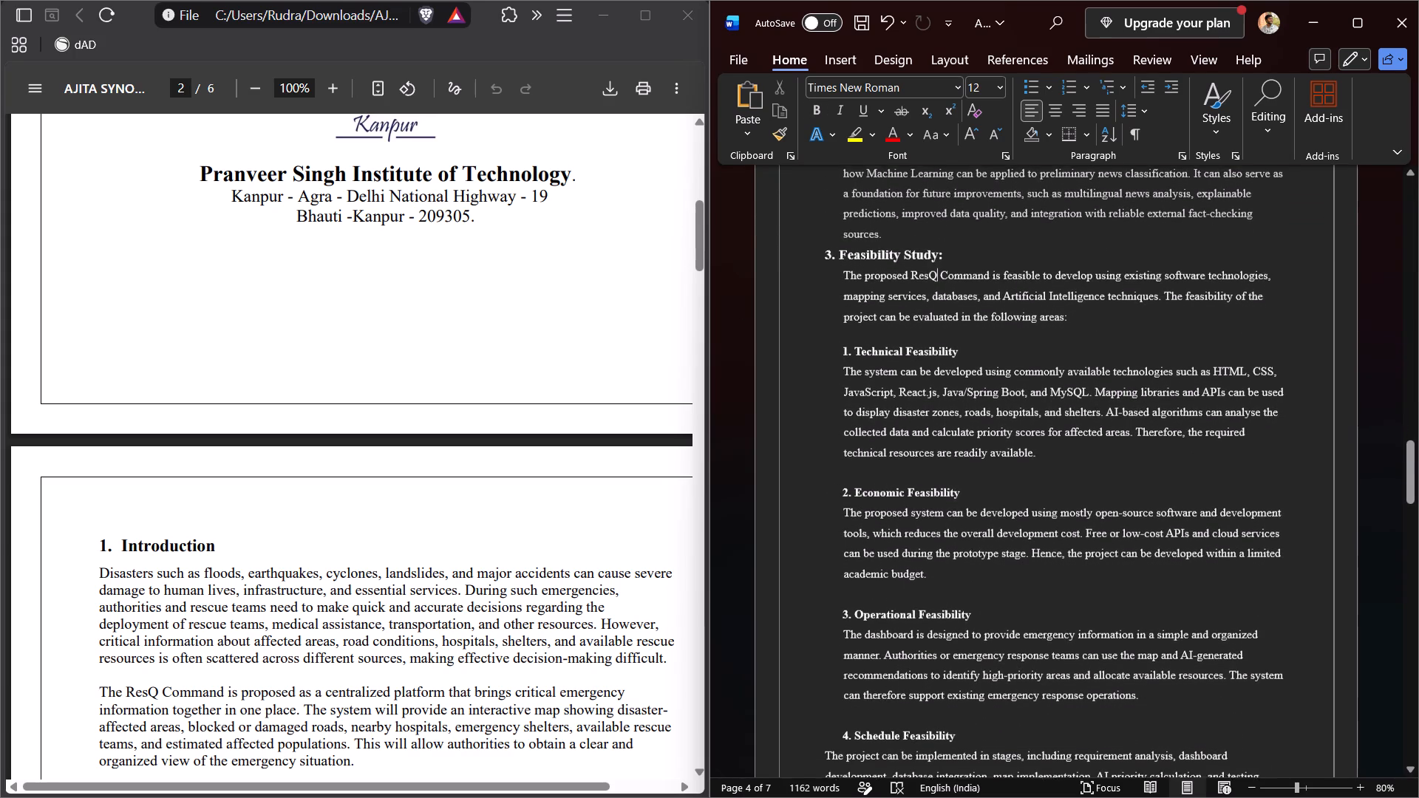
scroll(907, 463, up, 5)
scroll(907, 463, down, 3)
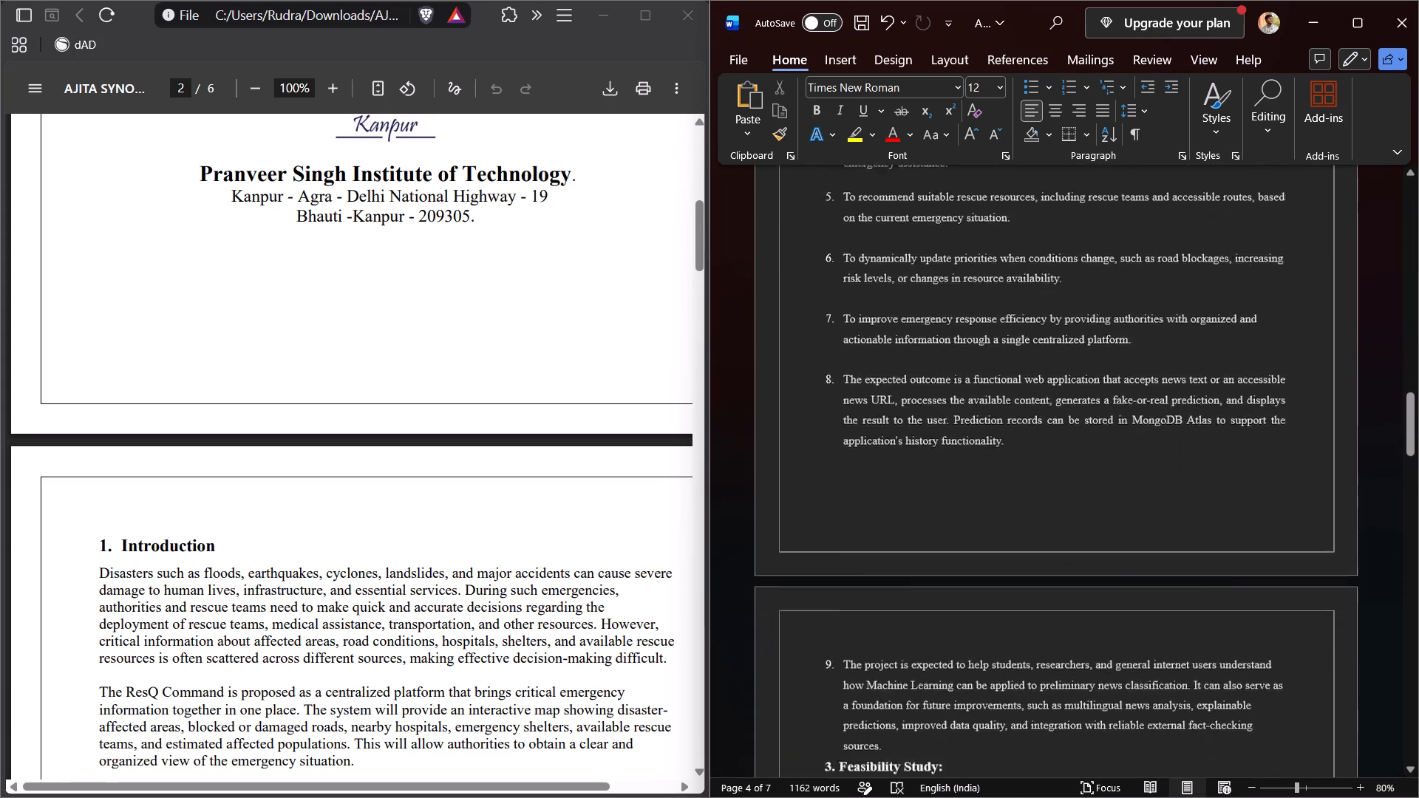
scroll(907, 463, down, 9)
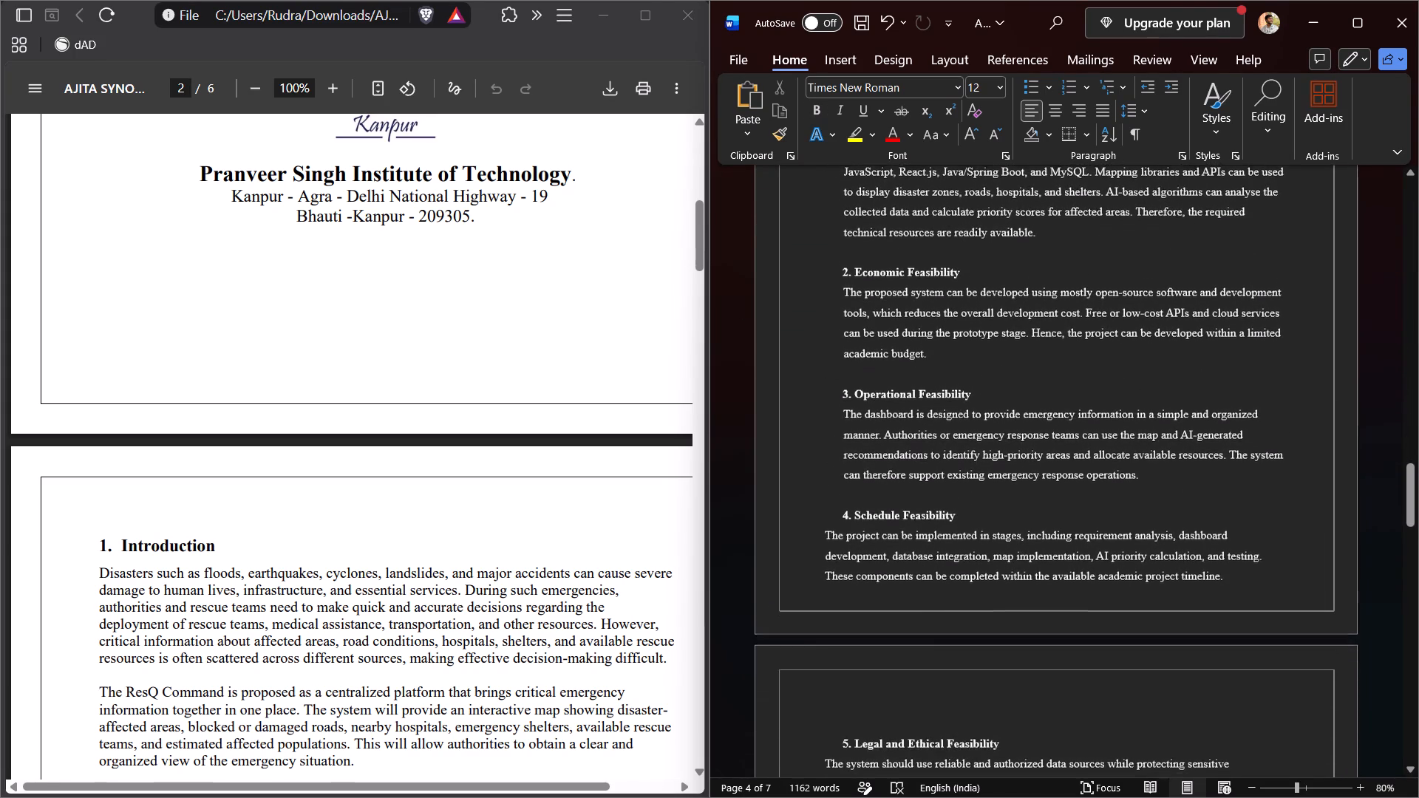
scroll(907, 463, down, 9)
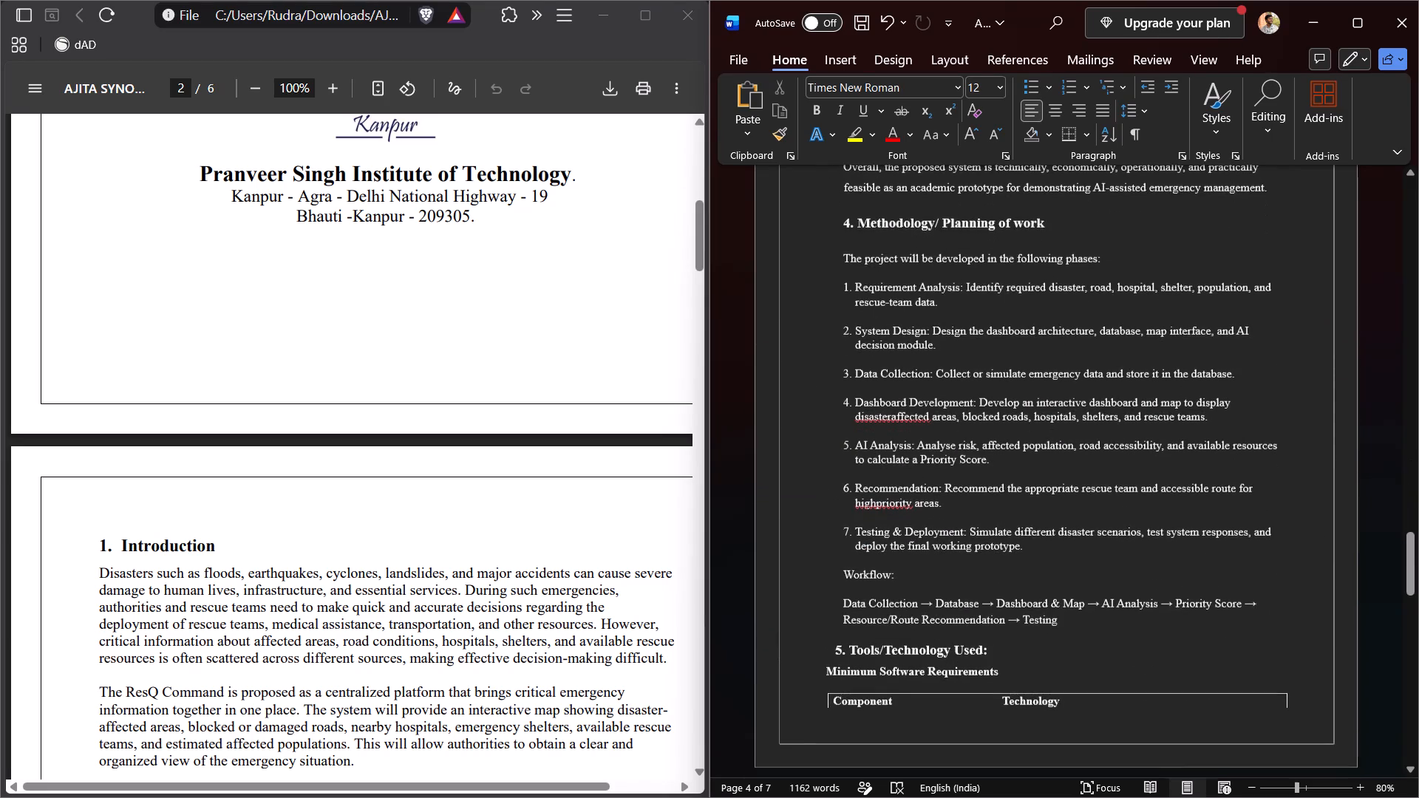
Correct the misspelled words in Methodology phases 4 and 6 to "disaster affected" and "high priority".
scroll(907, 463, up, 1)
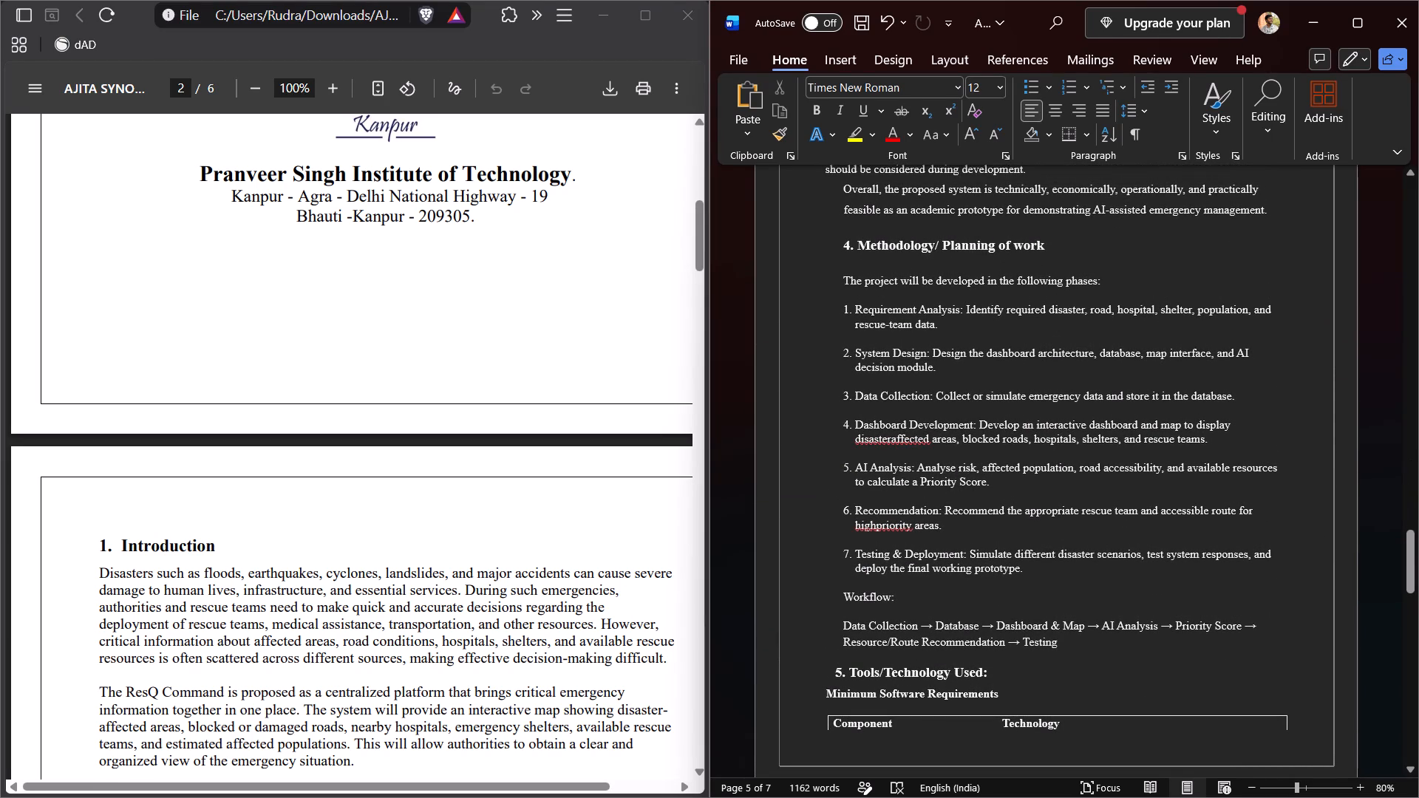
click(889, 441)
click(889, 441)
right_click(889, 441)
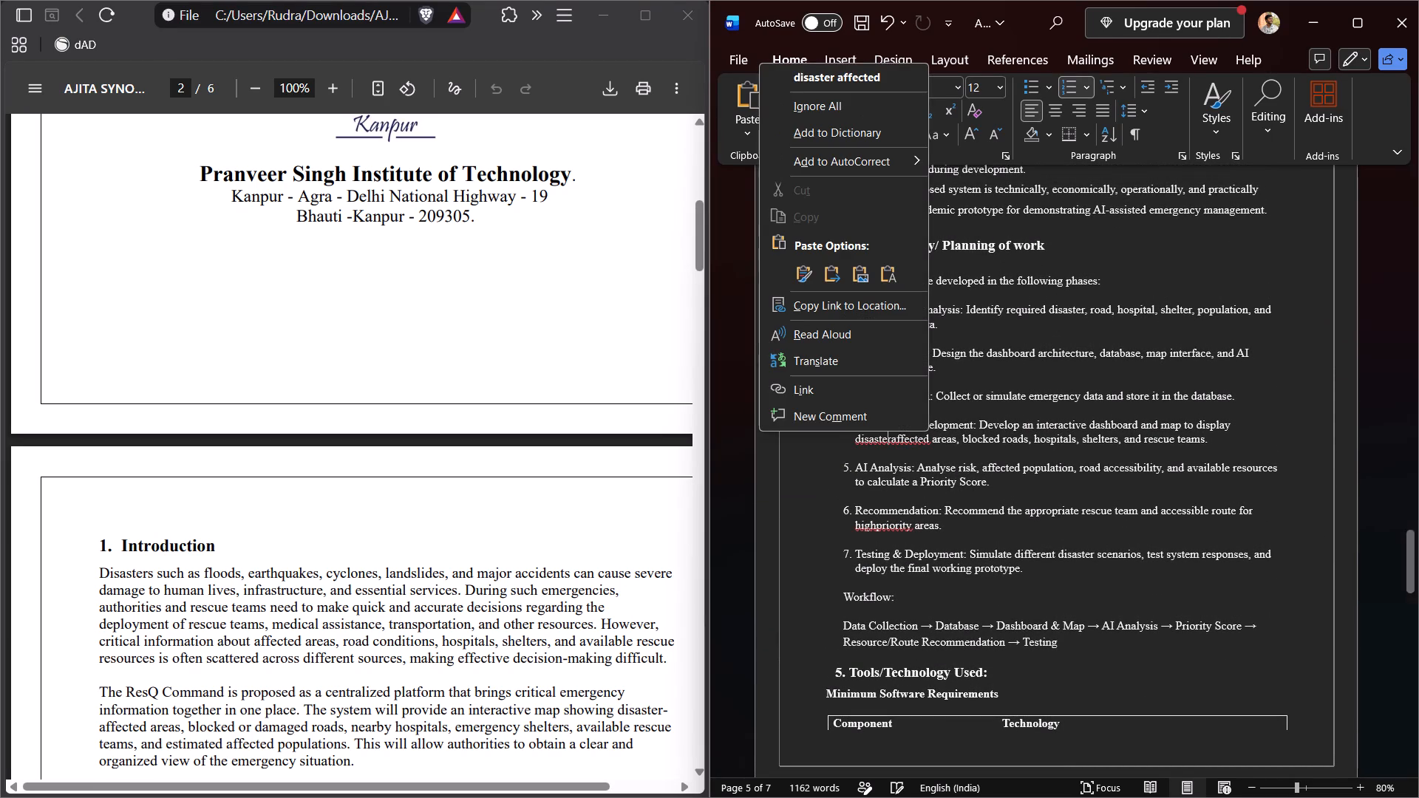
click(819, 75)
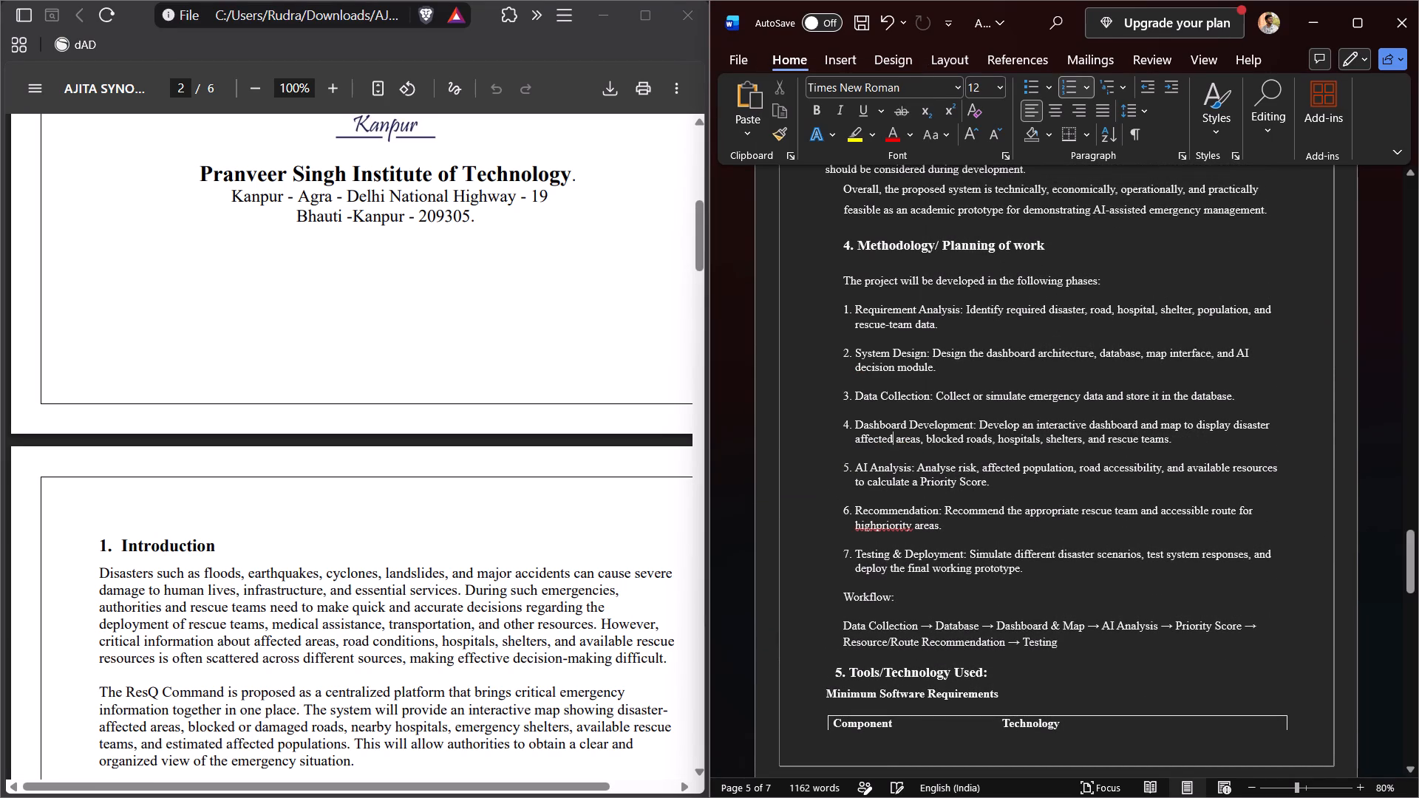
right_click(885, 521)
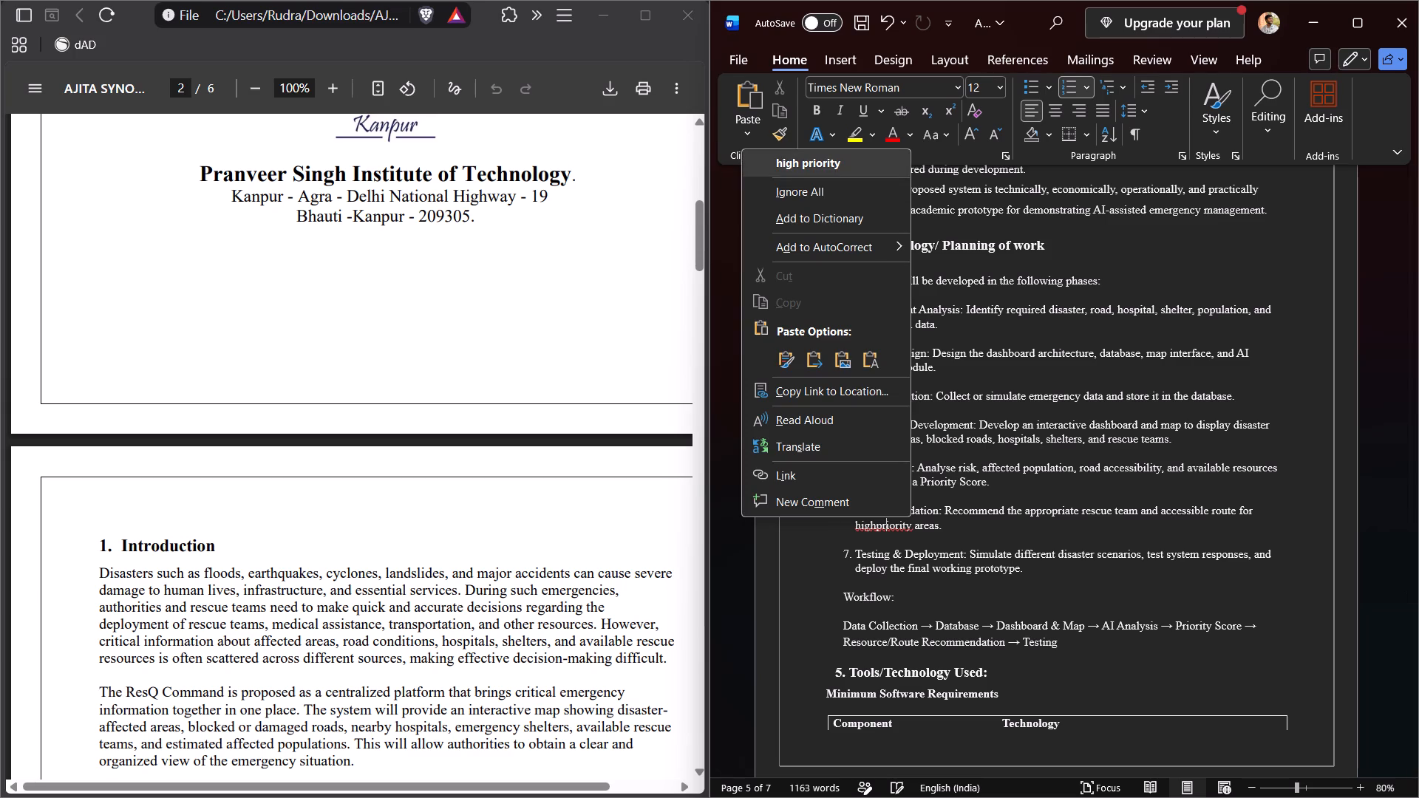
click(826, 169)
Add blank lines before the "5. Tools/Technology Used:" heading so that the section starts on a new page.
scroll(851, 563, down, 2)
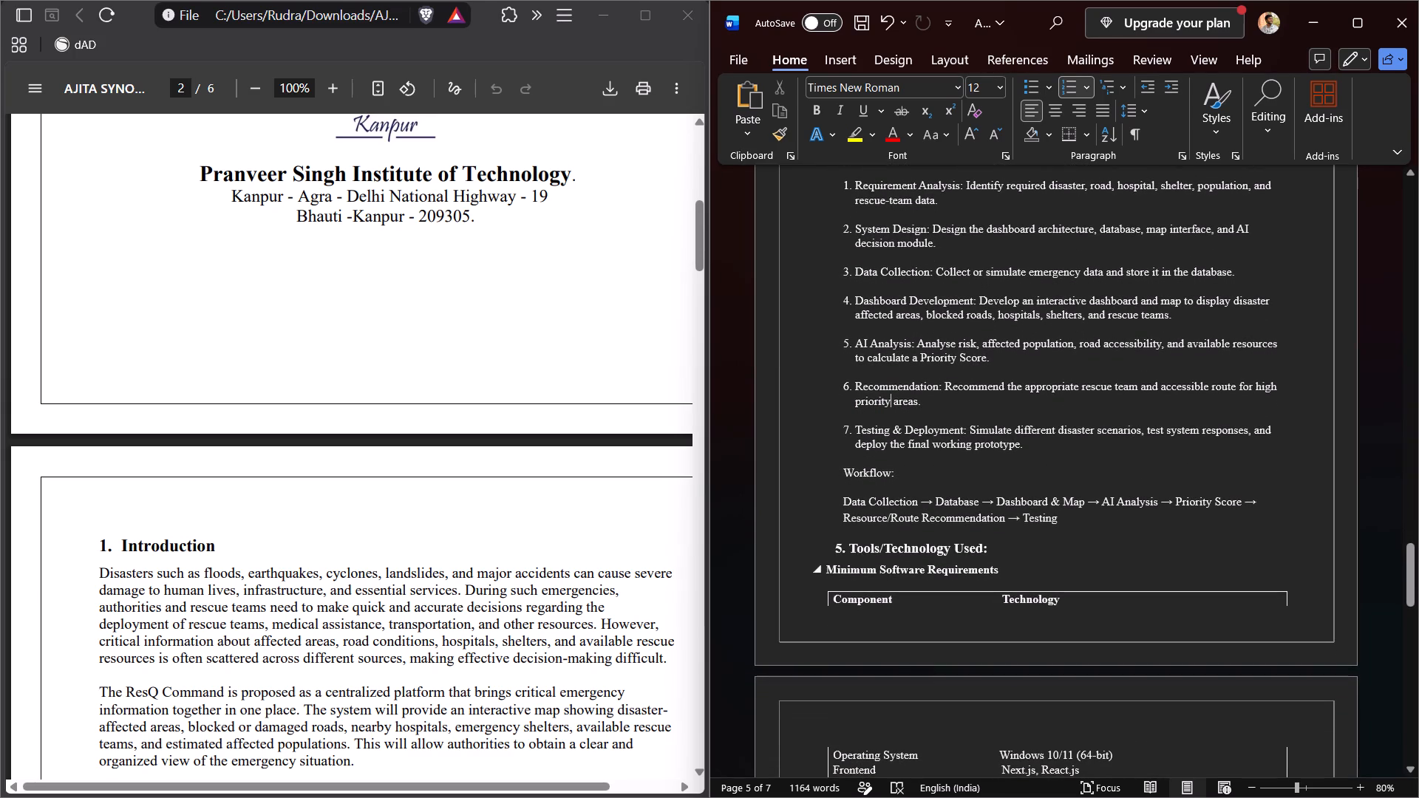
click(837, 544)
key(Return)
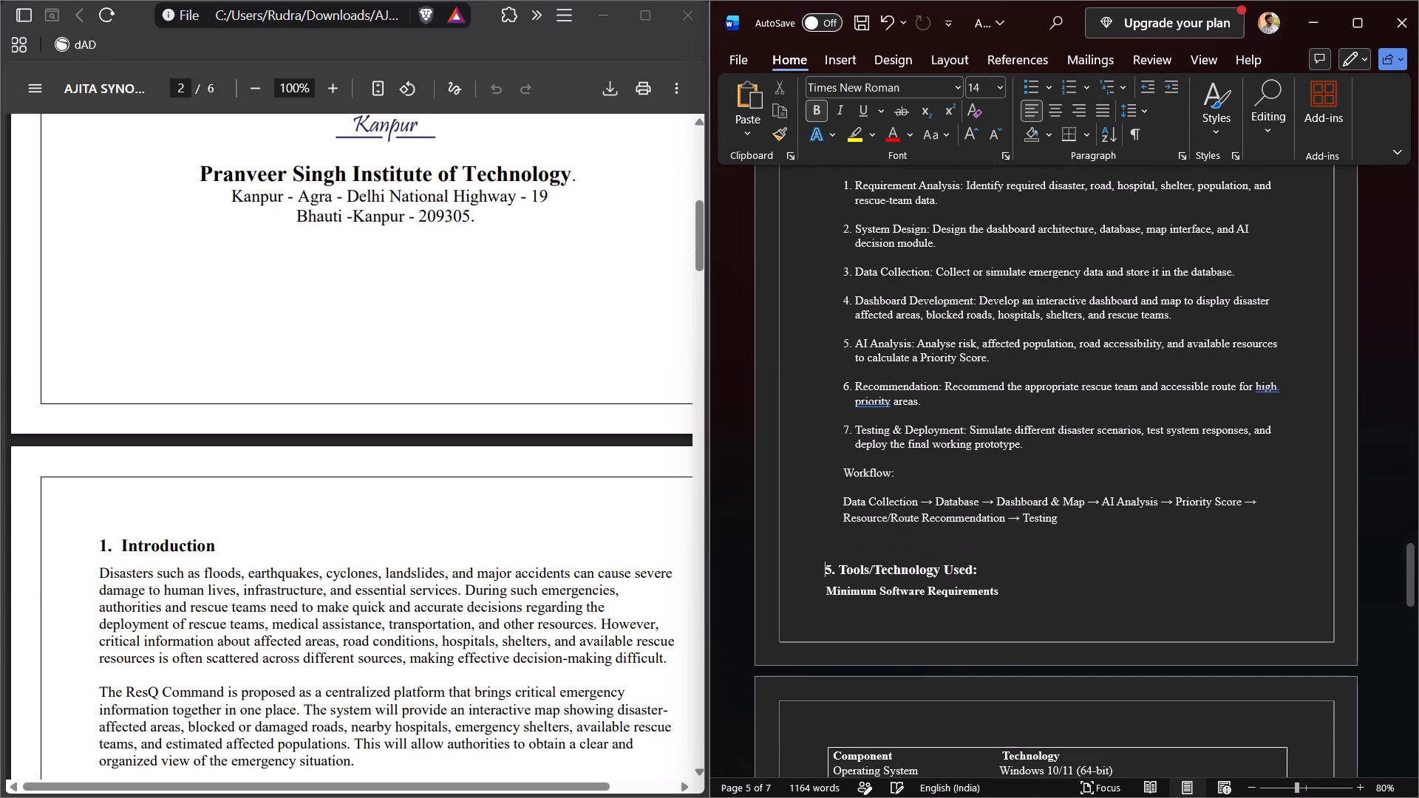
key(Return)
key(Return)
In the software requirements table, apply the suggested correction "Manager" and clear the spelling flag on "npm".
scroll(837, 544, down, 6)
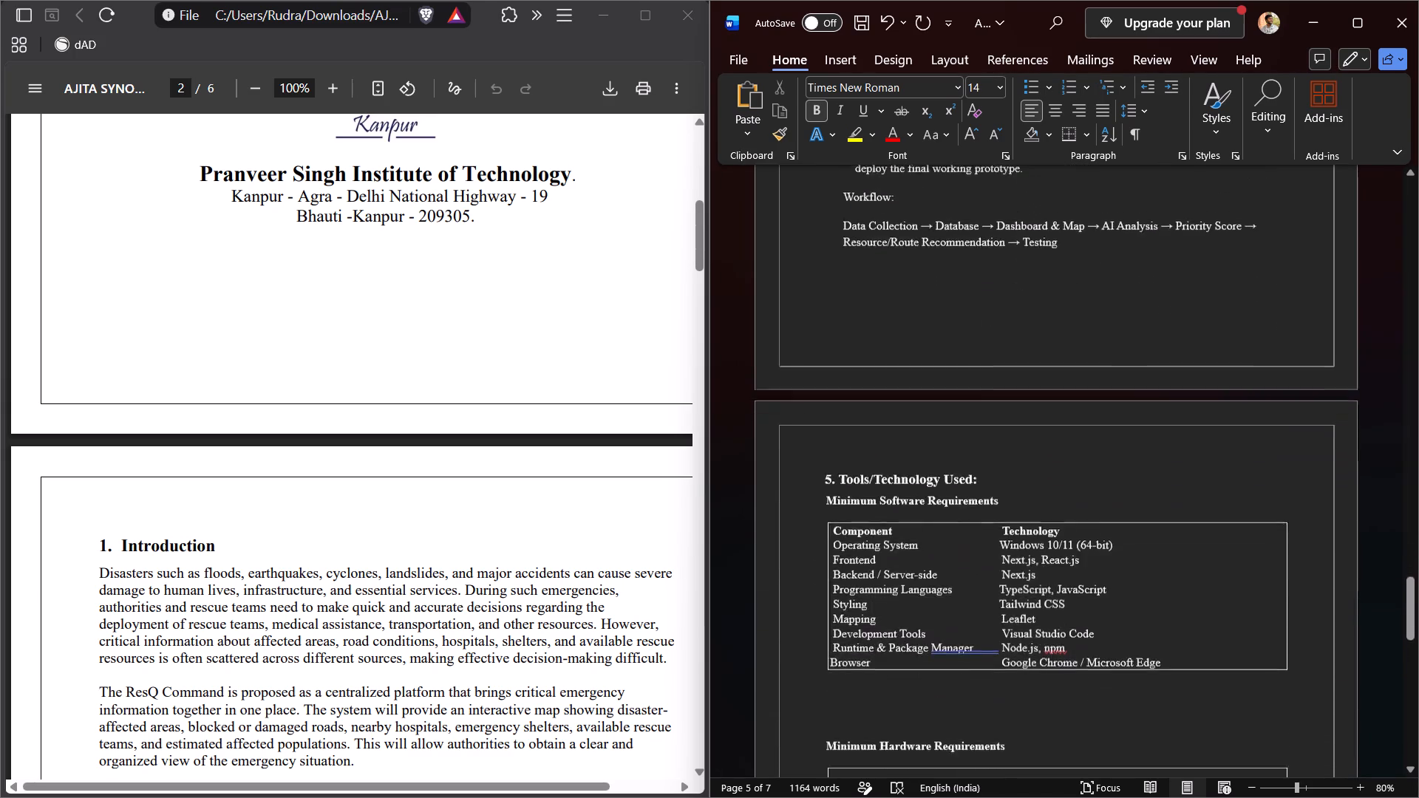
scroll(837, 544, down, 2)
right_click(960, 483)
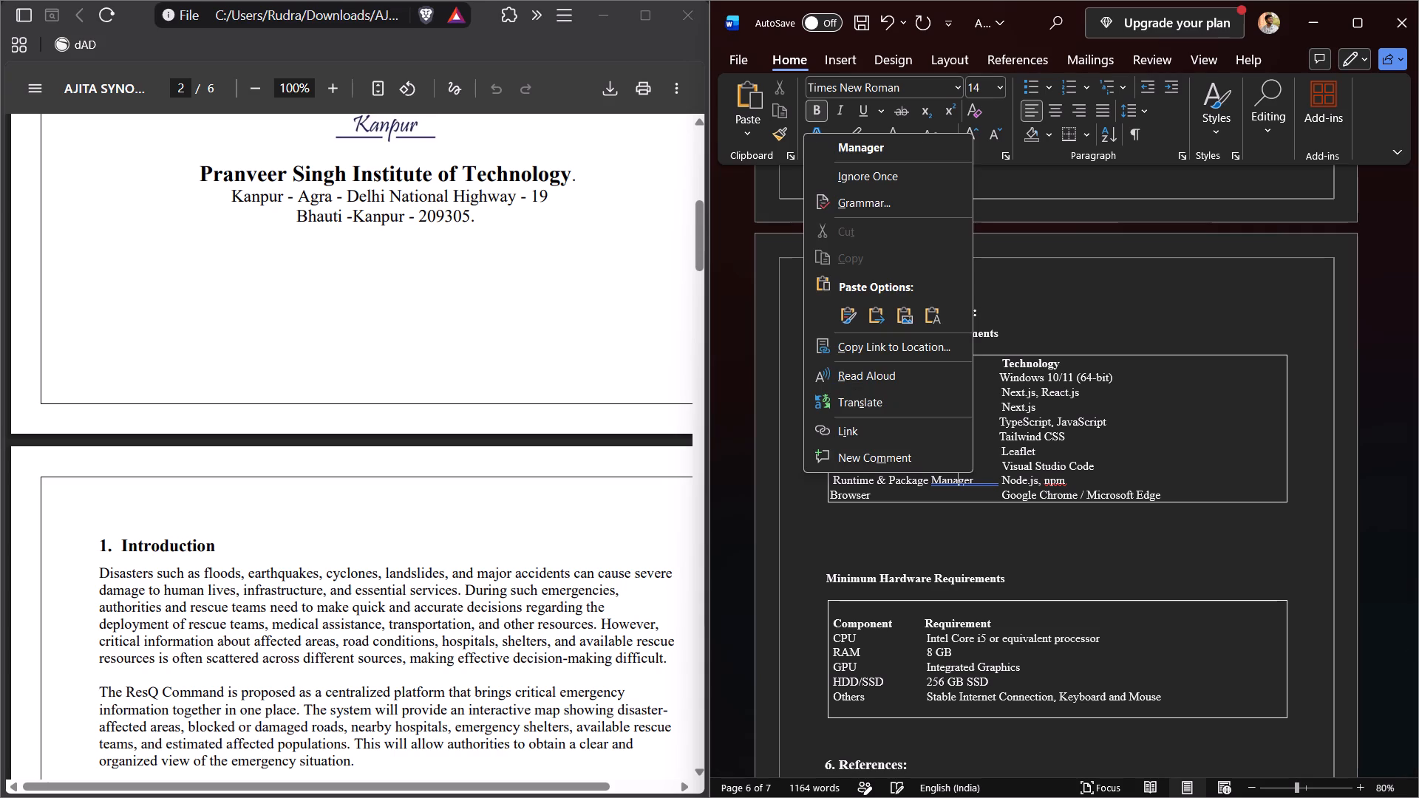
click(831, 147)
right_click(1062, 488)
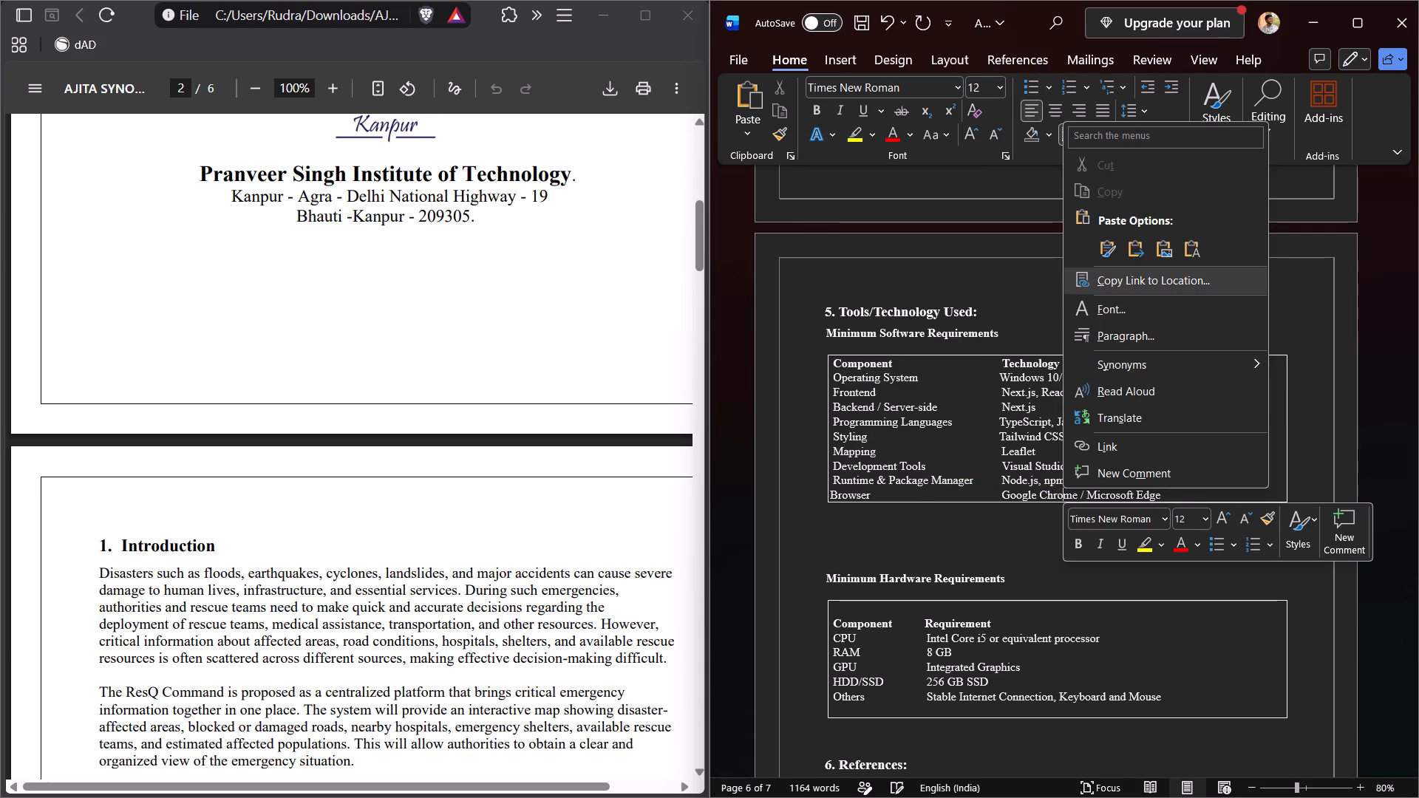
click(1013, 427)
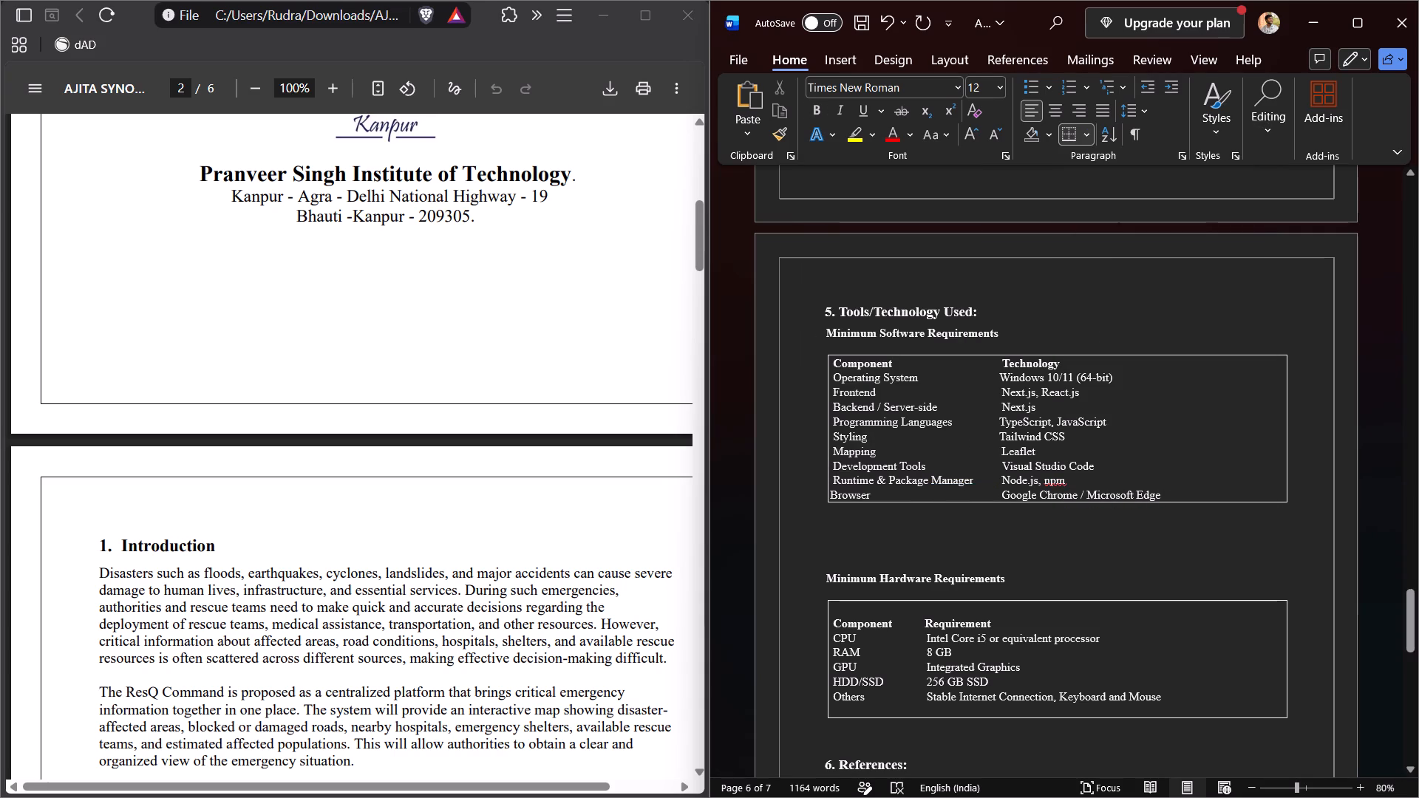
right_click(1054, 484)
click(929, 463)
Delete the extra blank lines between the software requirements table and the Minimum Hardware Requirements heading.
scroll(924, 406, down, 3)
click(890, 414)
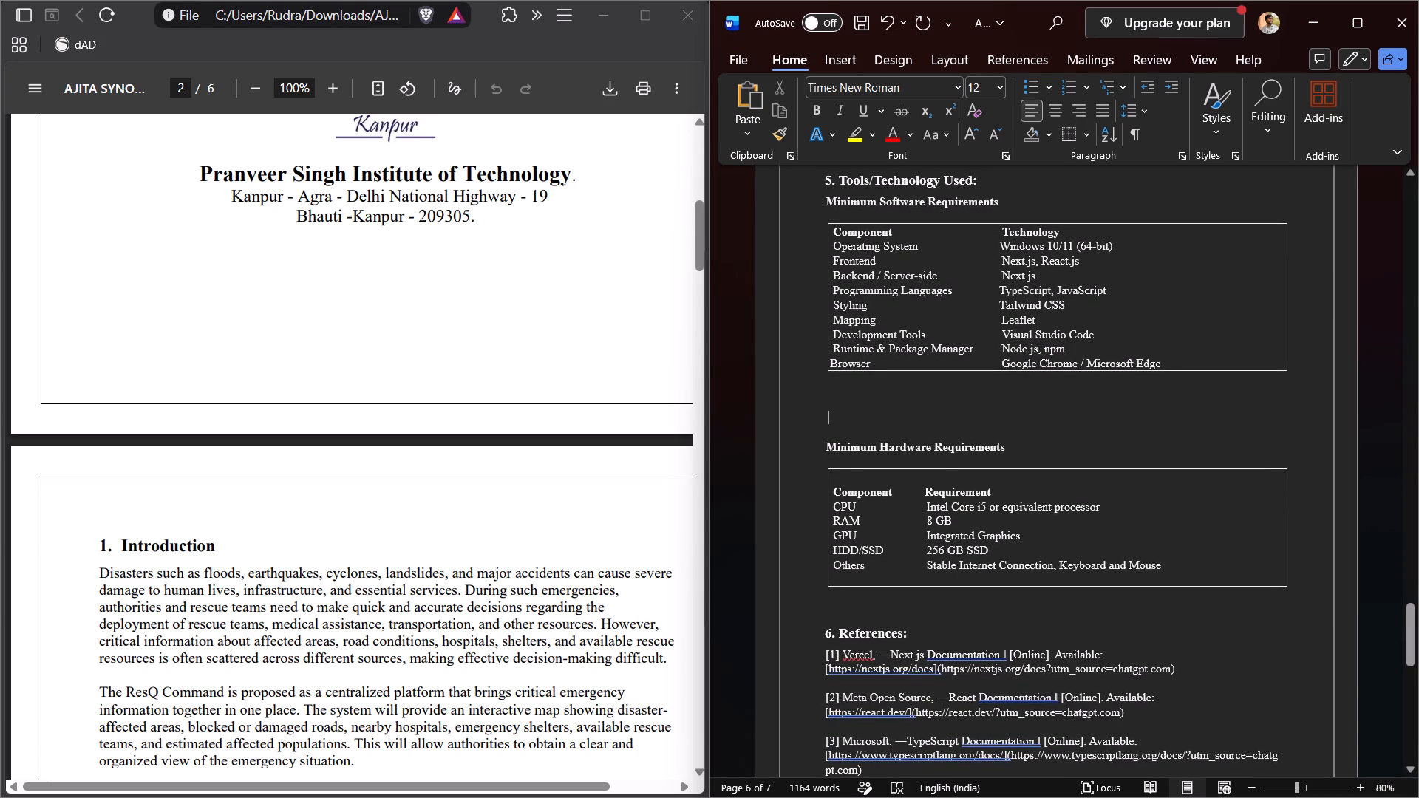
key(BackSpace)
key(BackSpace)
key(BackSpace)
key(BackSpace)
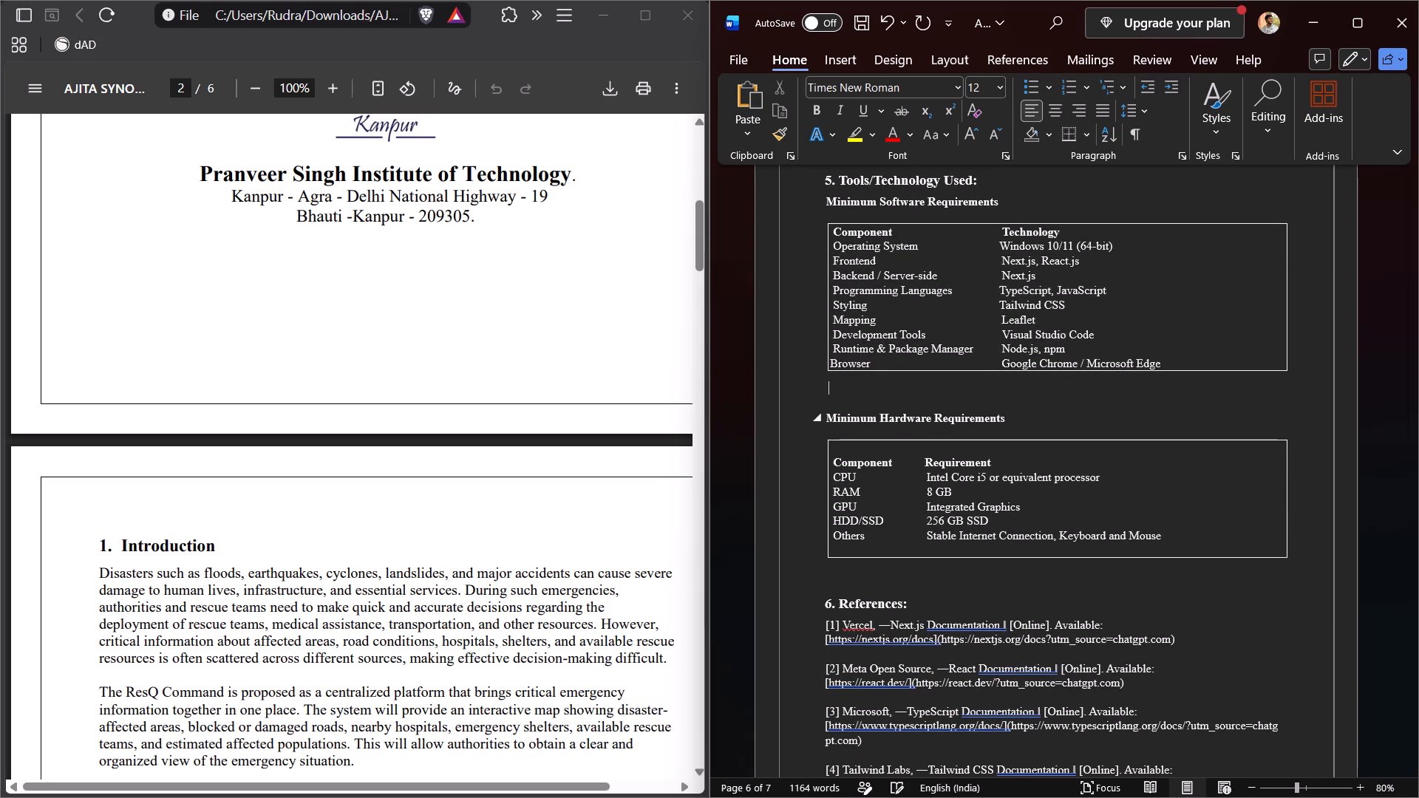
scroll(890, 414, down, 2)
key(BackSpace)
key(BackSpace)
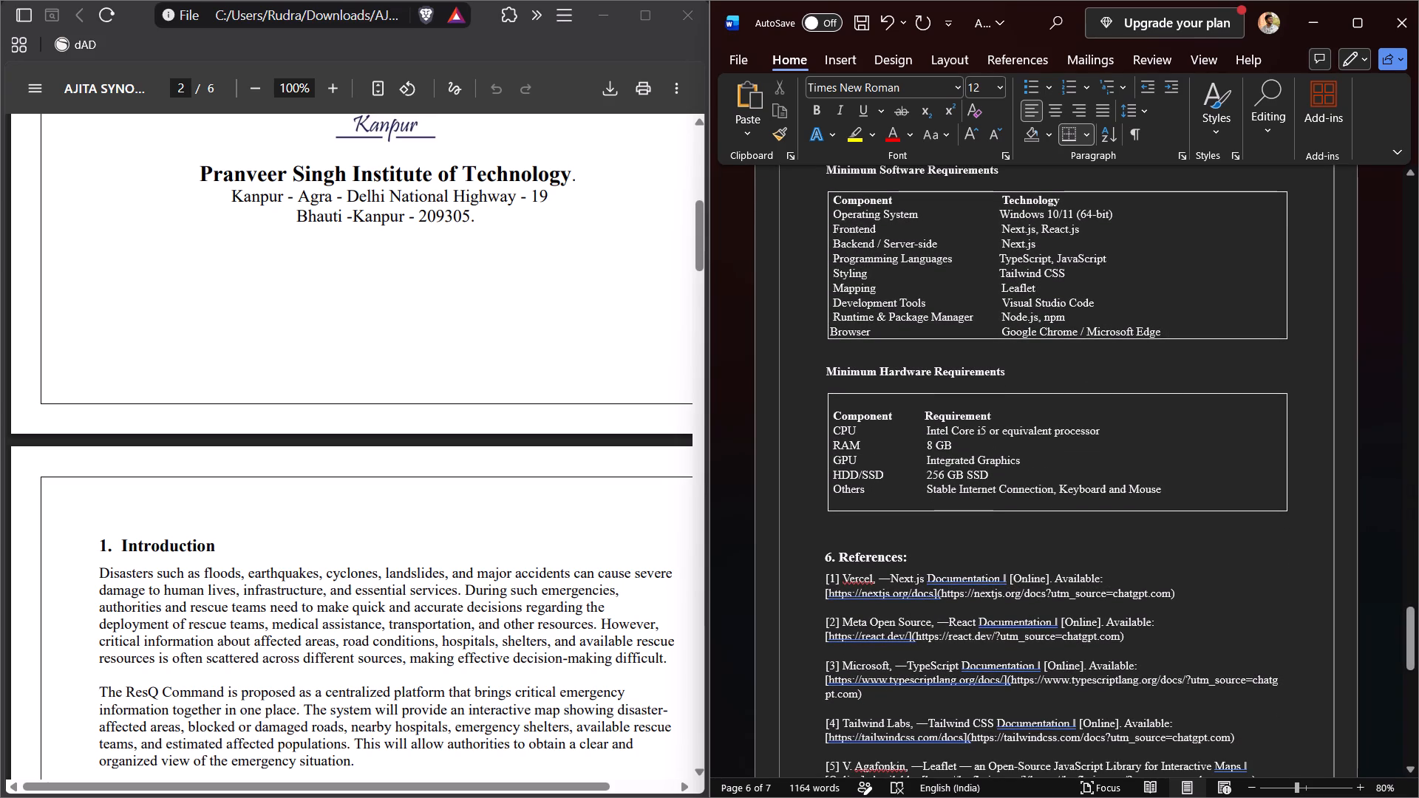
right_click(857, 580)
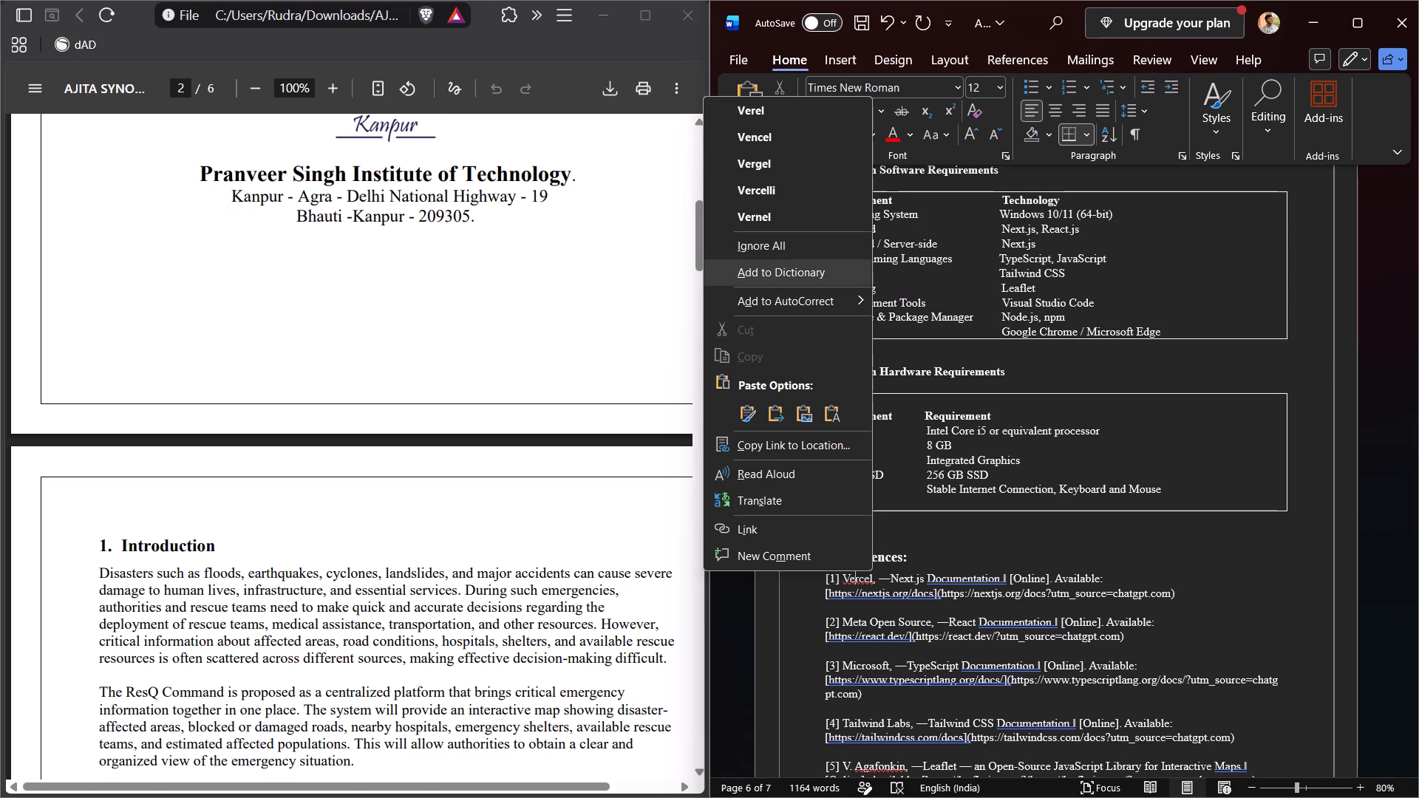
click(758, 235)
click(951, 571)
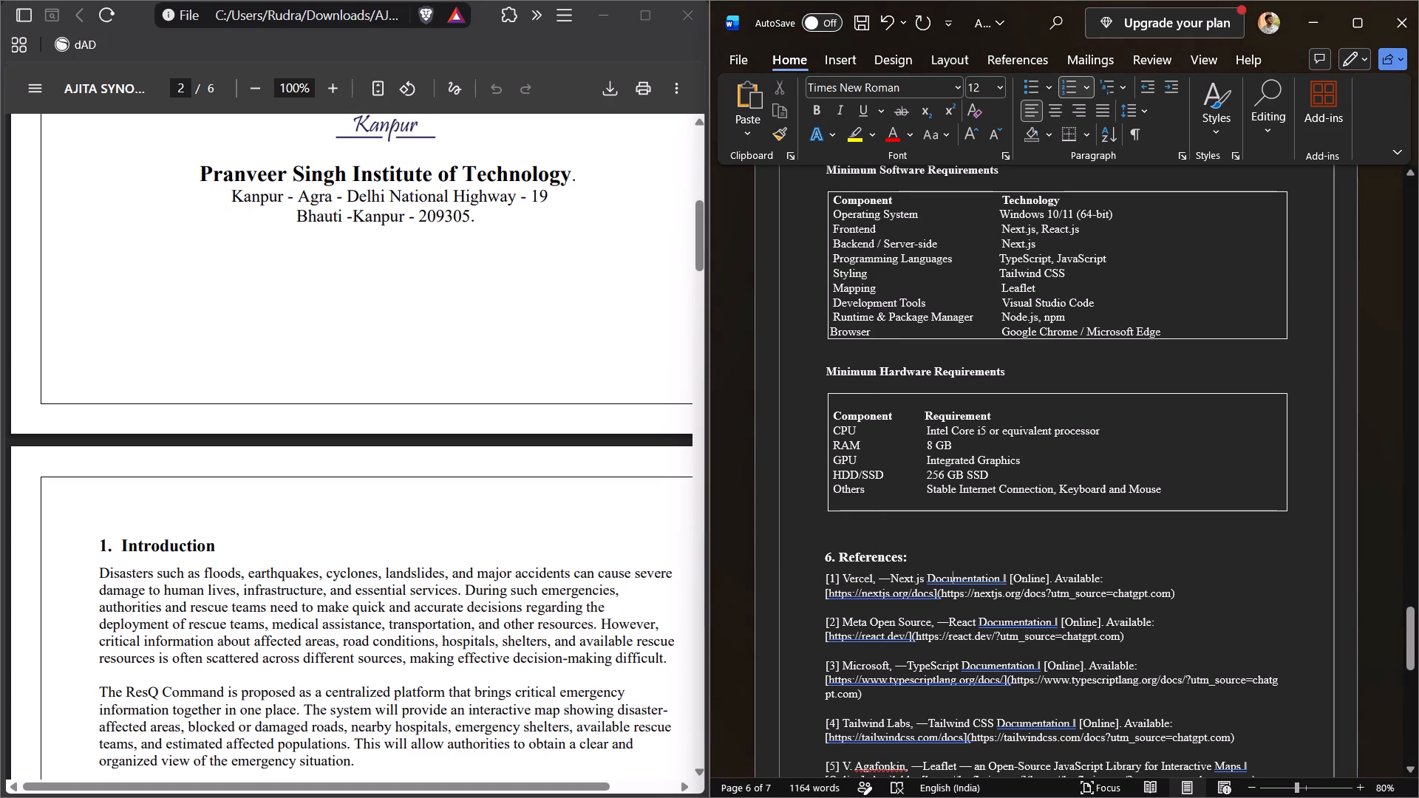
right_click(951, 571)
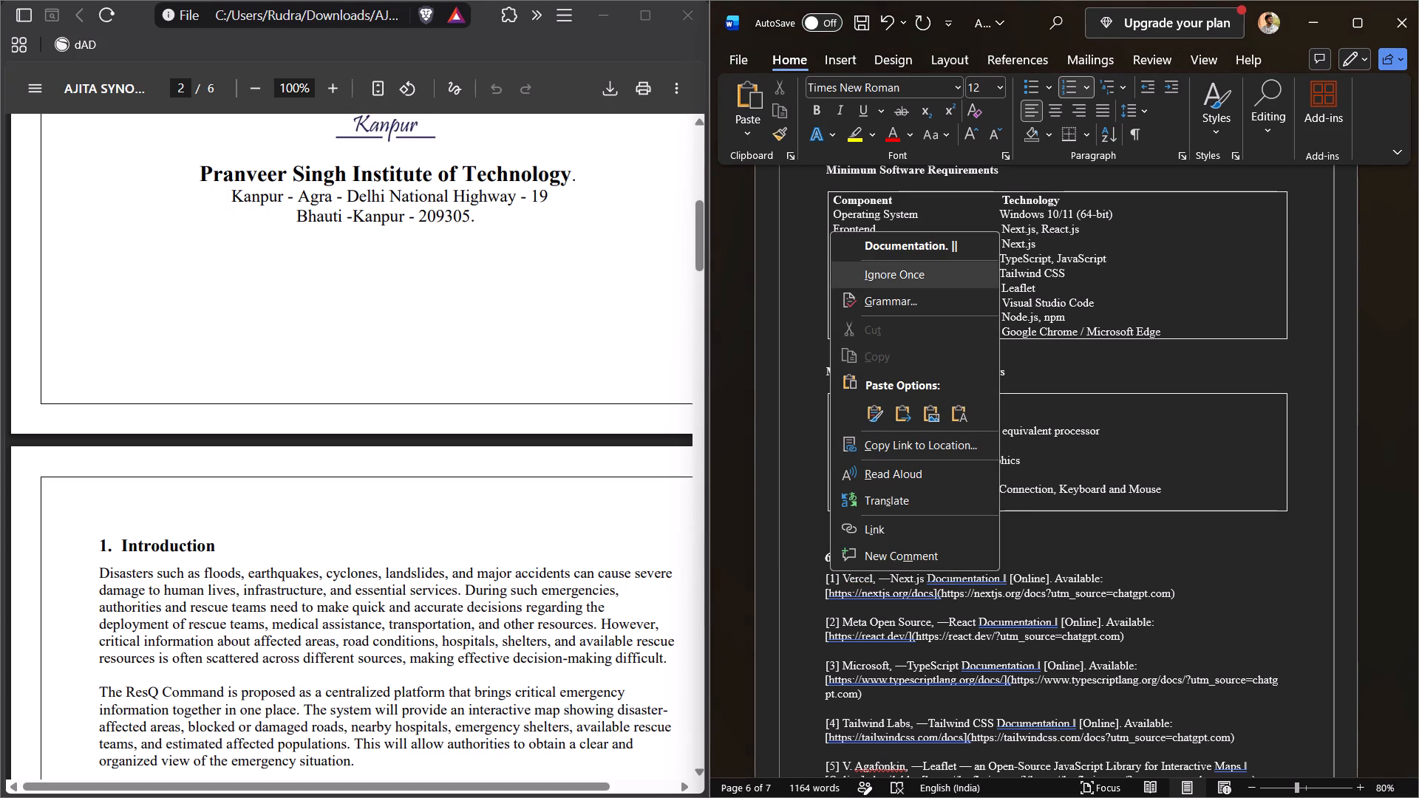
click(890, 269)
right_click(890, 607)
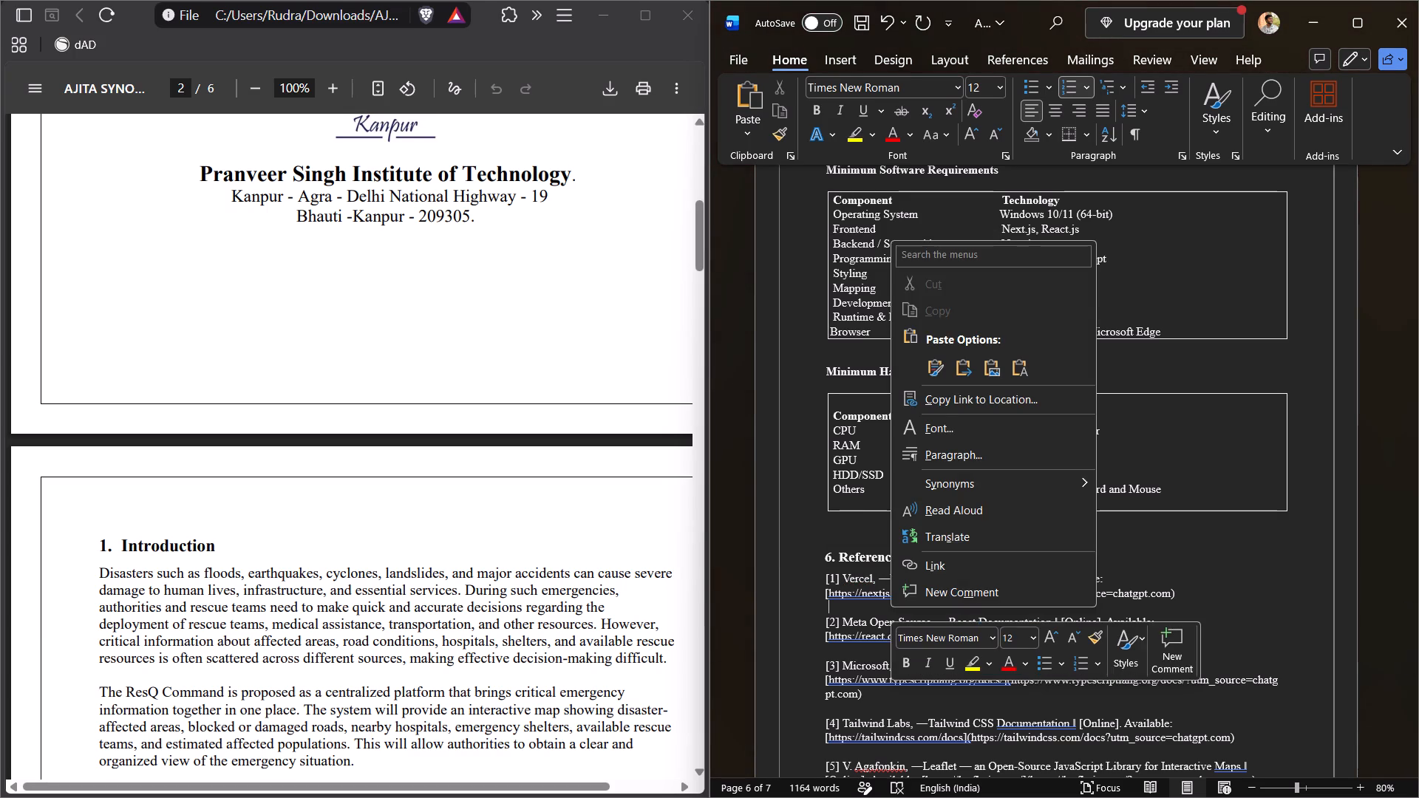
click(823, 592)
right_click(856, 591)
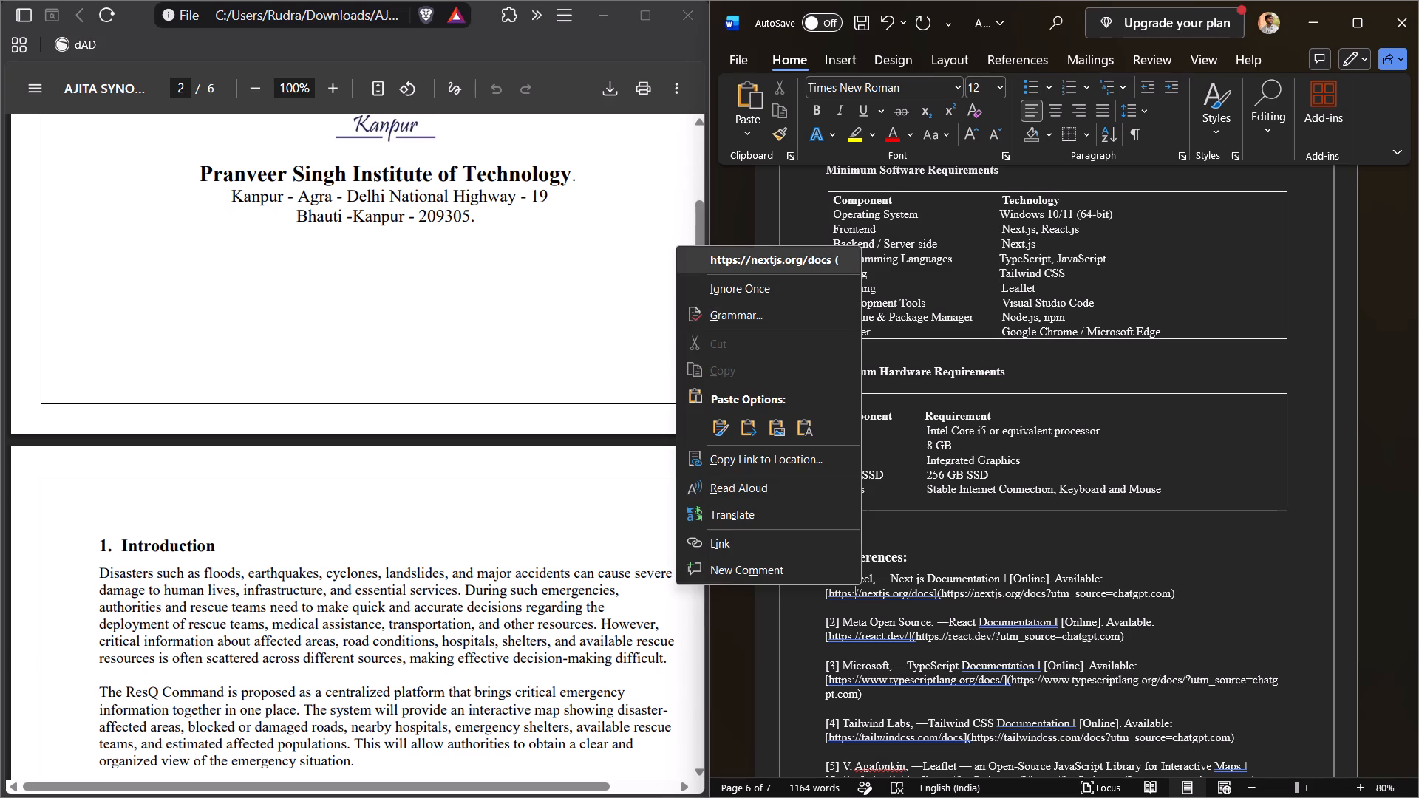
click(769, 260)
right_click(886, 648)
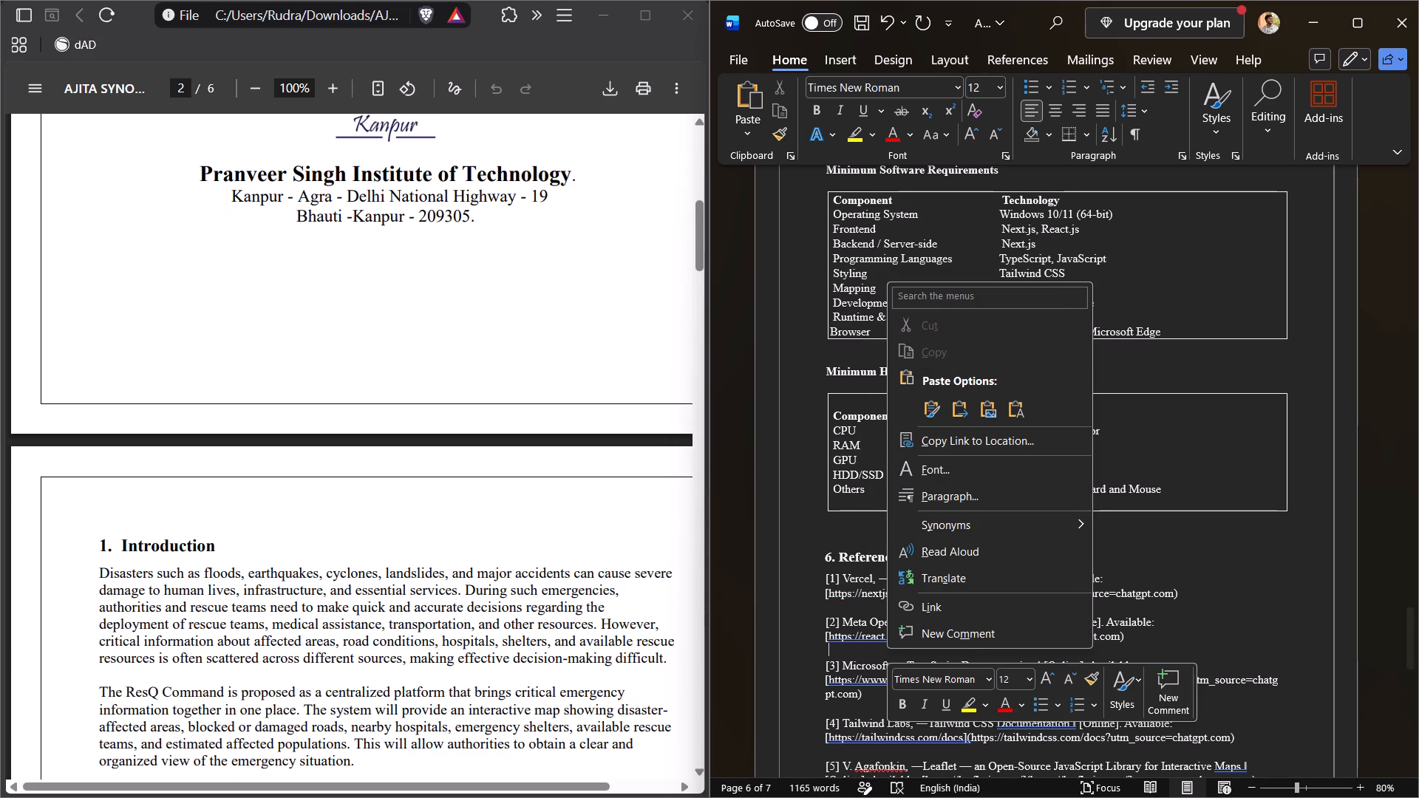
click(834, 562)
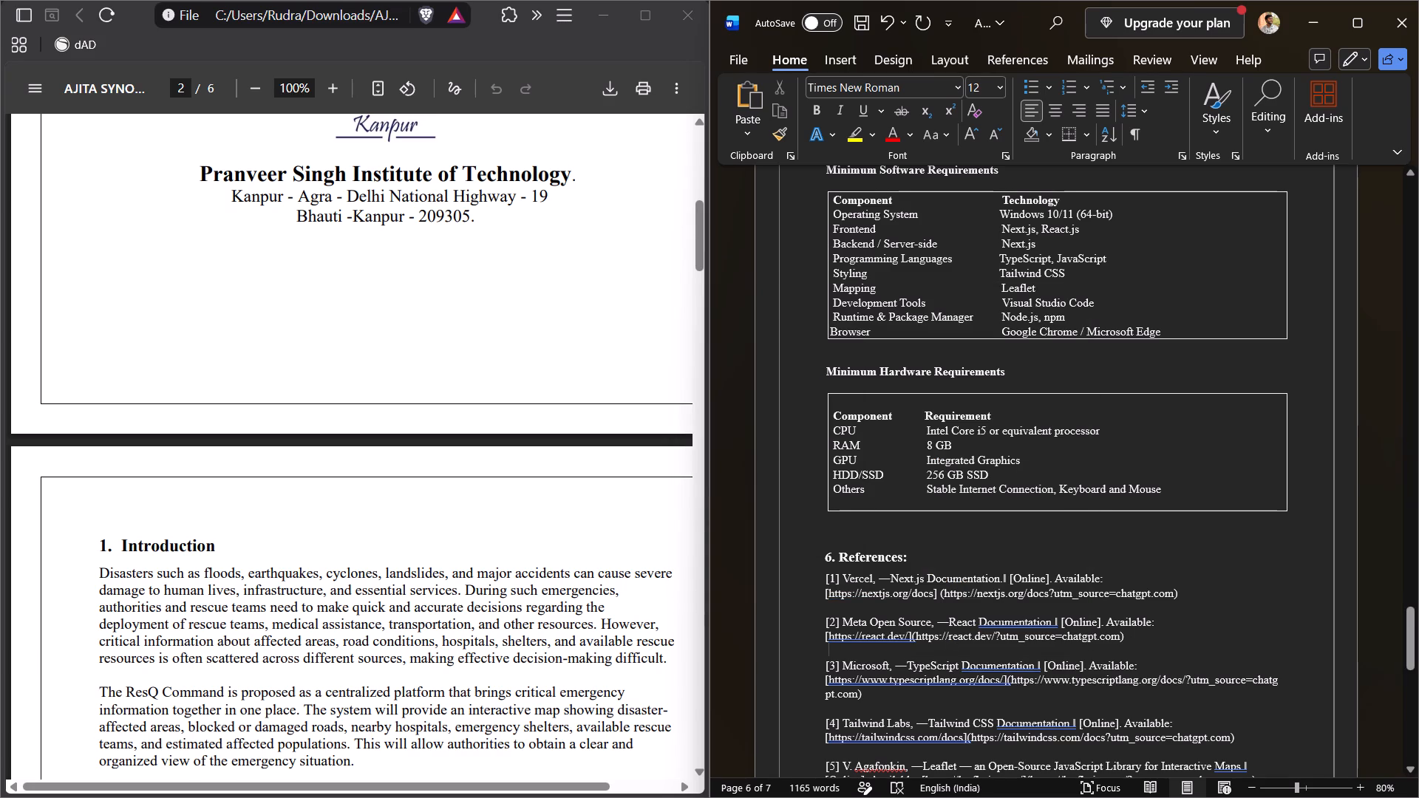
right_click(1005, 625)
click(932, 316)
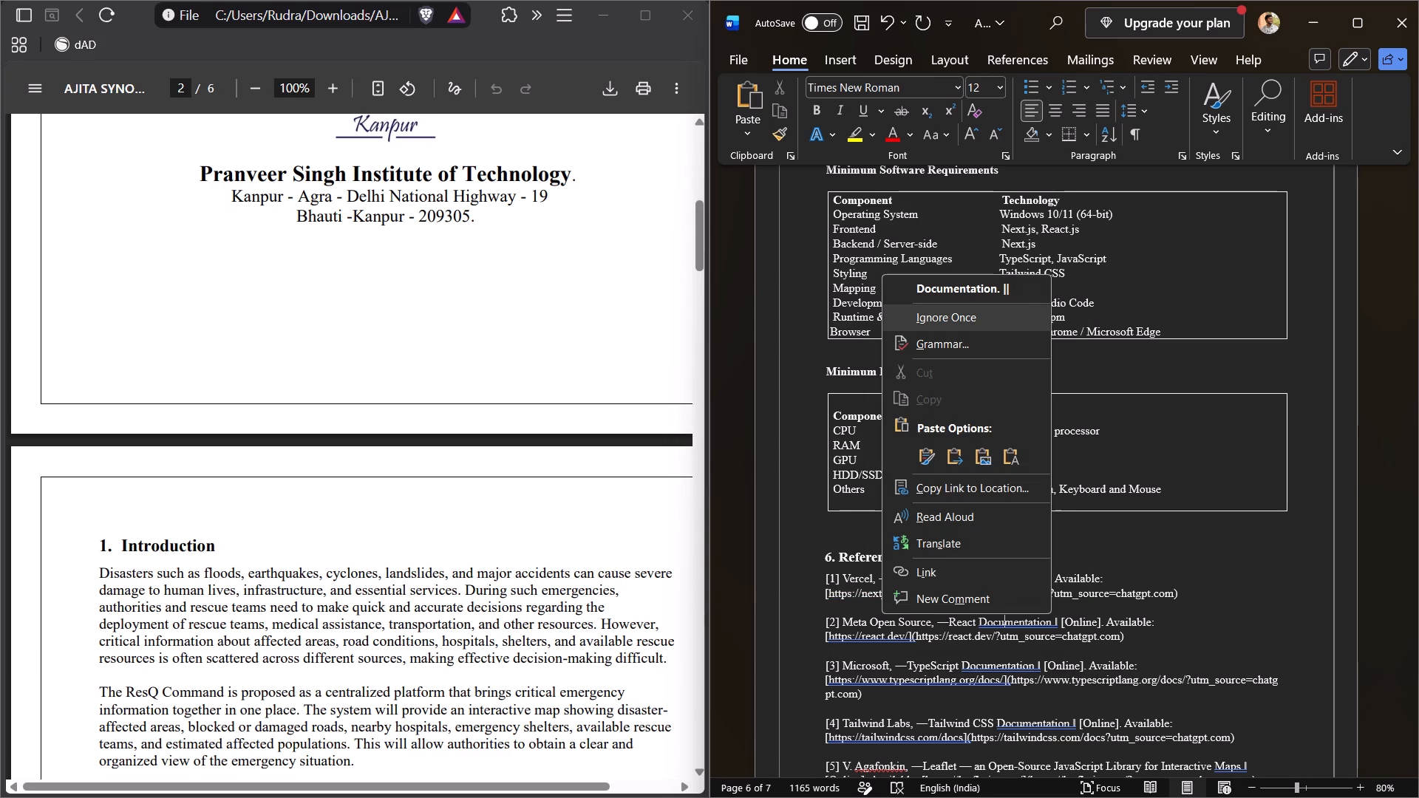
right_click(885, 638)
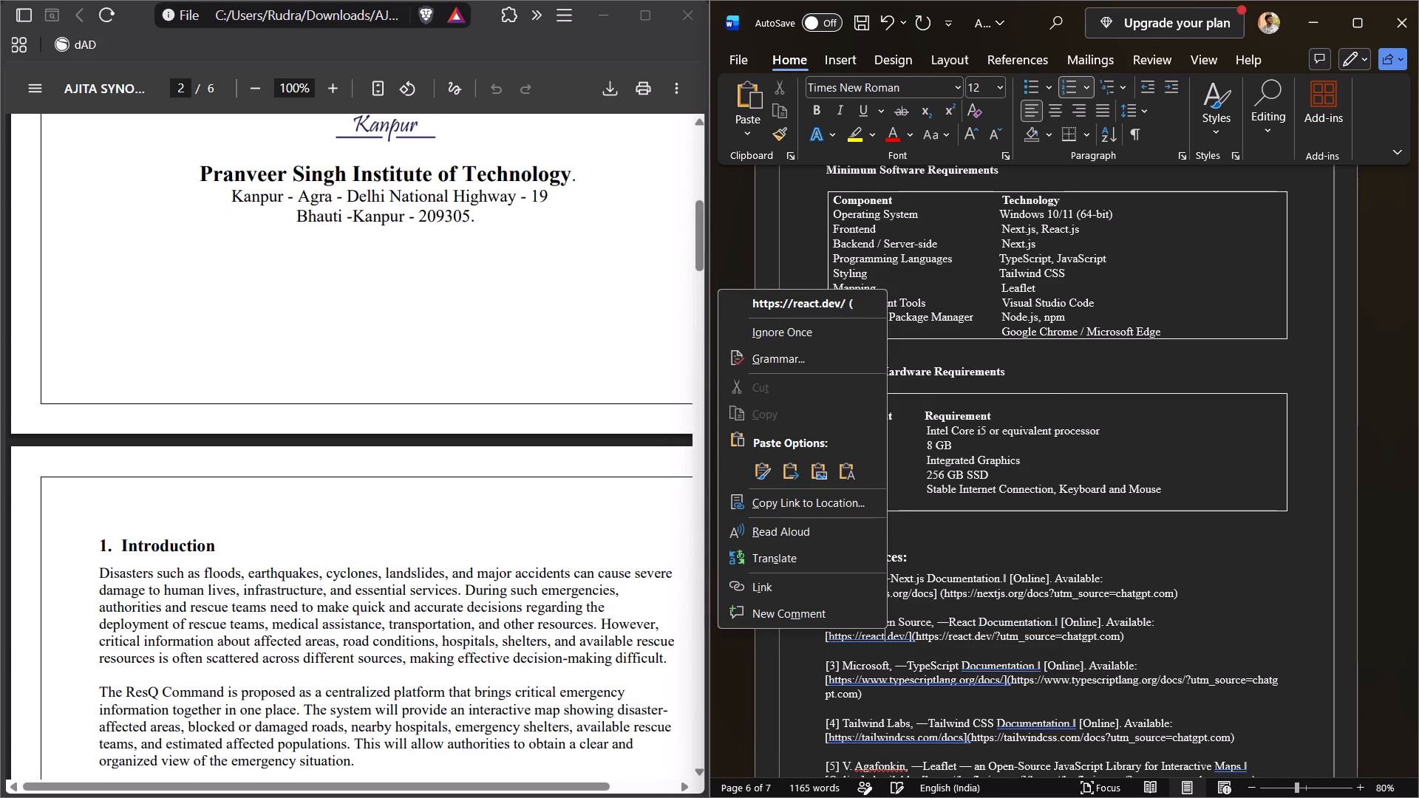
click(810, 304)
In references [3] and [4], ignore the grammar flags on "Documentation" and on the TypeScript and Tailwind CSS links.
click(982, 655)
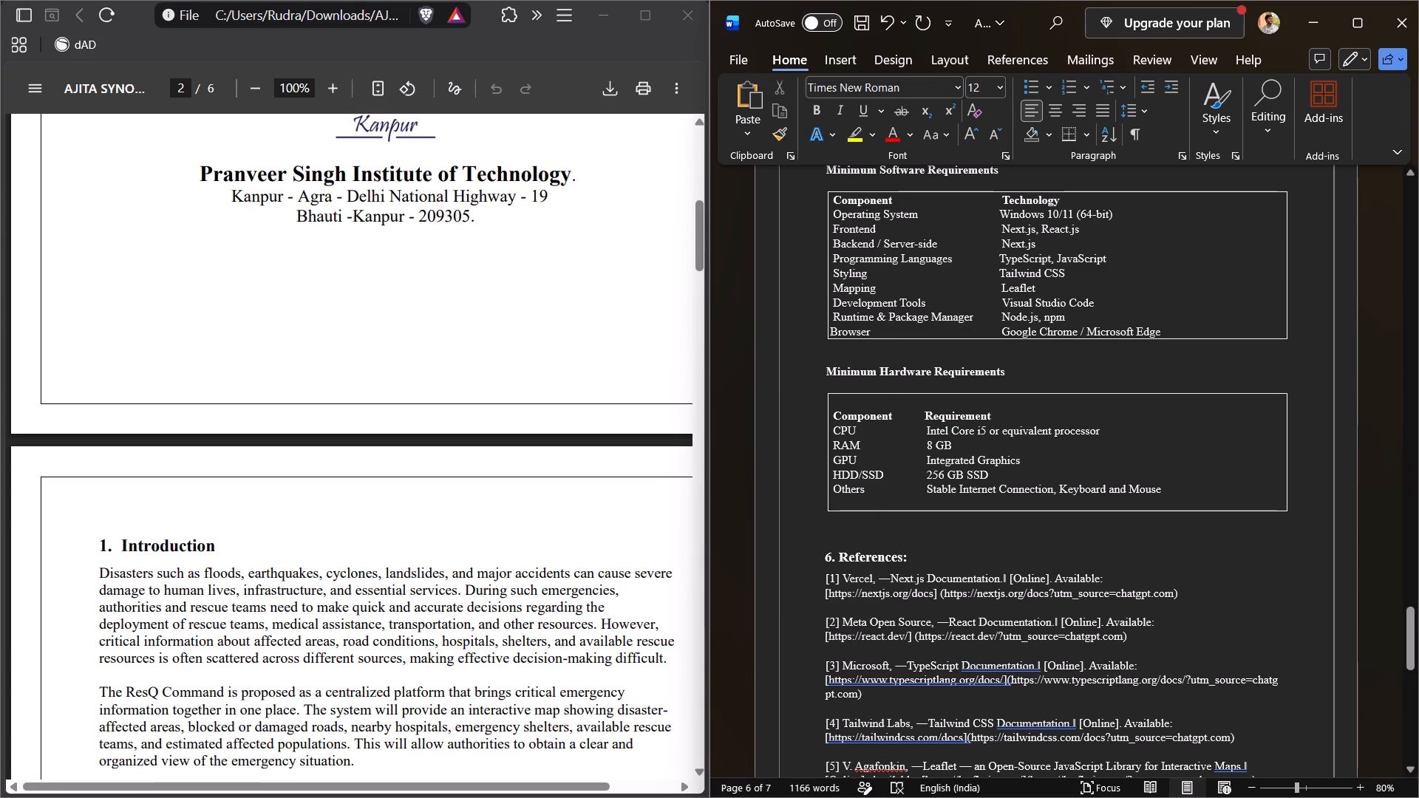
right_click(982, 664)
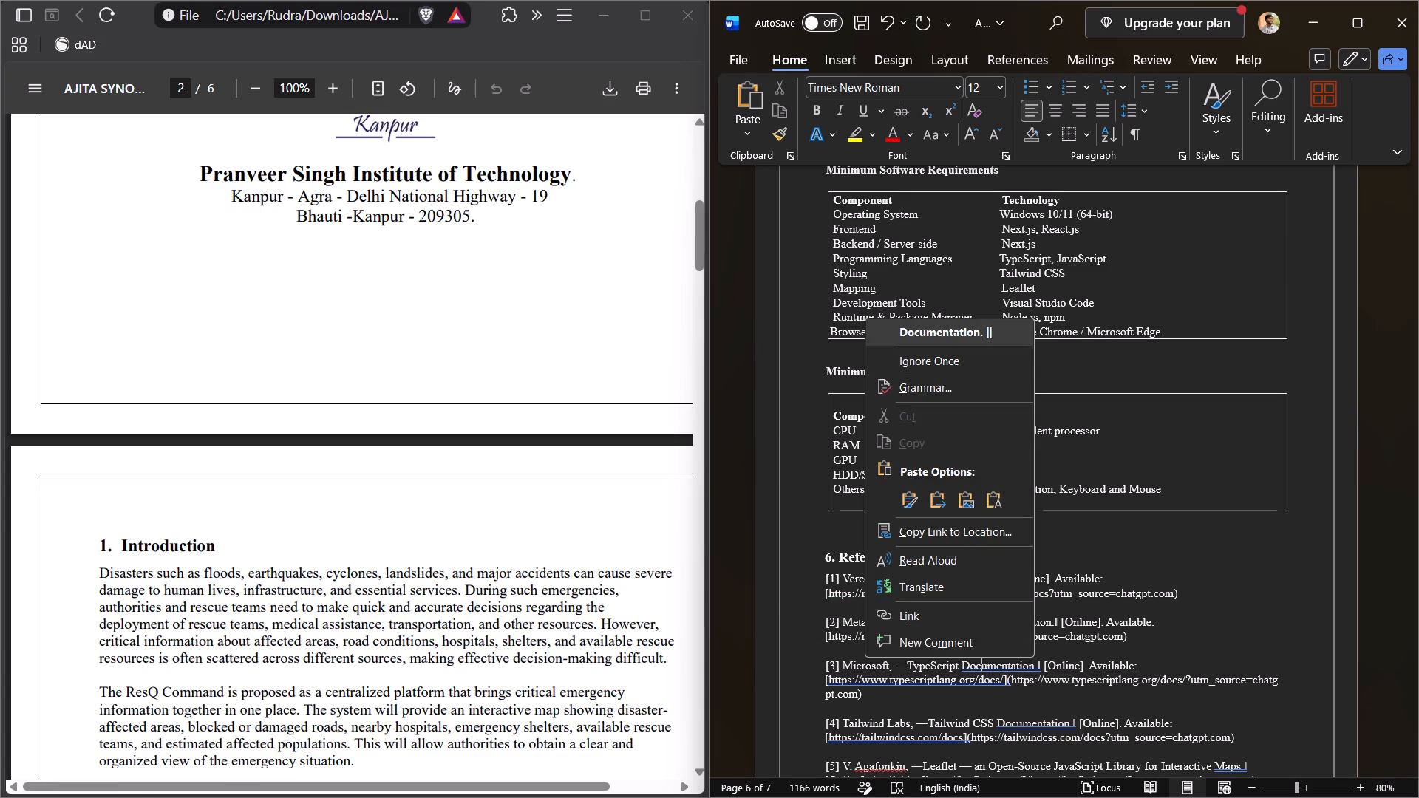
click(920, 362)
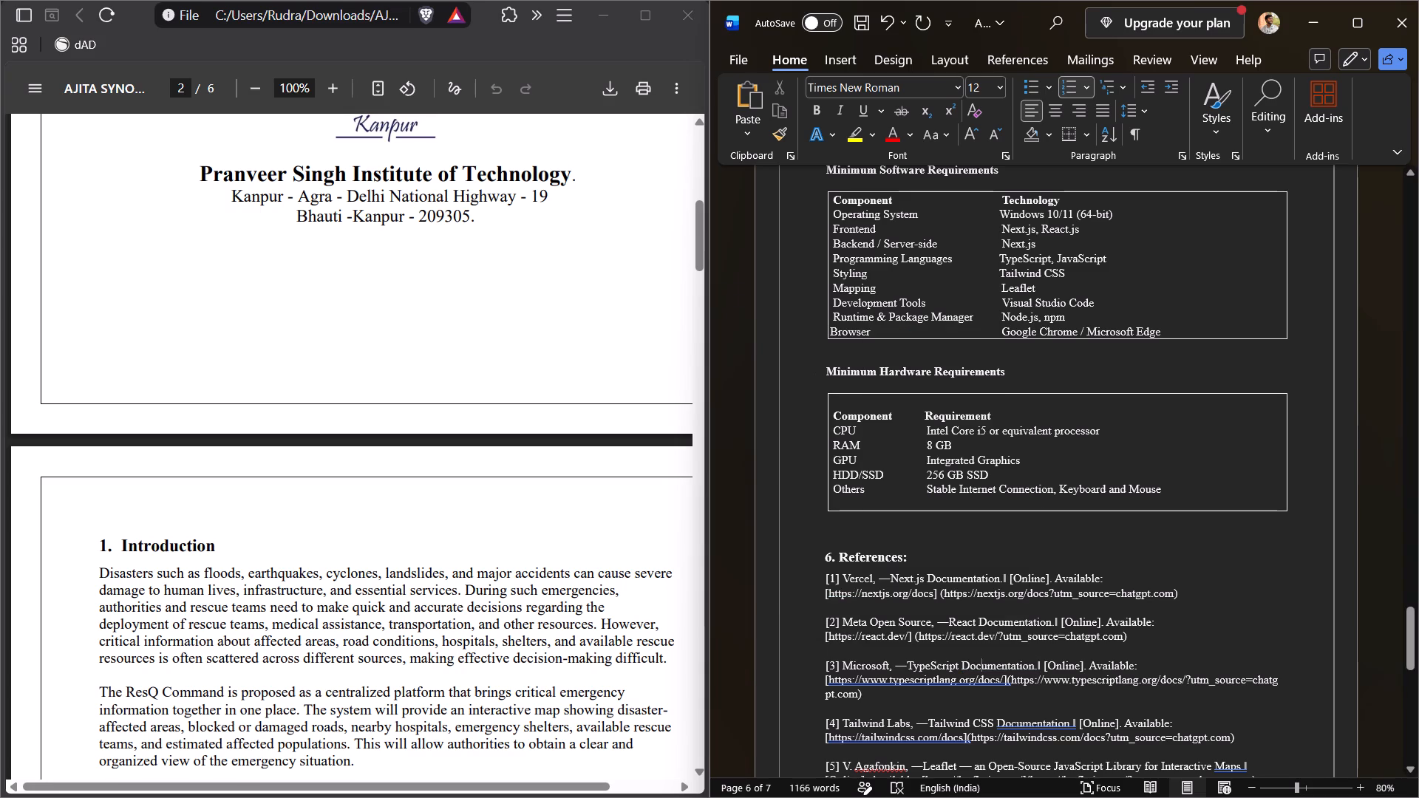
right_click(1054, 730)
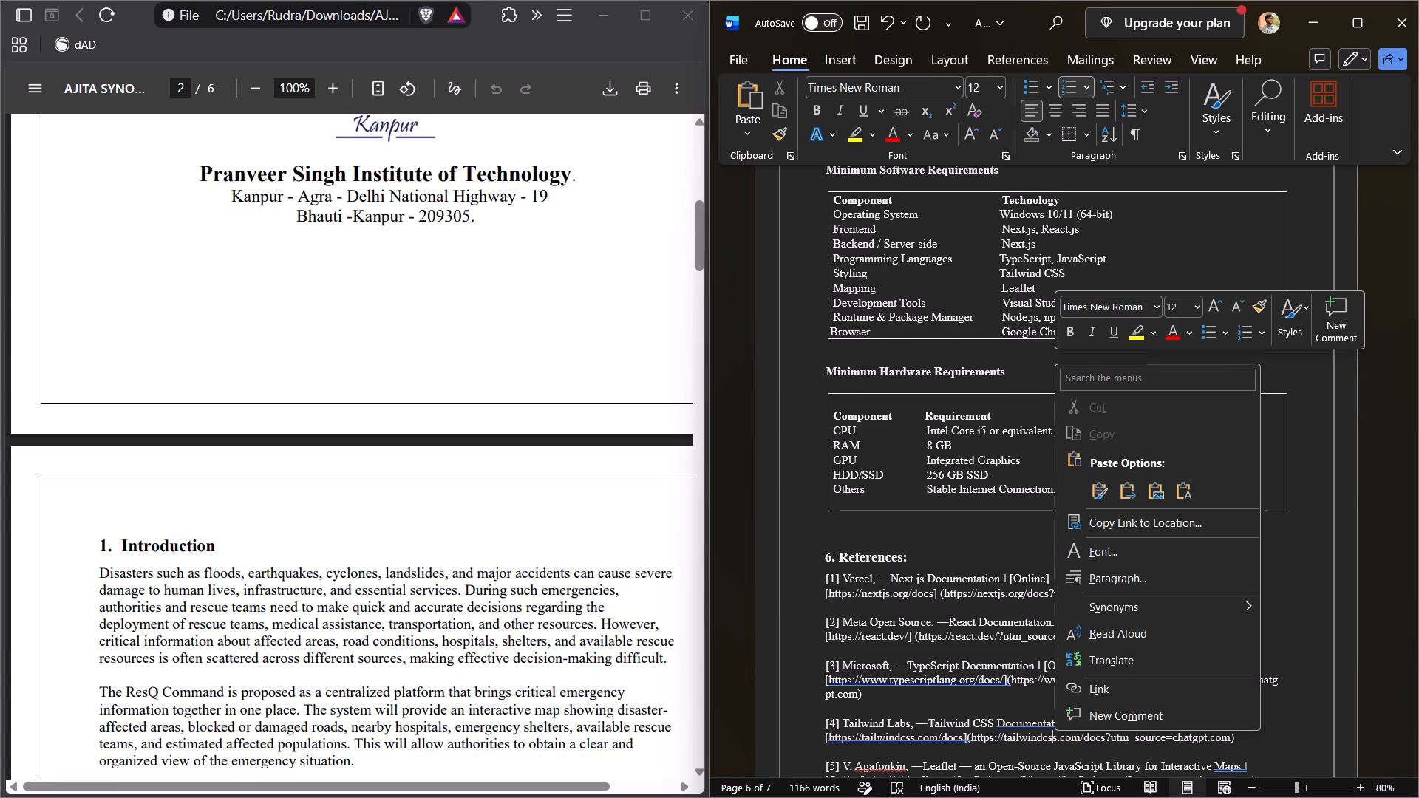
click(1020, 715)
right_click(1020, 715)
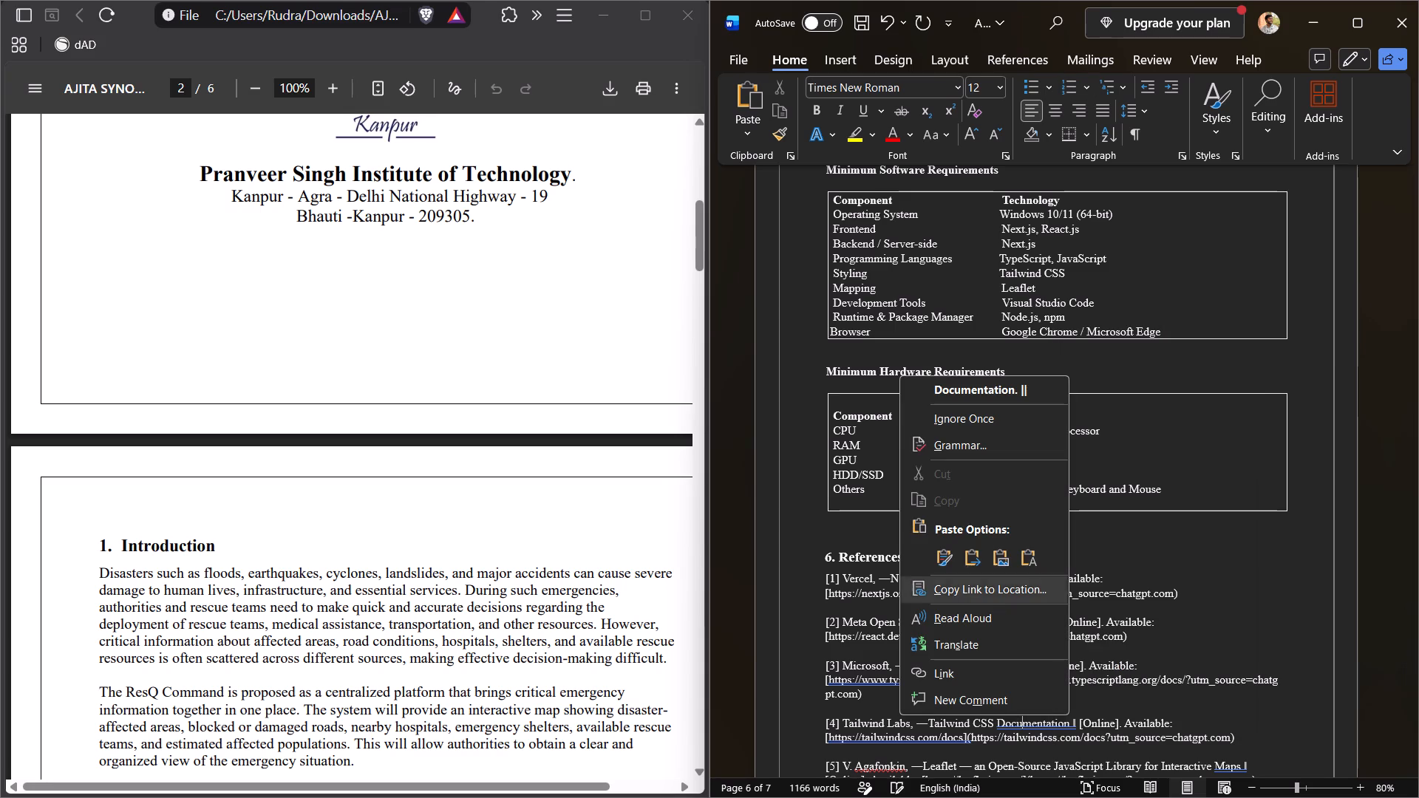
click(959, 423)
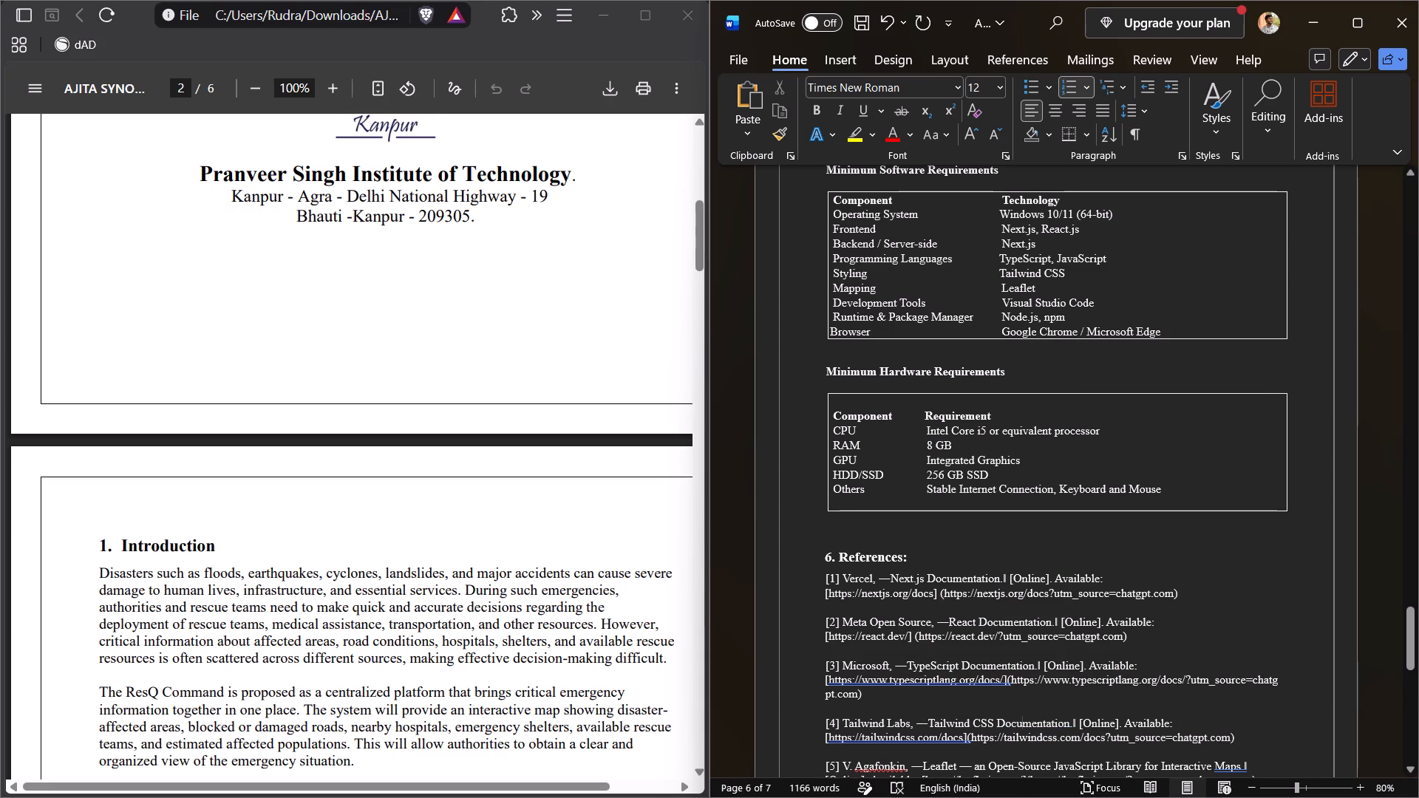
right_click(933, 677)
click(792, 370)
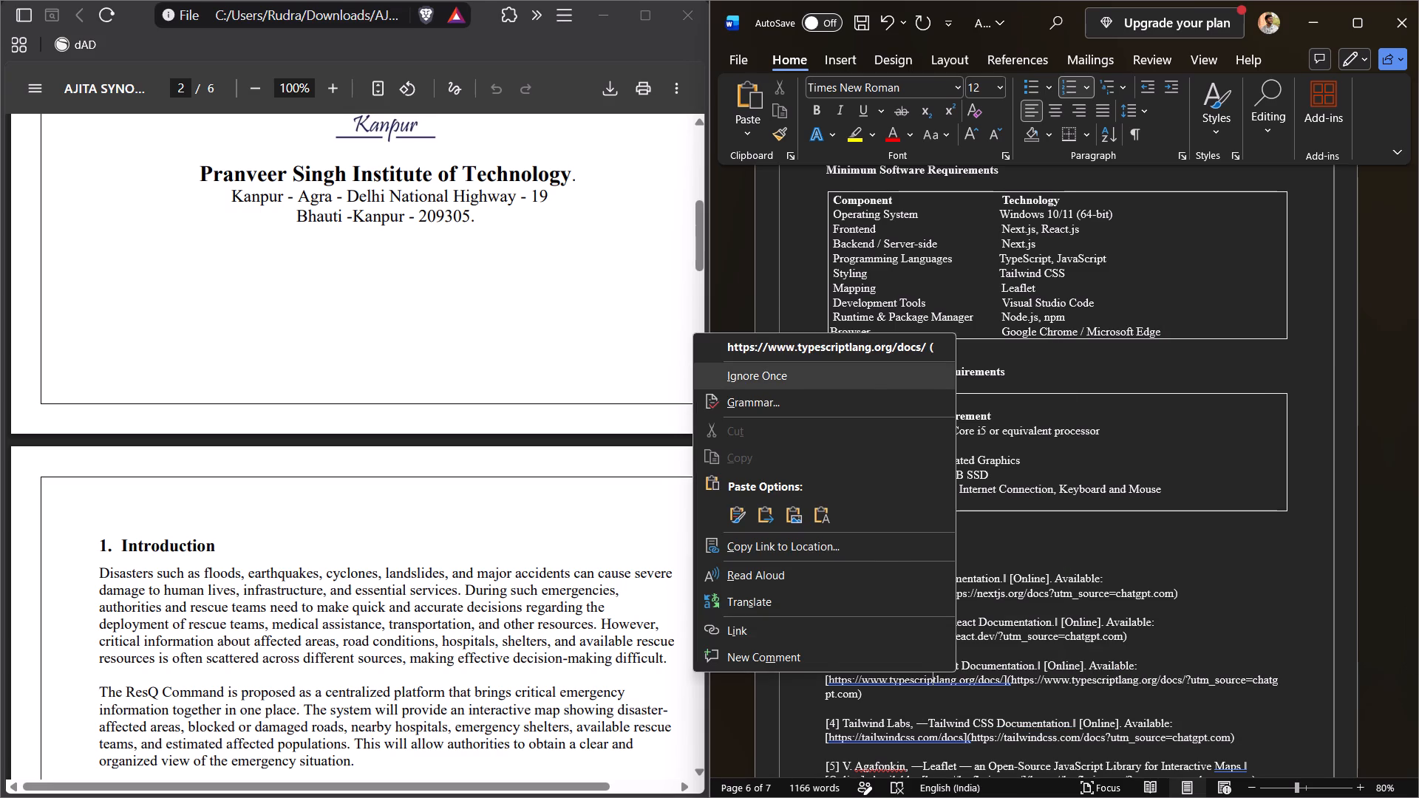
scroll(878, 666, down, 3)
right_click(873, 653)
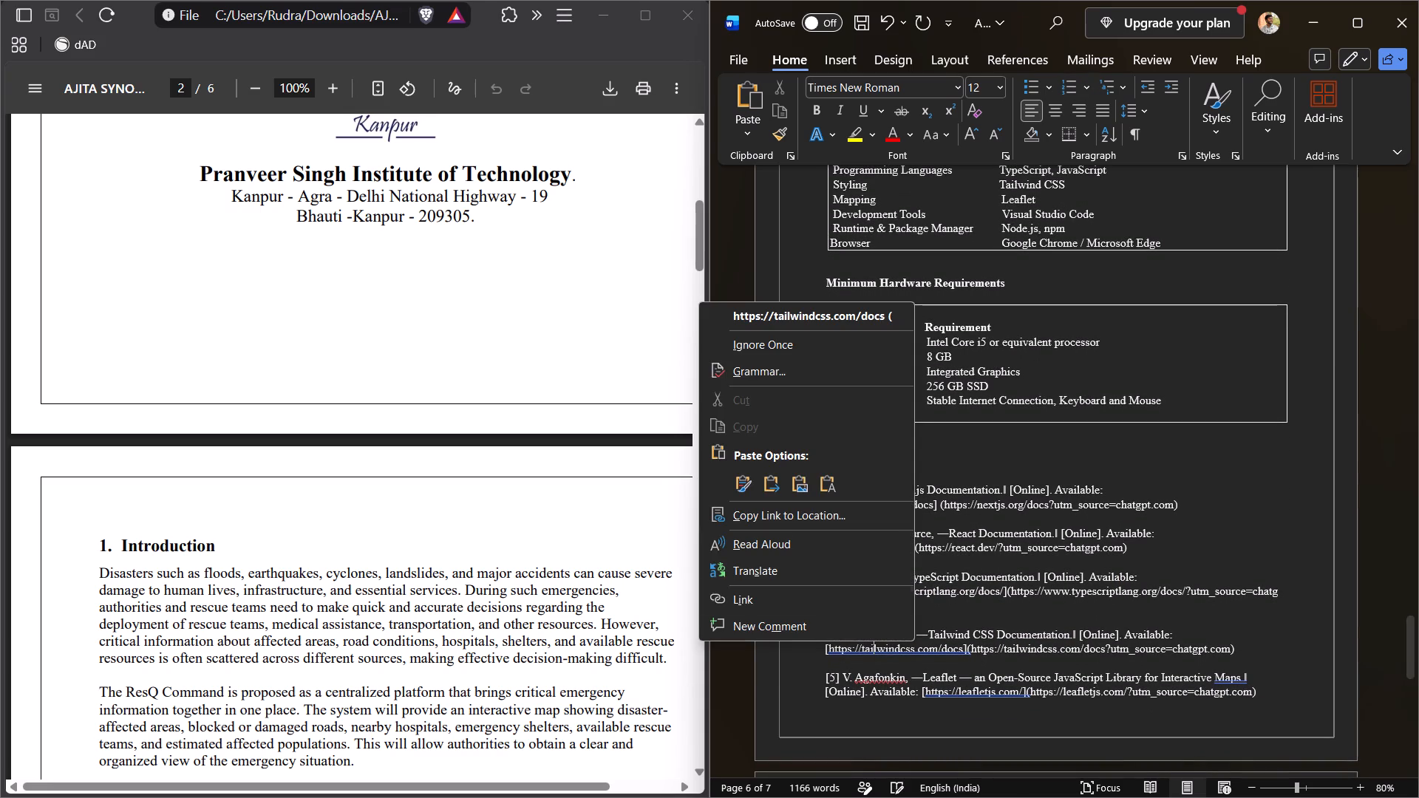
click(795, 352)
In reference [5], ignore the flags on the leafletjs.com link, the author's surname and "Maps.".
right_click(951, 698)
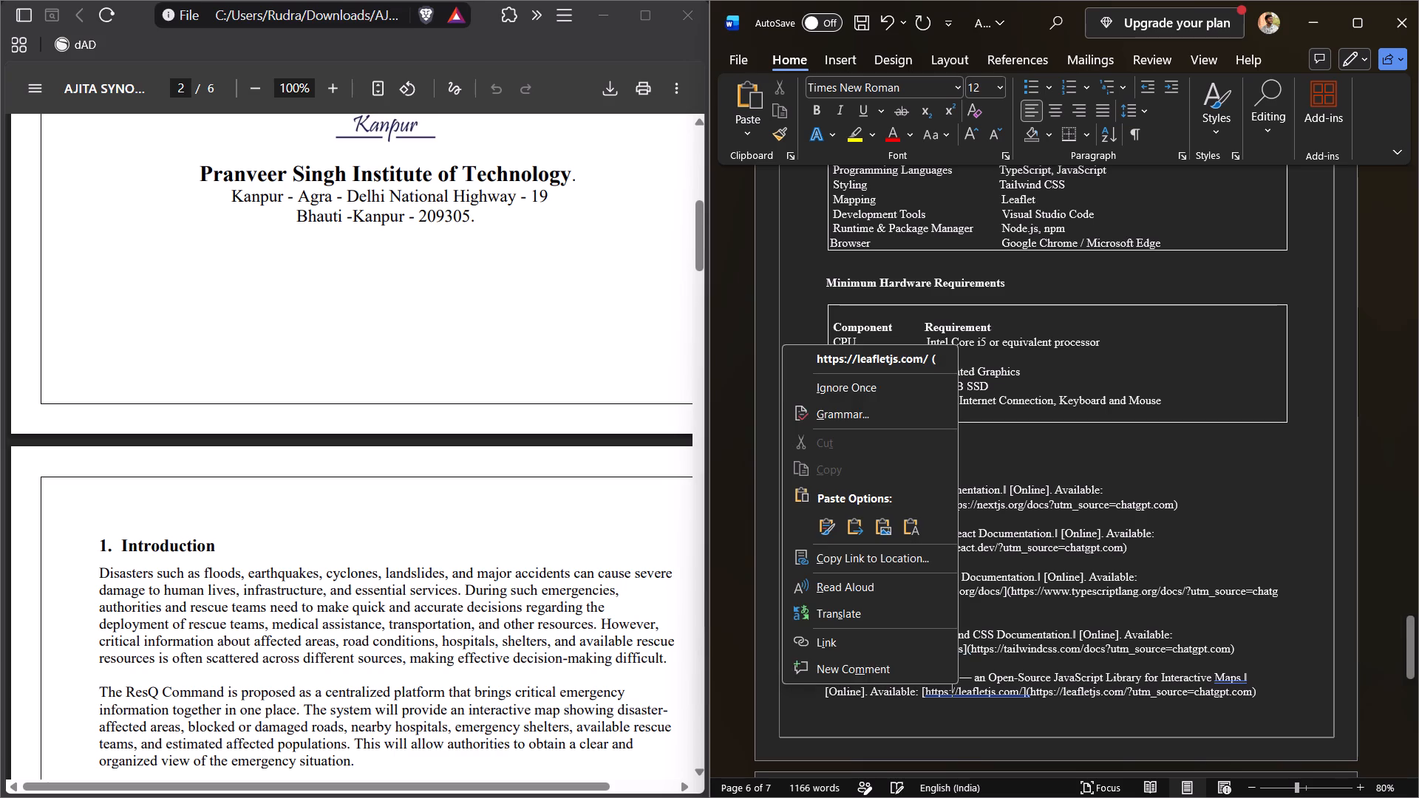
click(817, 390)
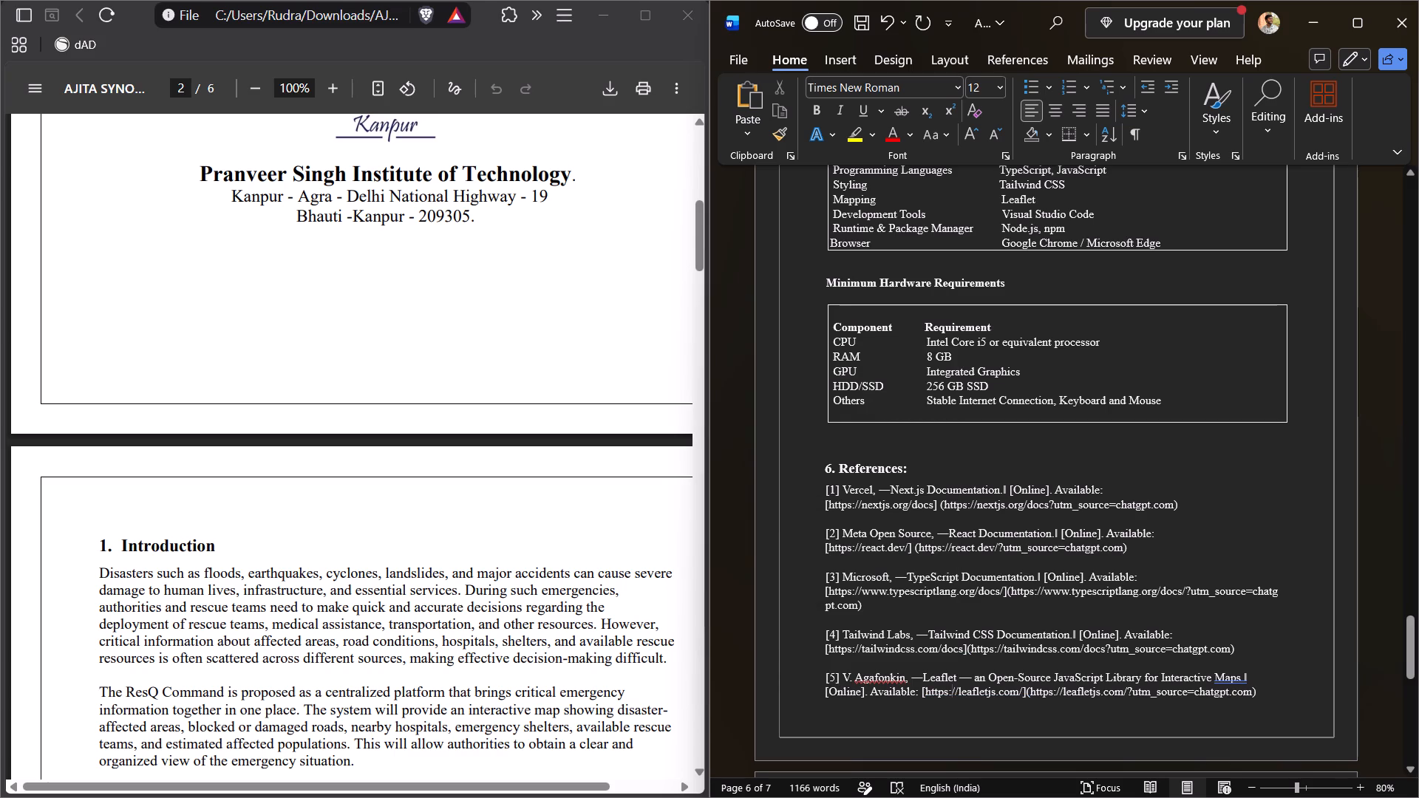
right_click(874, 681)
click(797, 335)
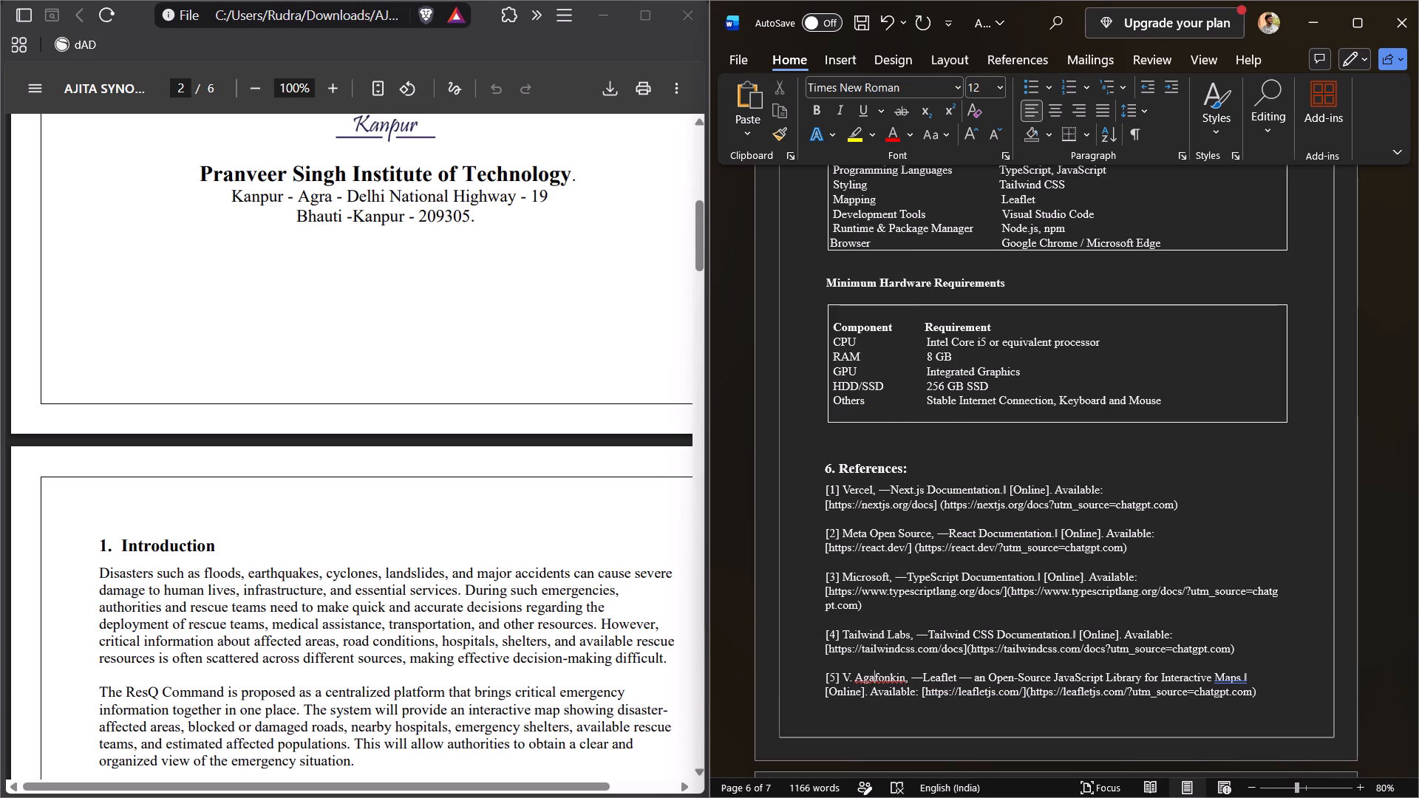
right_click(1225, 675)
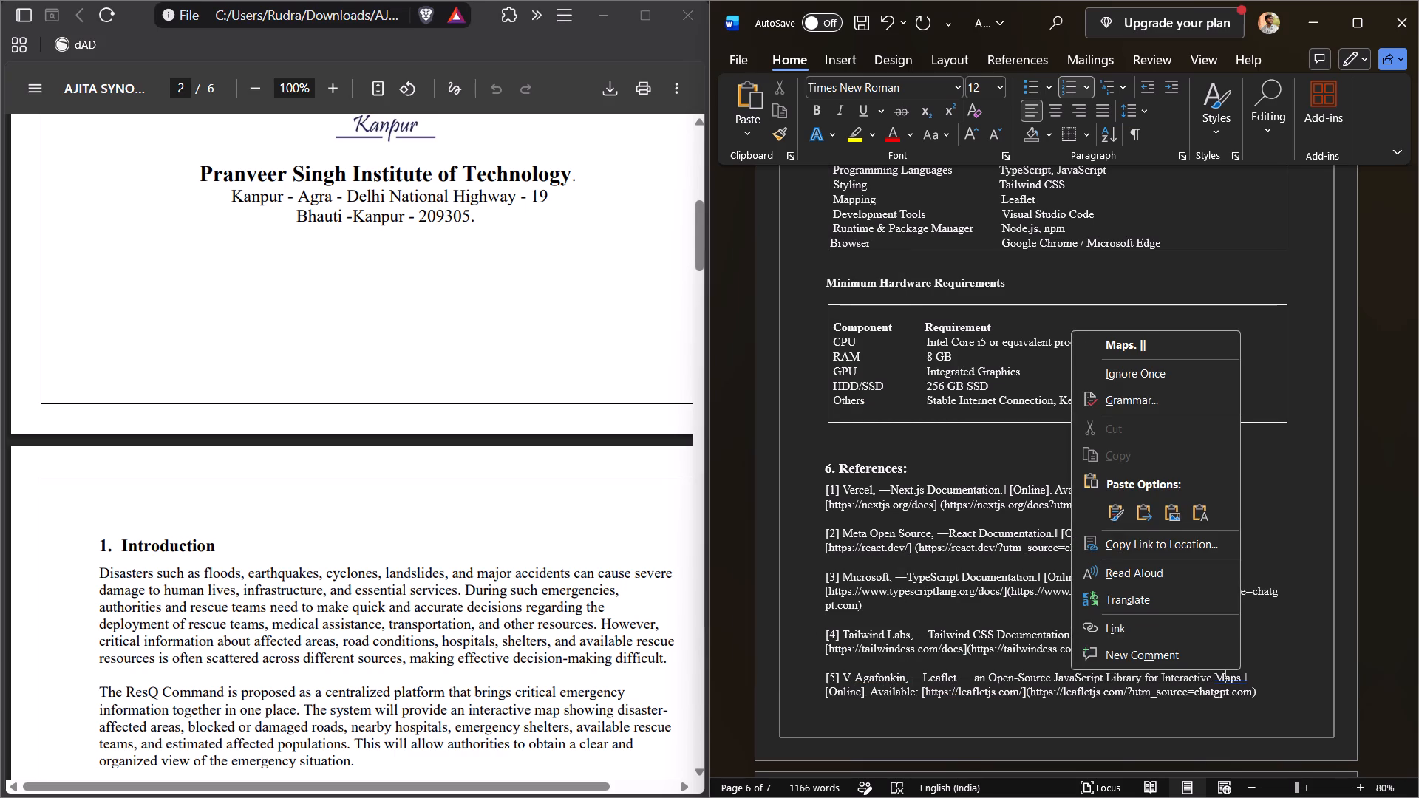
click(1126, 371)
In reference [6], ignore the flags on "2030.", the undrr.org publication link and the "2030?utm_source=chatgpt.com" ending.
scroll(961, 535, down, 6)
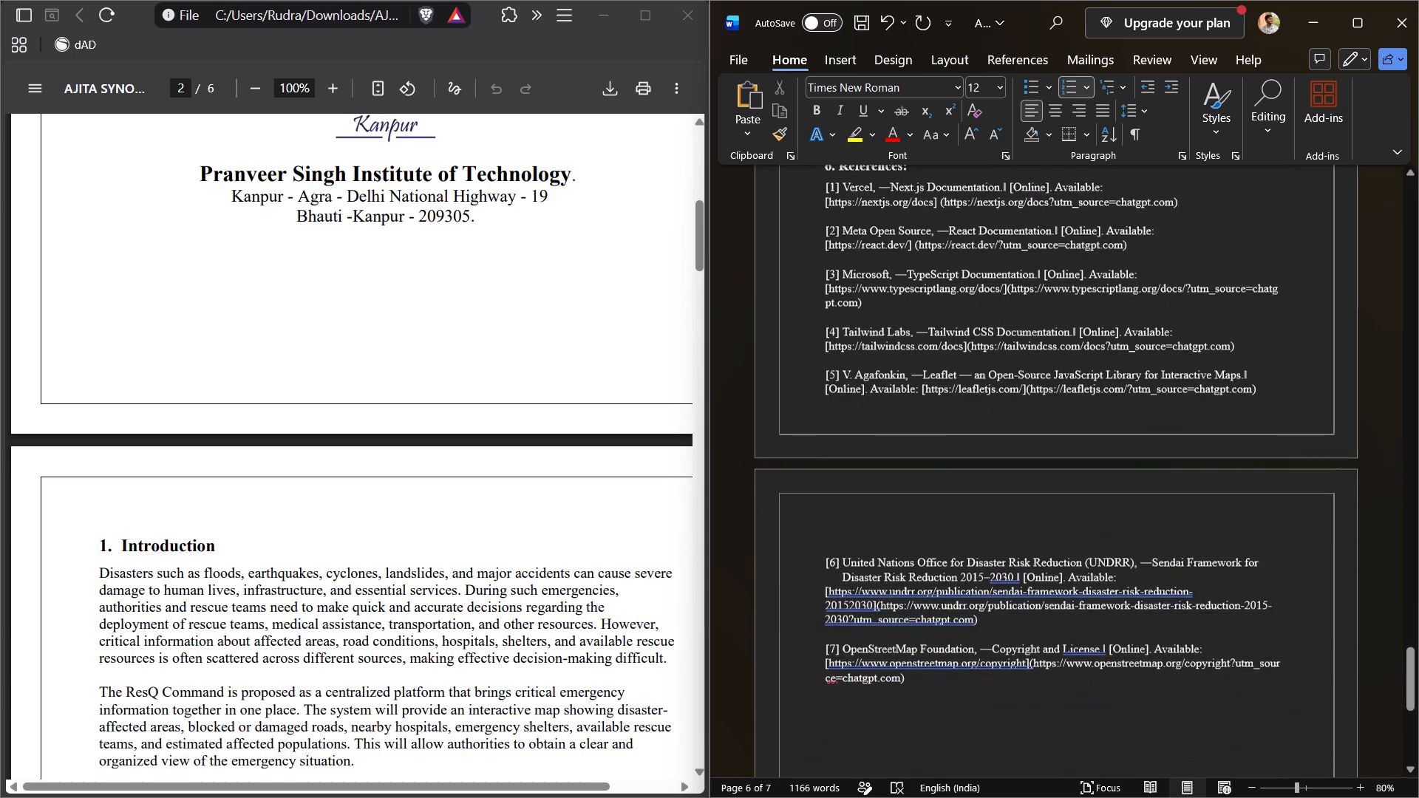
scroll(961, 535, down, 2)
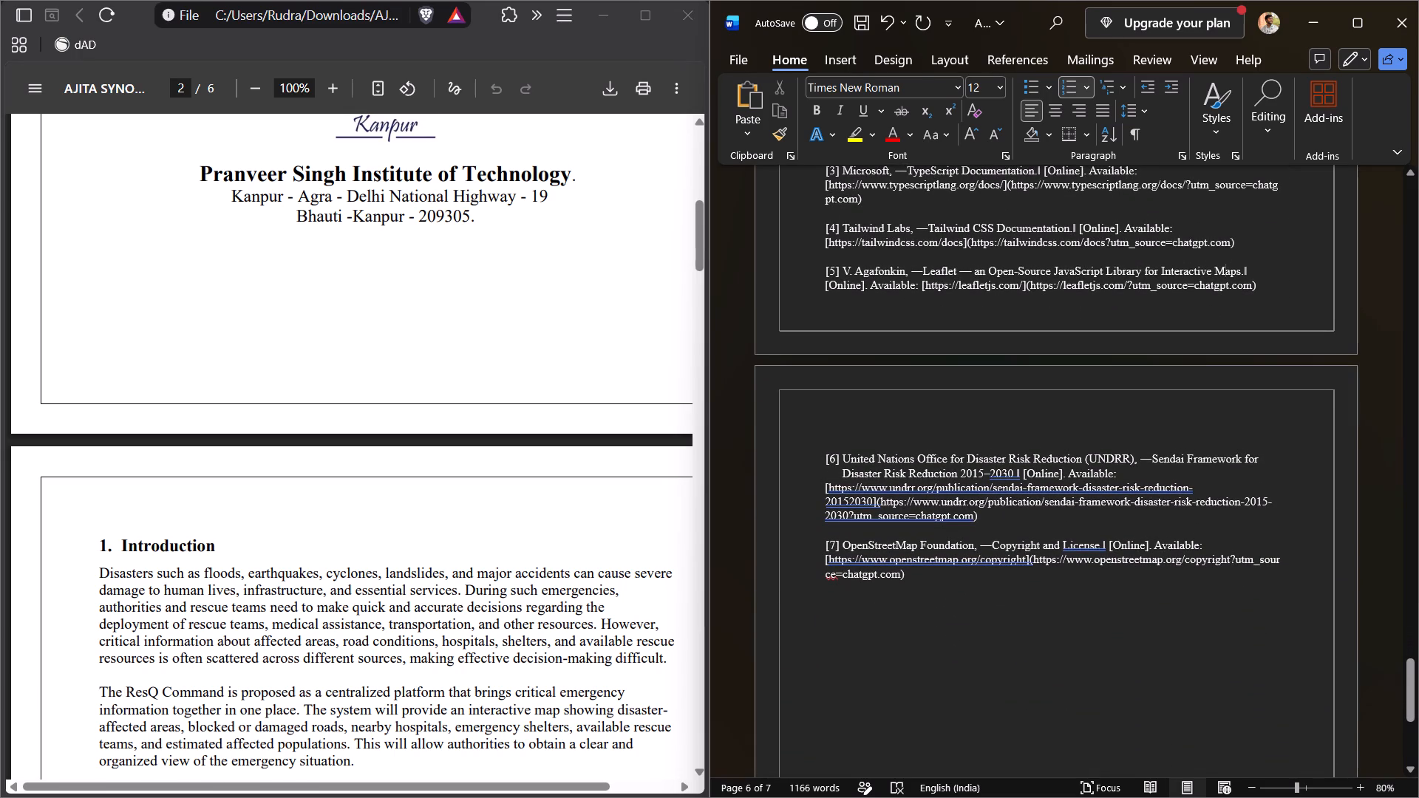
right_click(1001, 473)
click(892, 160)
right_click(891, 483)
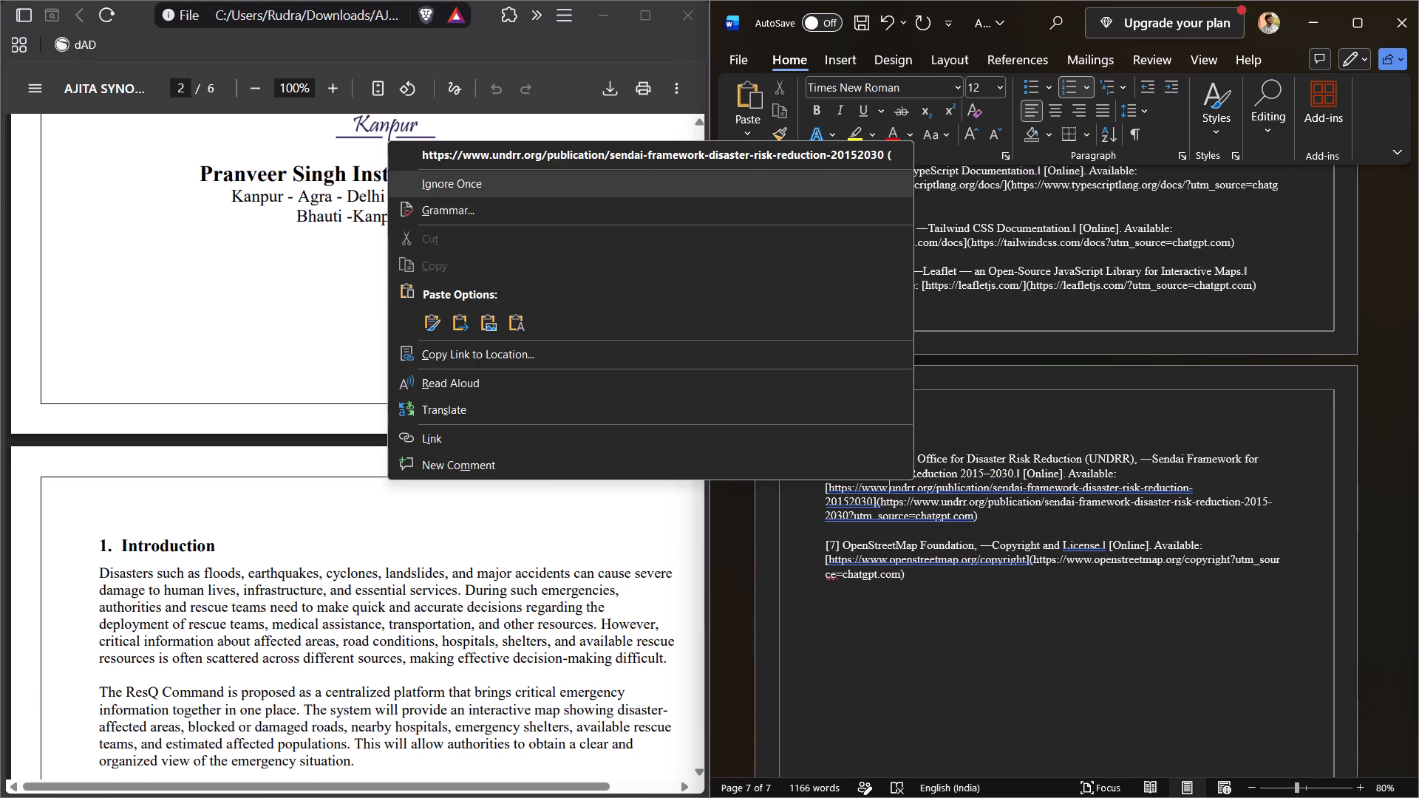
click(540, 192)
right_click(858, 520)
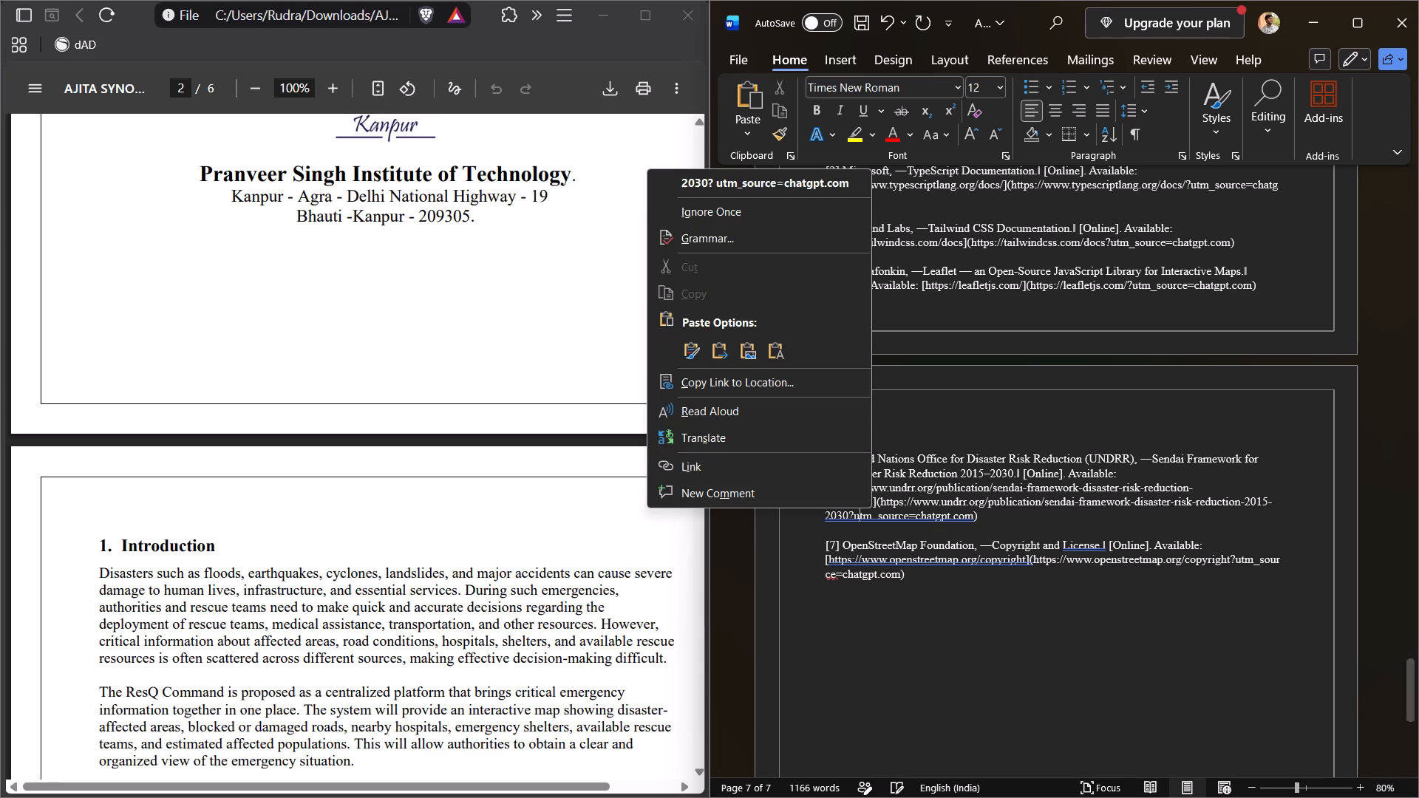
click(700, 213)
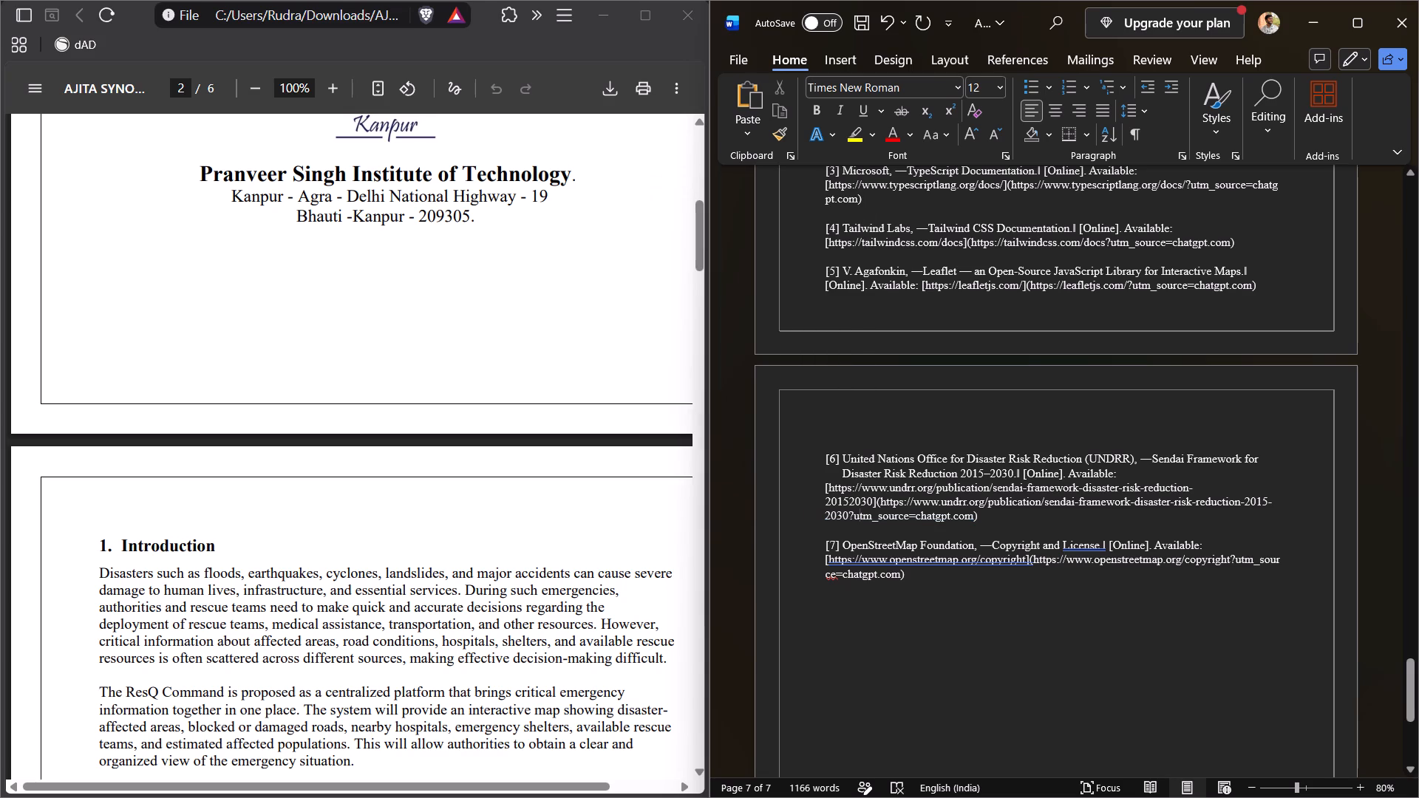
In reference [7], ignore the flags on the openstreetmap.org link, "License." and the wrapped "ce" fragment.
right_click(874, 565)
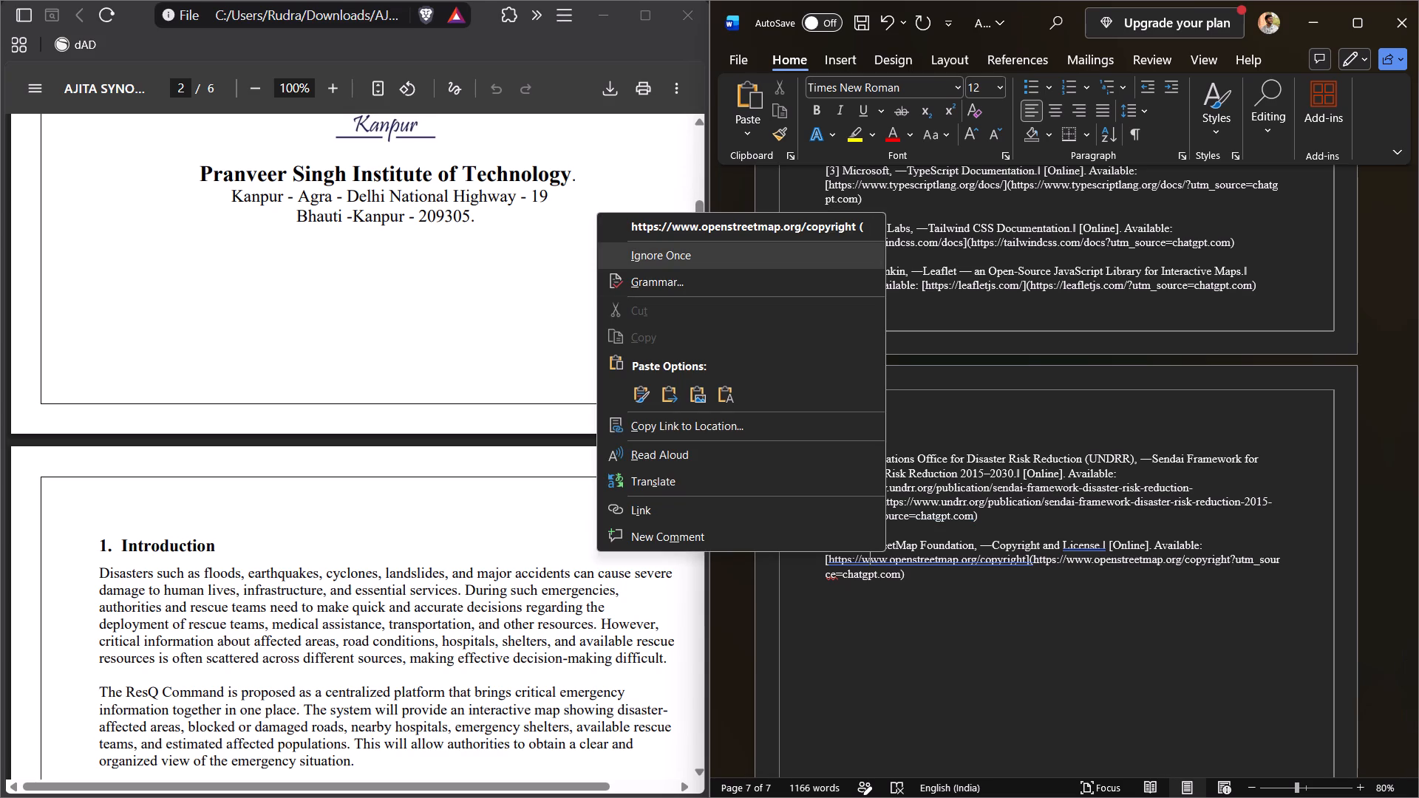
click(661, 262)
right_click(1080, 549)
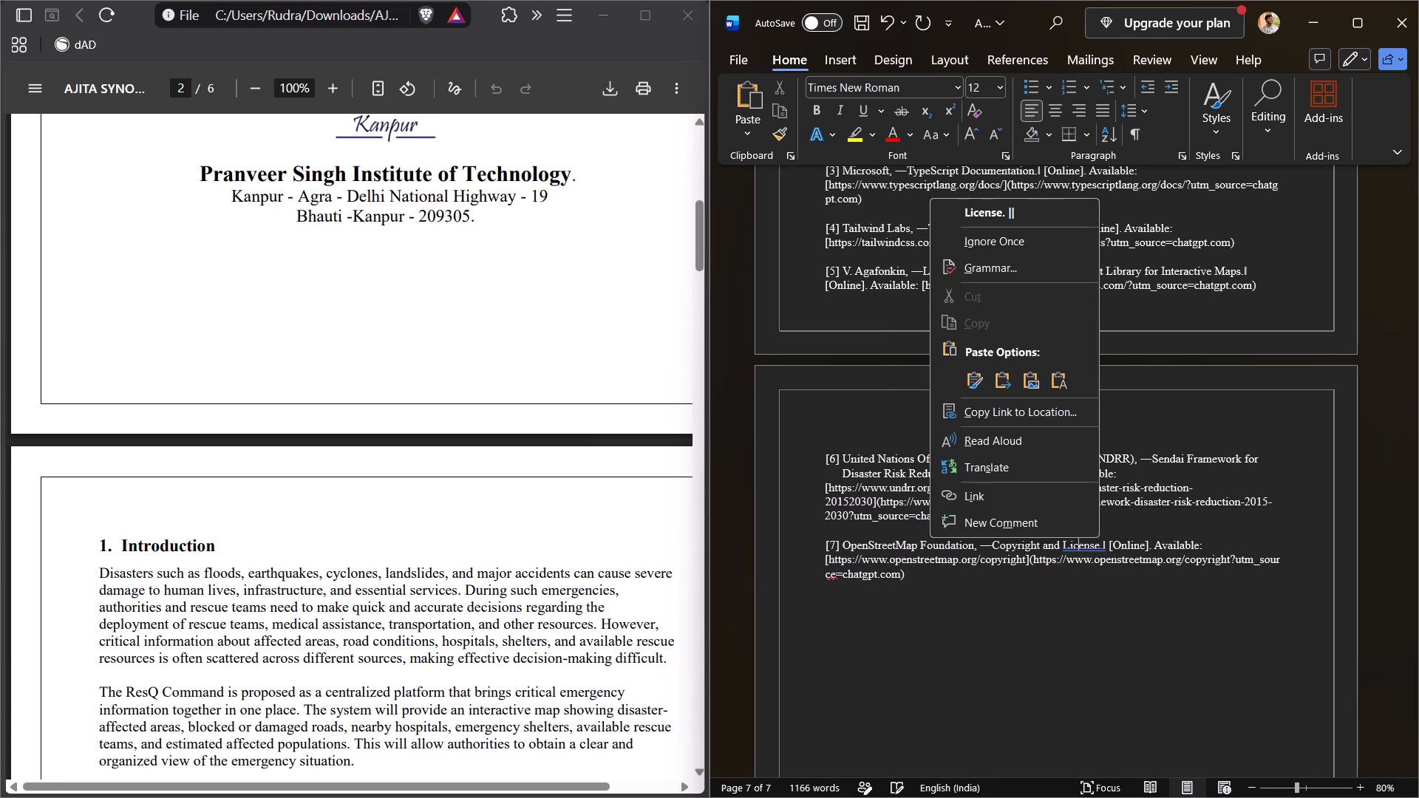
click(984, 249)
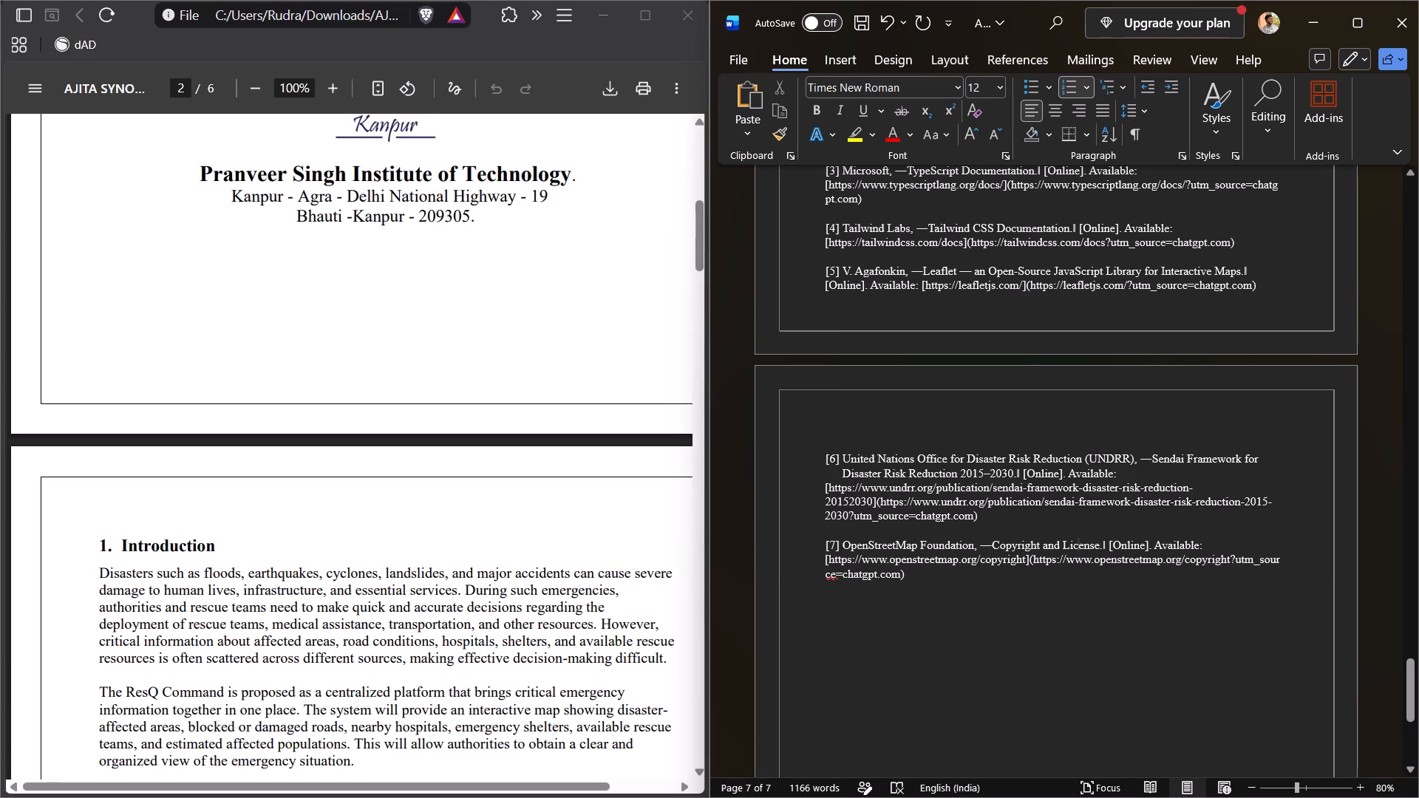
right_click(829, 573)
click(753, 233)
Delete the extra blank lines before the "2. Project Objective" heading so that it follows the Introduction on the same page.
scroll(902, 331, up, 15)
scroll(902, 331, down, 3)
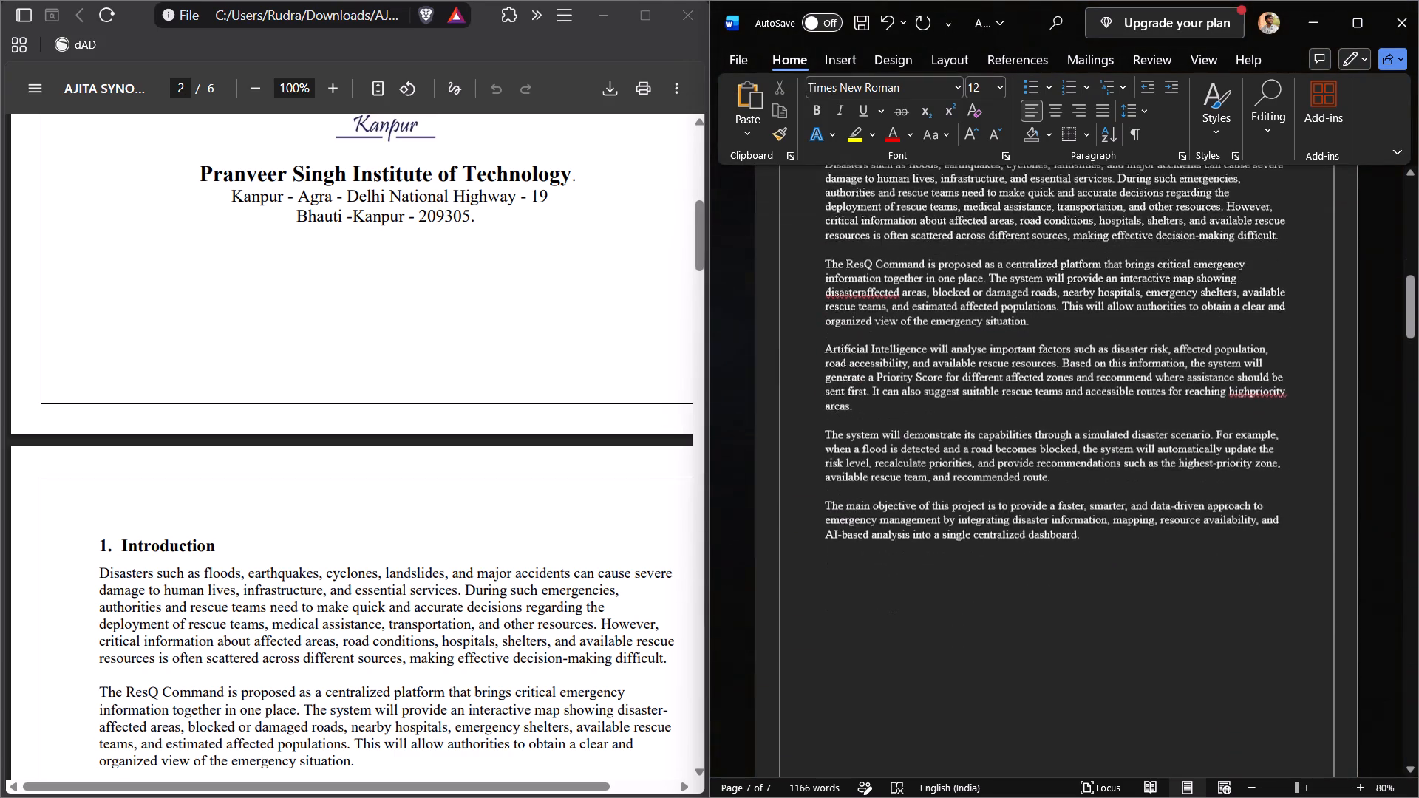
scroll(902, 331, down, 2)
click(829, 690)
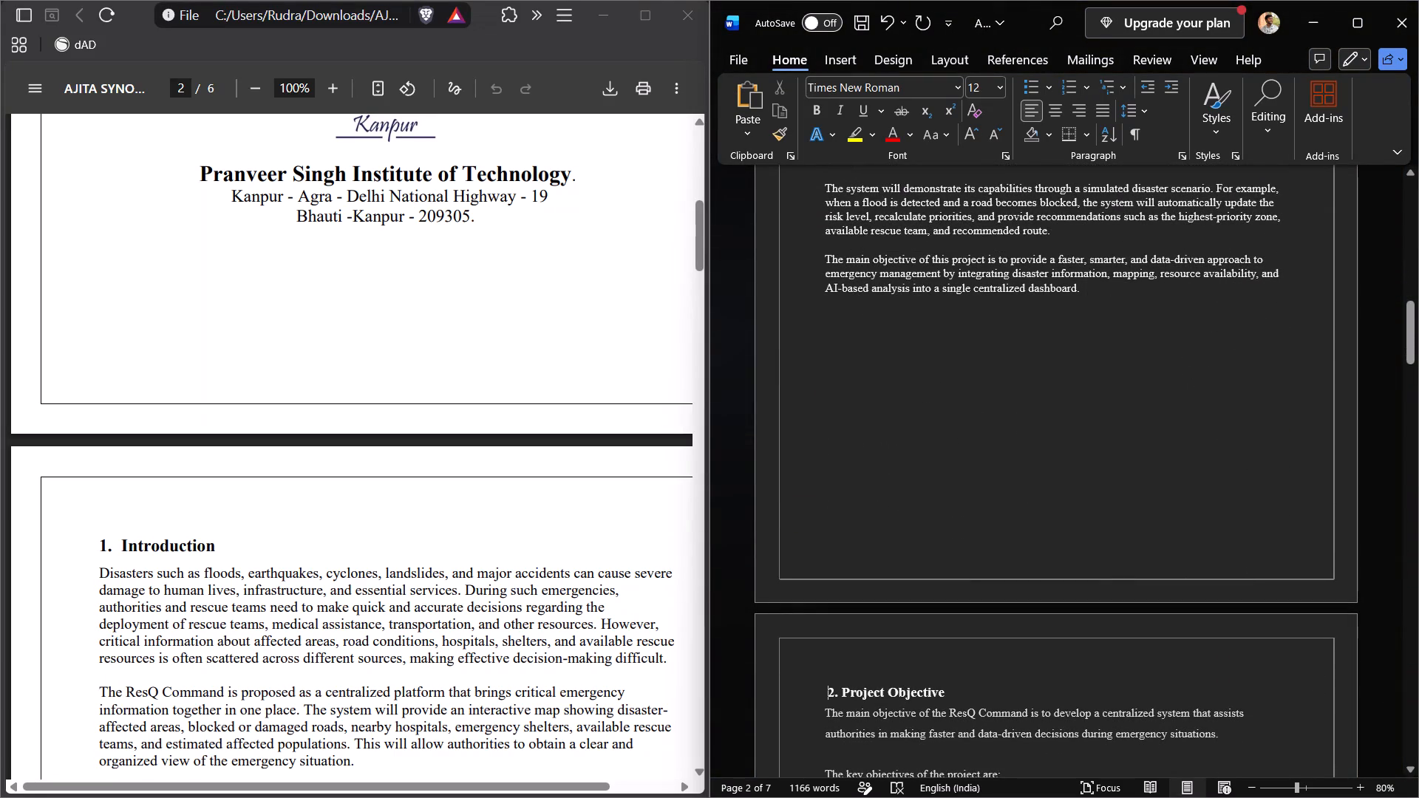
key(BackSpace)
key(BackSpace)
key(BackSpace)
key(BackSpace)
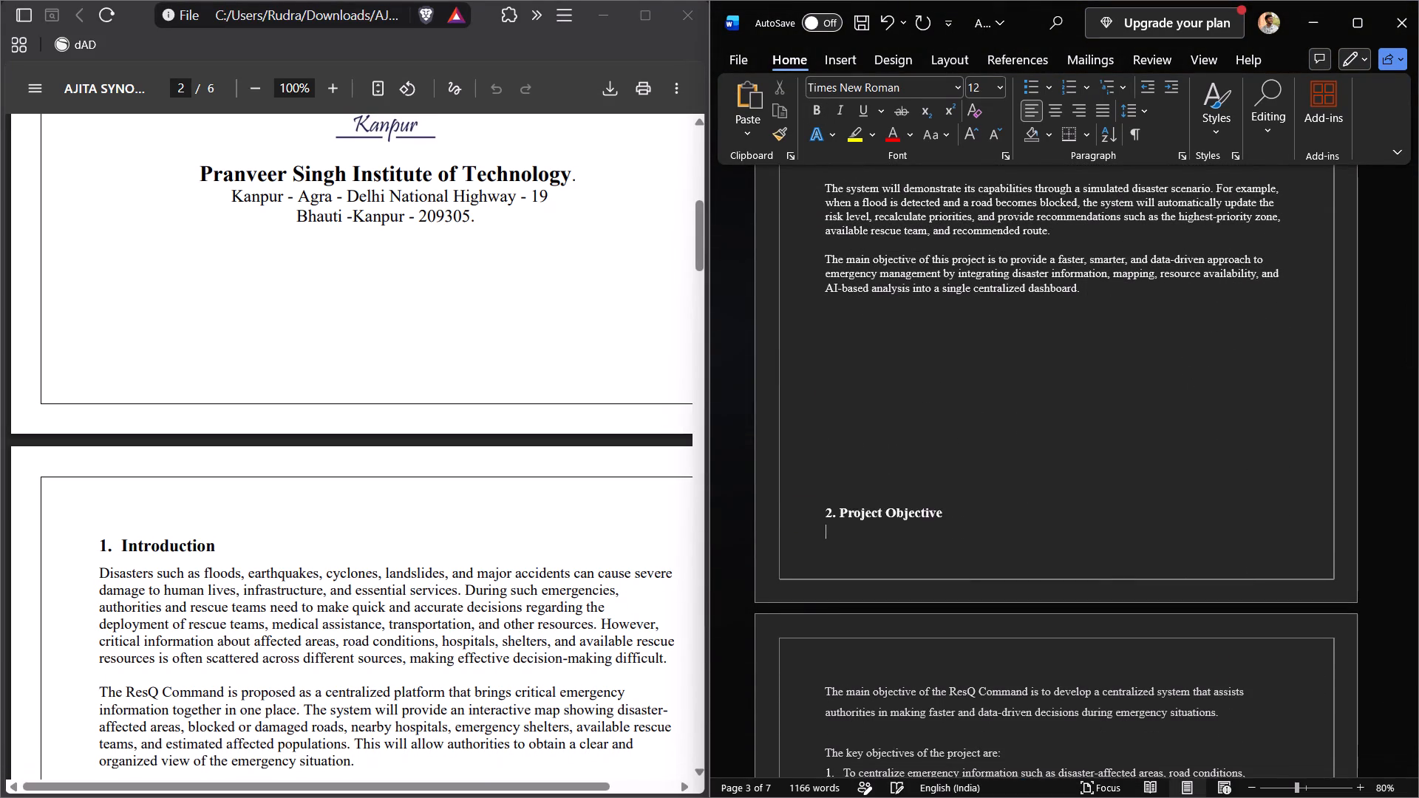
key(BackSpace)
key(BackSpace)
key(BackSpace)
key(BackSpace)
key(BackSpace)
key(BackSpace)
key(BackSpace)
key(BackSpace)
key(BackSpace)
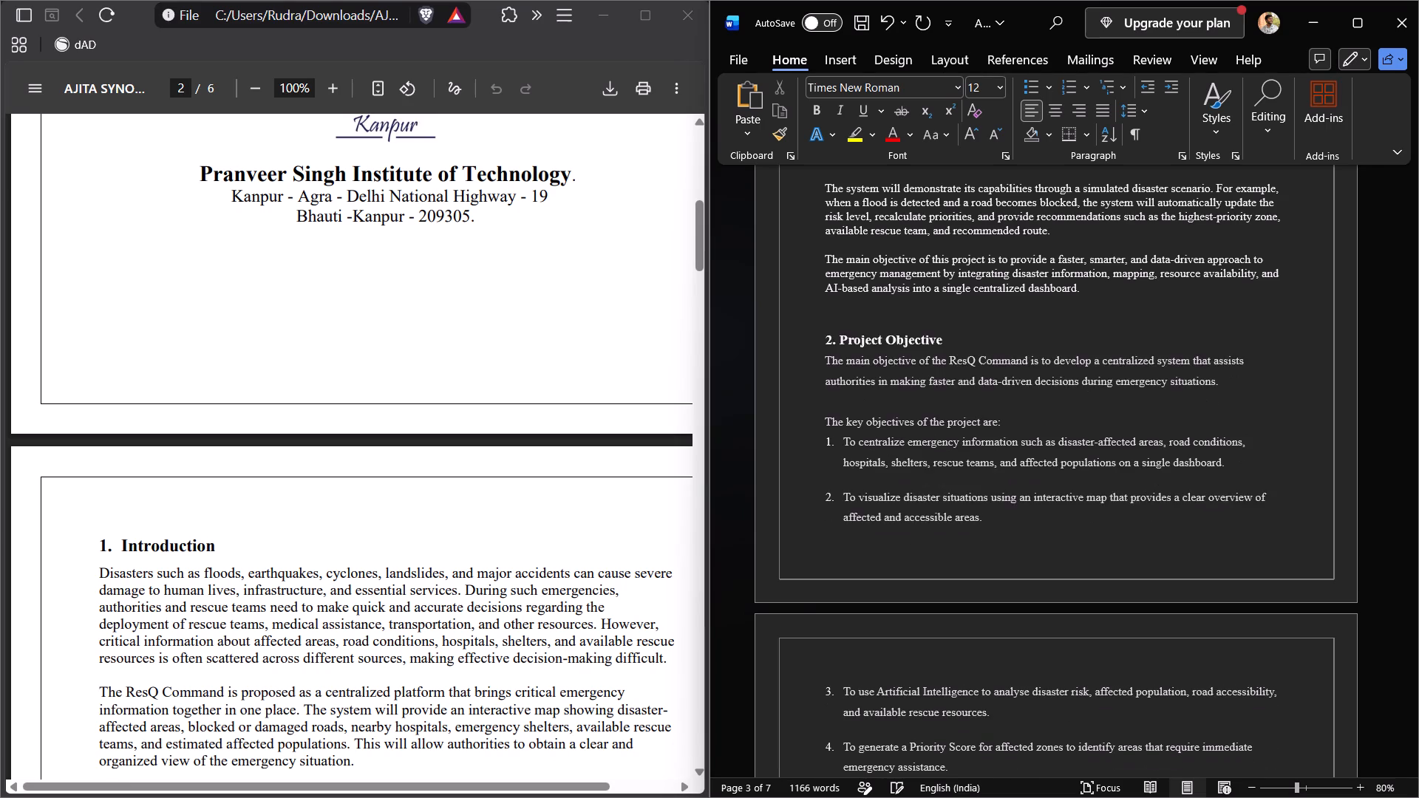
Delete the remaining blank space between the last Introduction paragraph and the "2. Project Objective" heading.
key(BackSpace)
key(BackSpace)
key(BackSpace)
key(BackSpace)
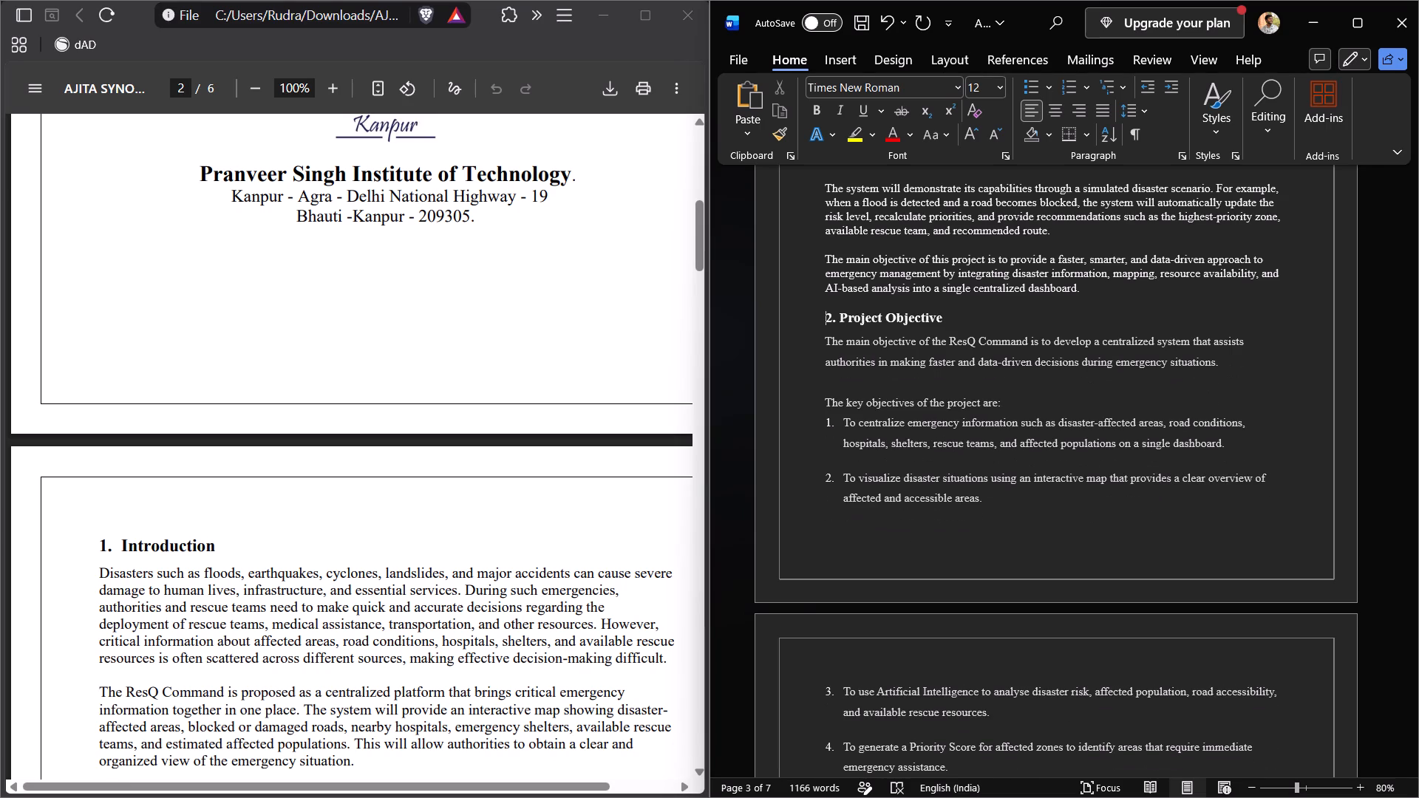
Delete the extra blank line between key objectives 8 and 9.
scroll(1053, 454, down, 5)
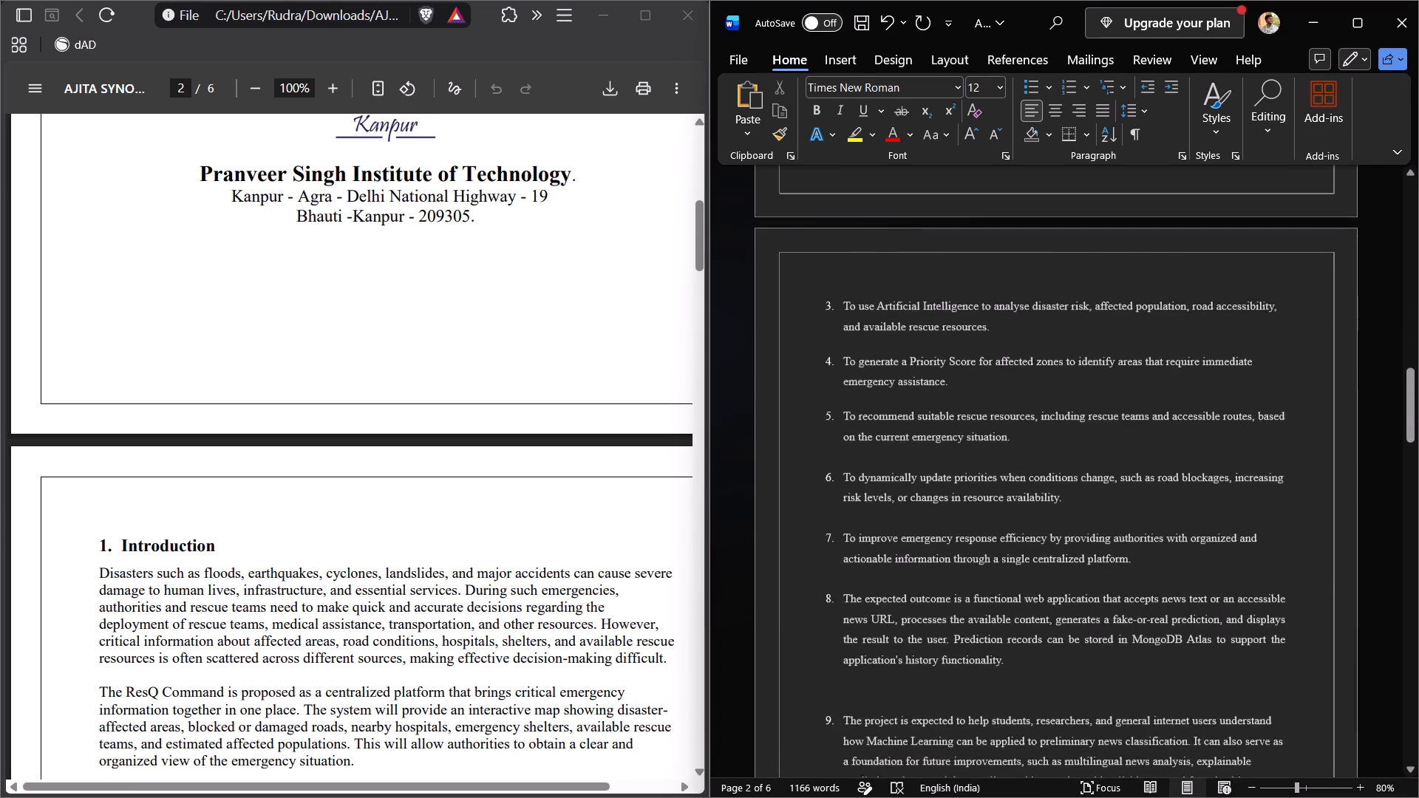
scroll(1053, 454, down, 3)
click(876, 415)
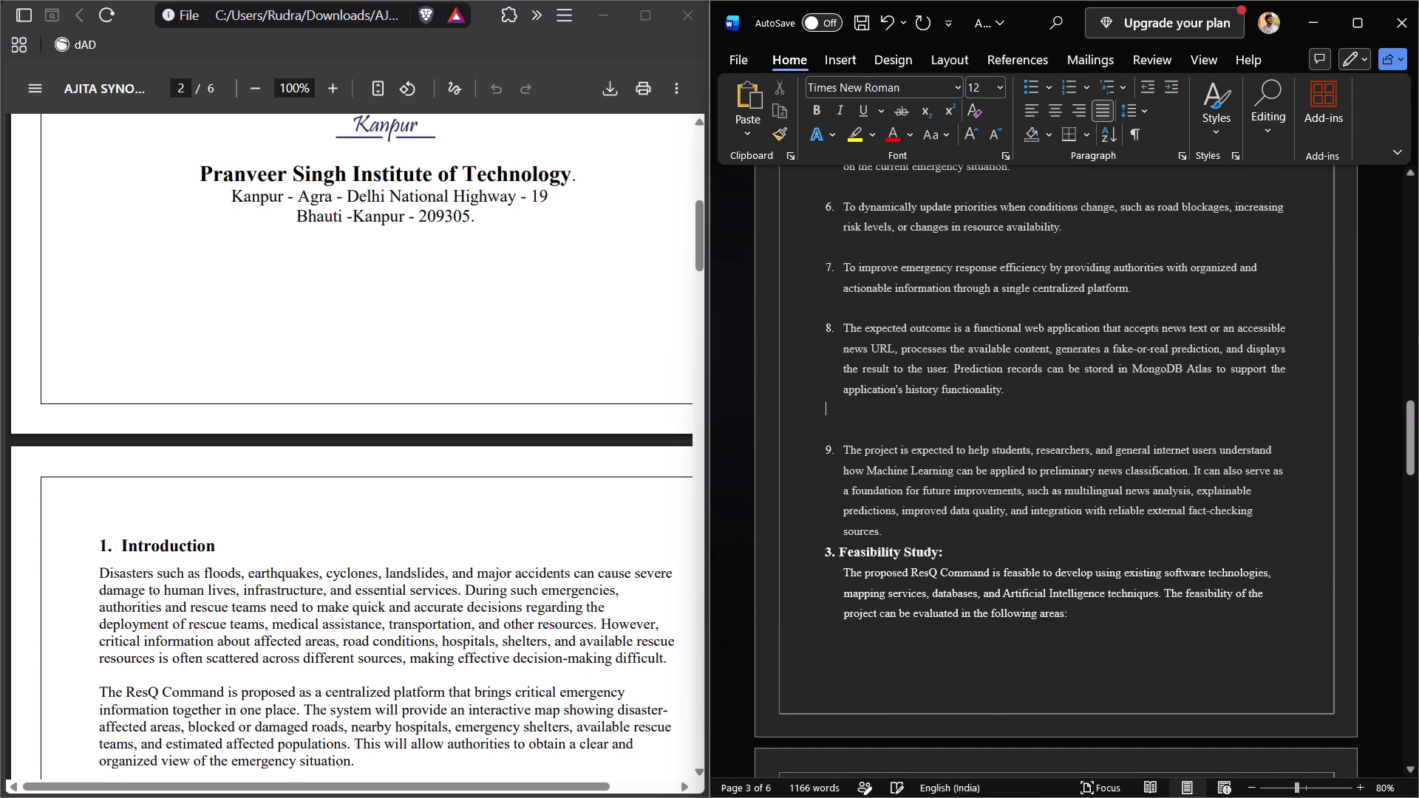
key(BackSpace)
Decrease the indent of the Feasibility Study text from its opening paragraph through the end of "3. Operational Feasibility", in repeated small steps.
scroll(961, 437, down, 3)
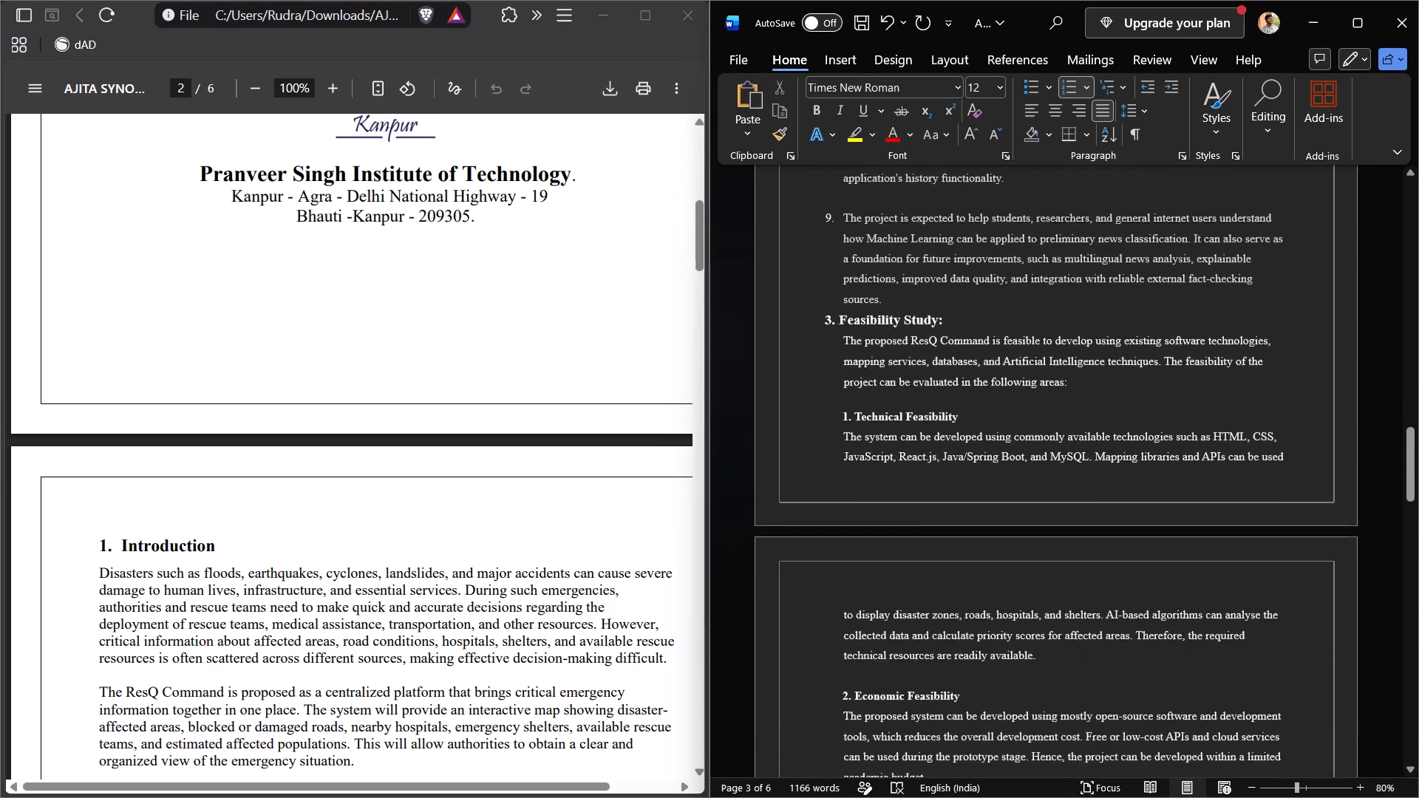
scroll(961, 437, down, 6)
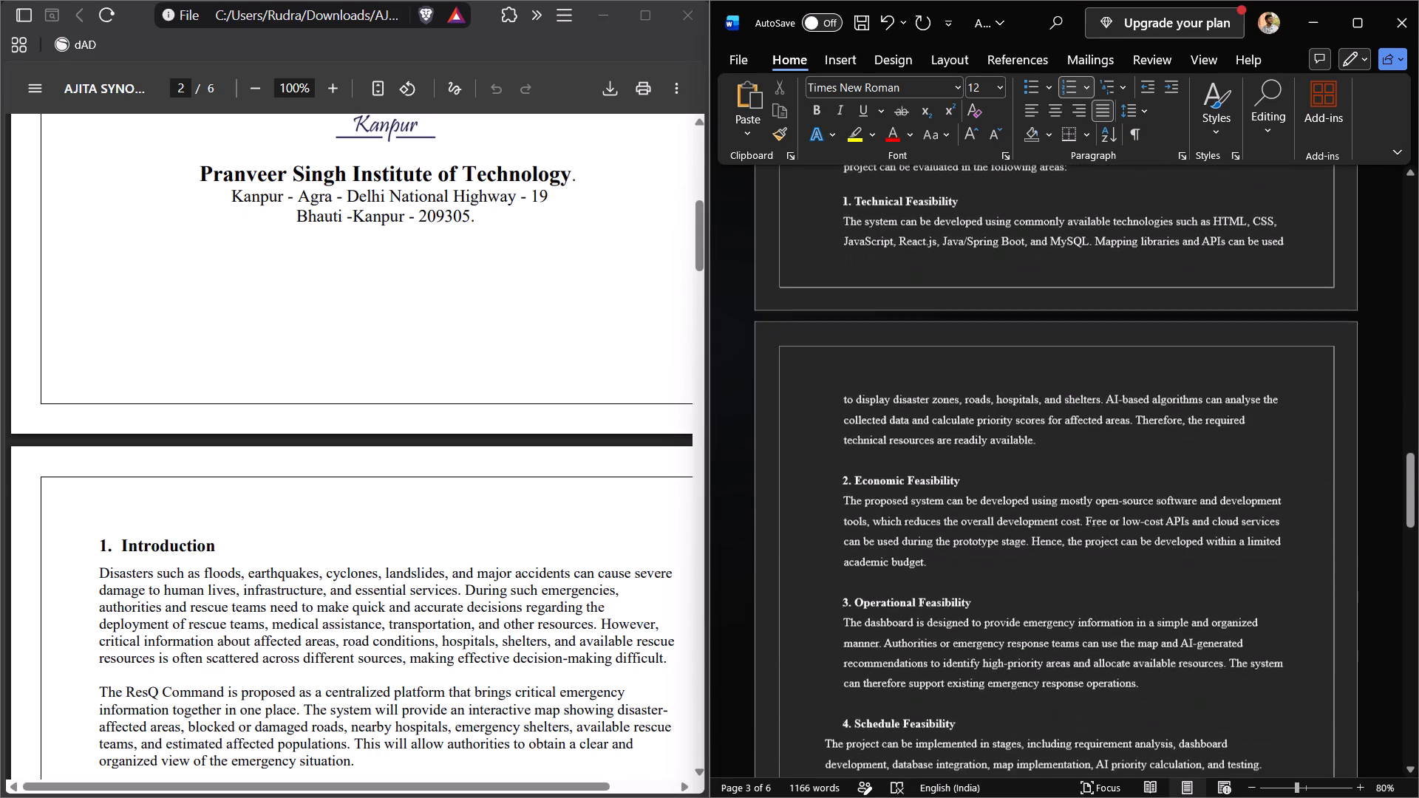
scroll(961, 437, down, 1)
scroll(936, 444, up, 1)
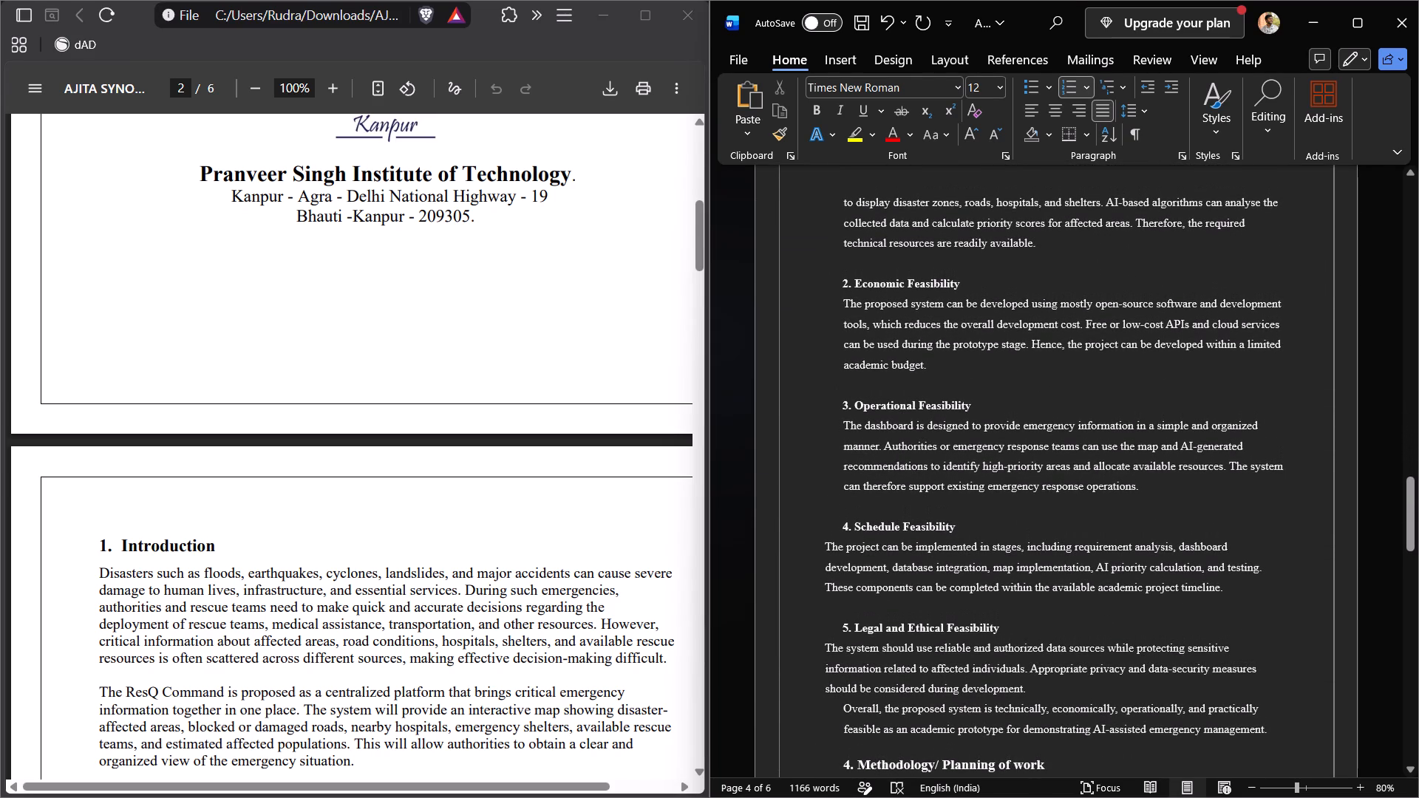
scroll(860, 491, up, 2)
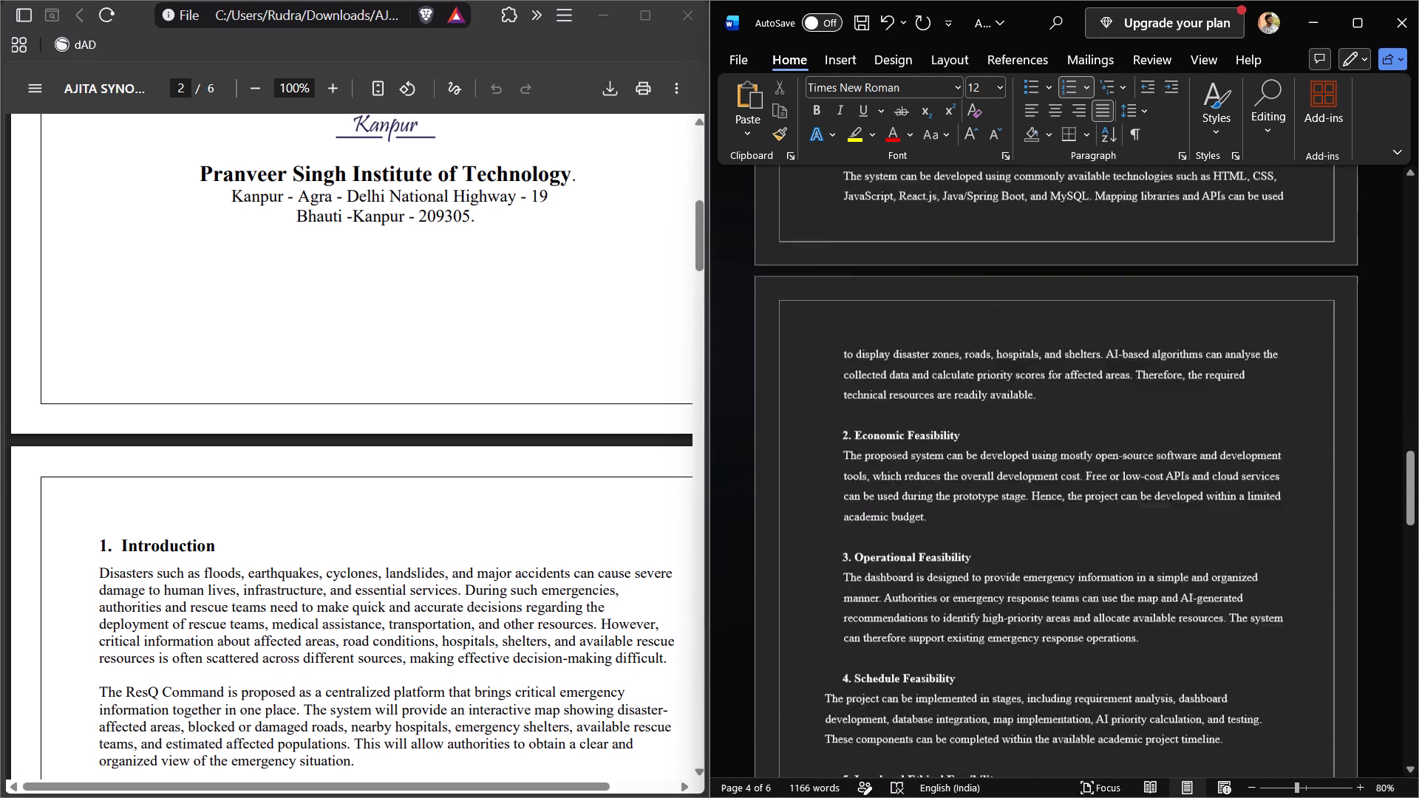
scroll(860, 491, up, 1)
scroll(940, 573, down, 1)
drag(1150, 699, 910, 278)
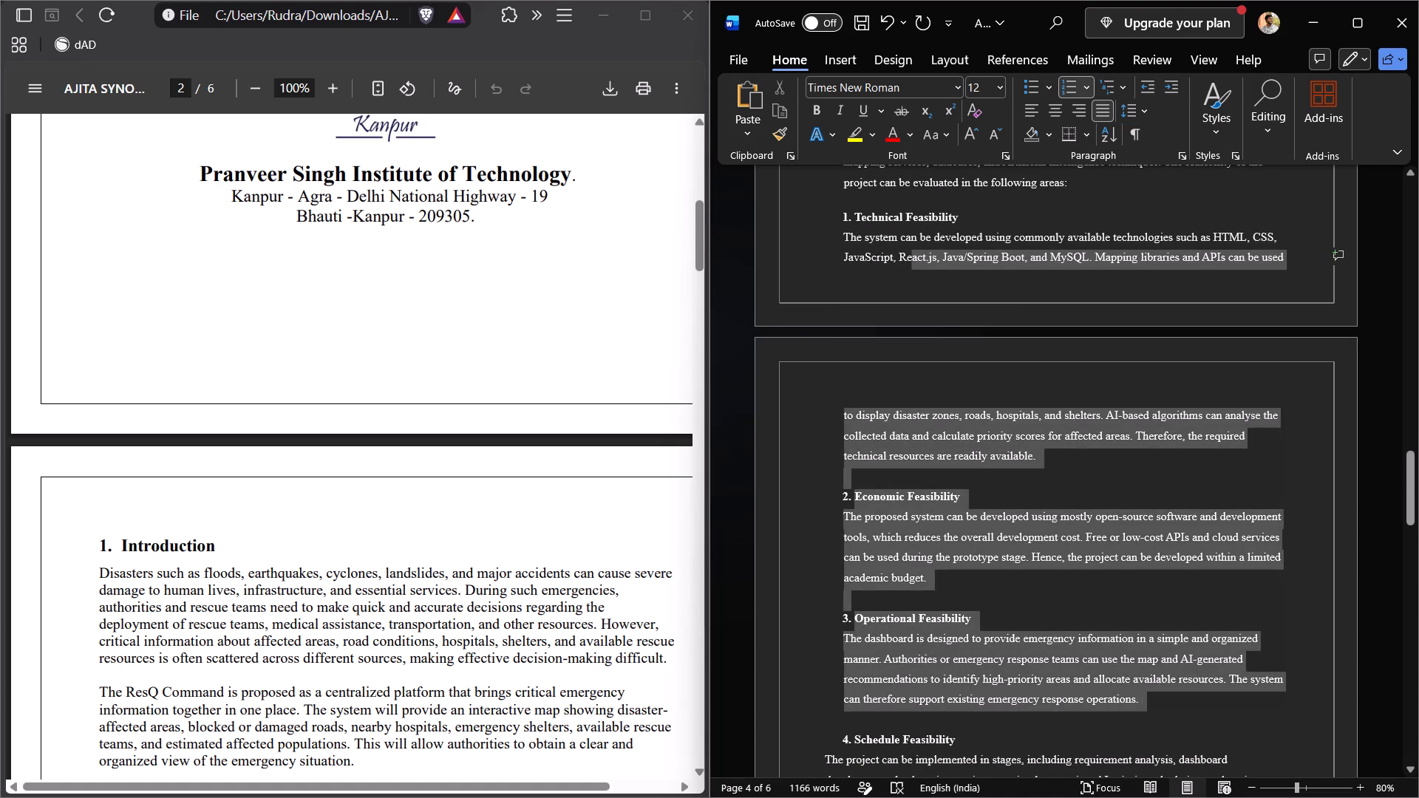
drag(910, 278, 814, 480)
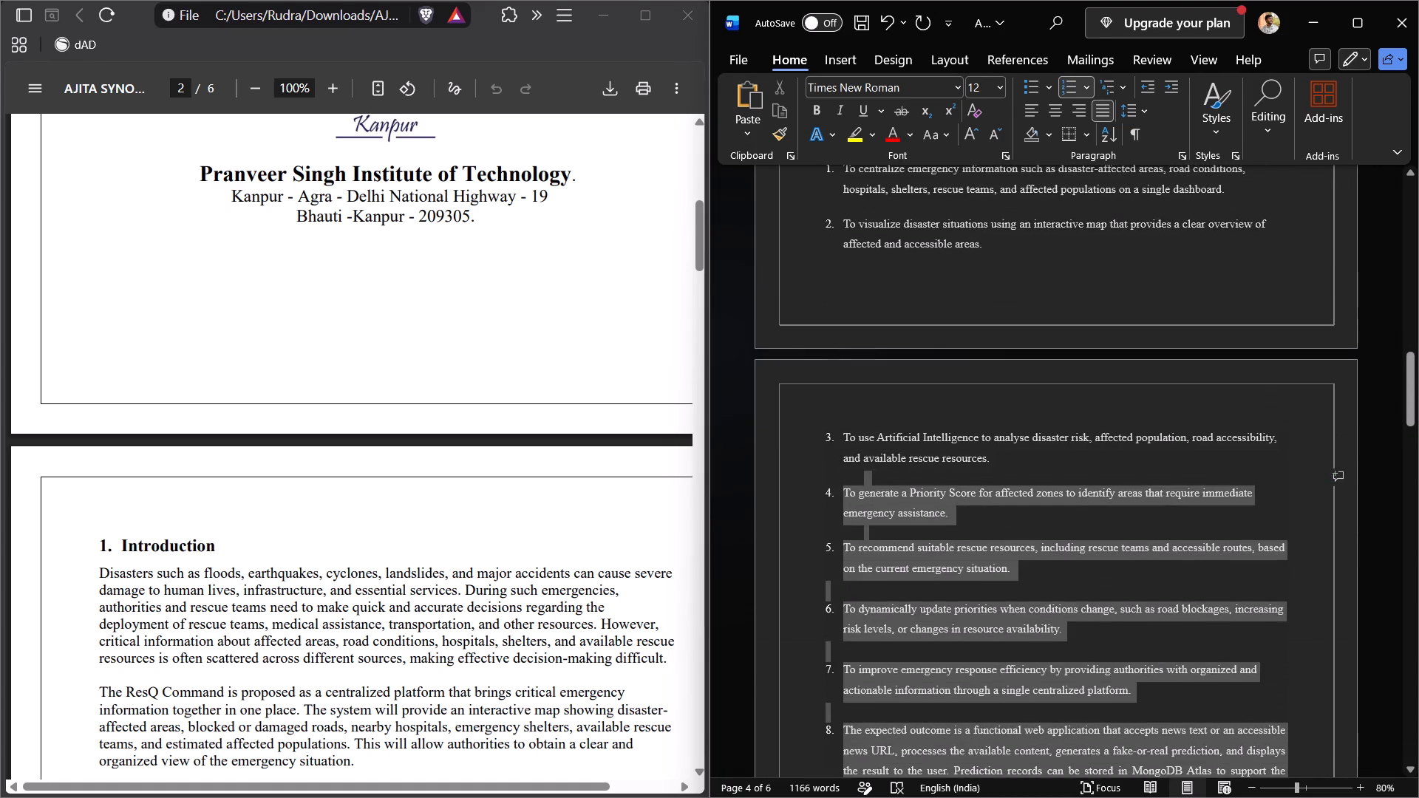
drag(814, 480, 860, 700)
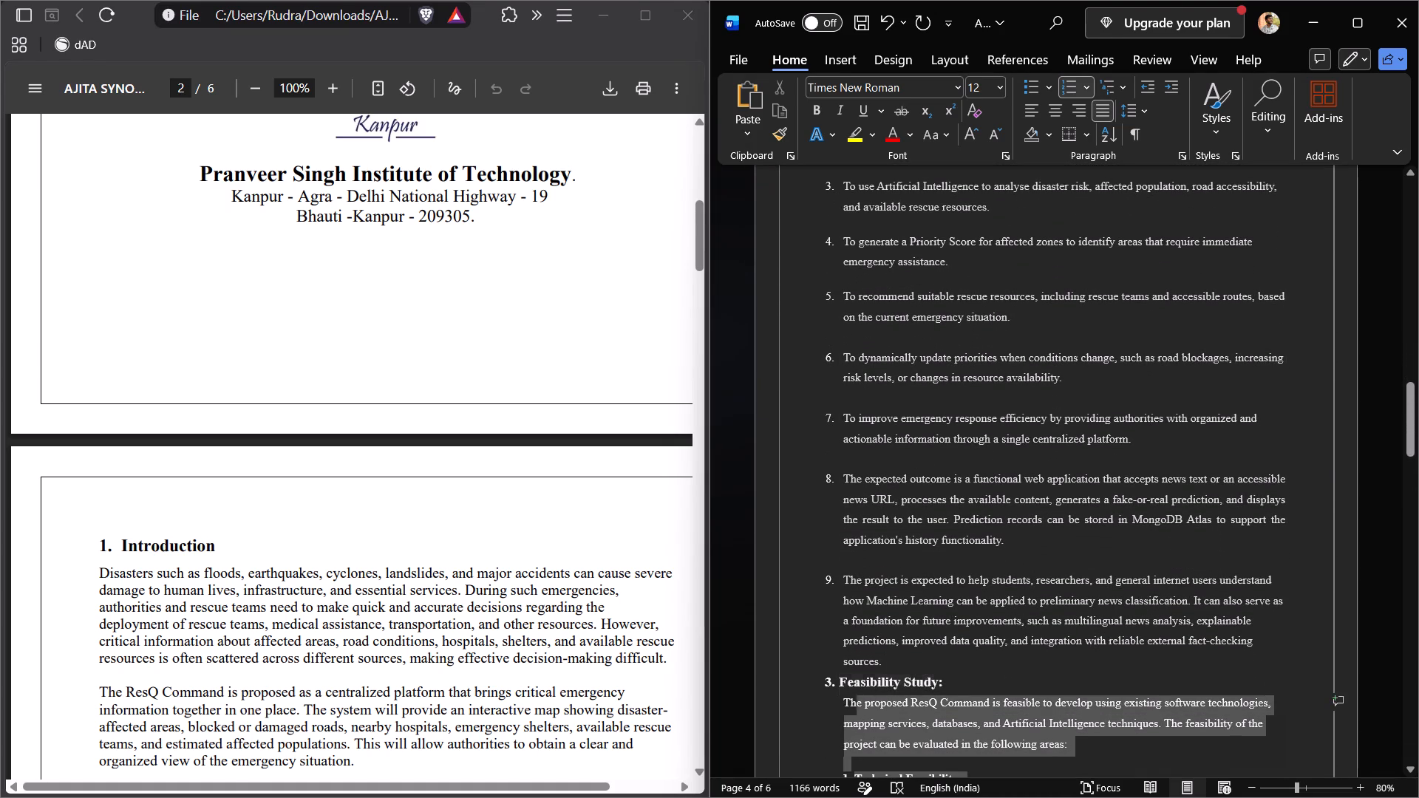
drag(860, 700, 843, 703)
click(1143, 89)
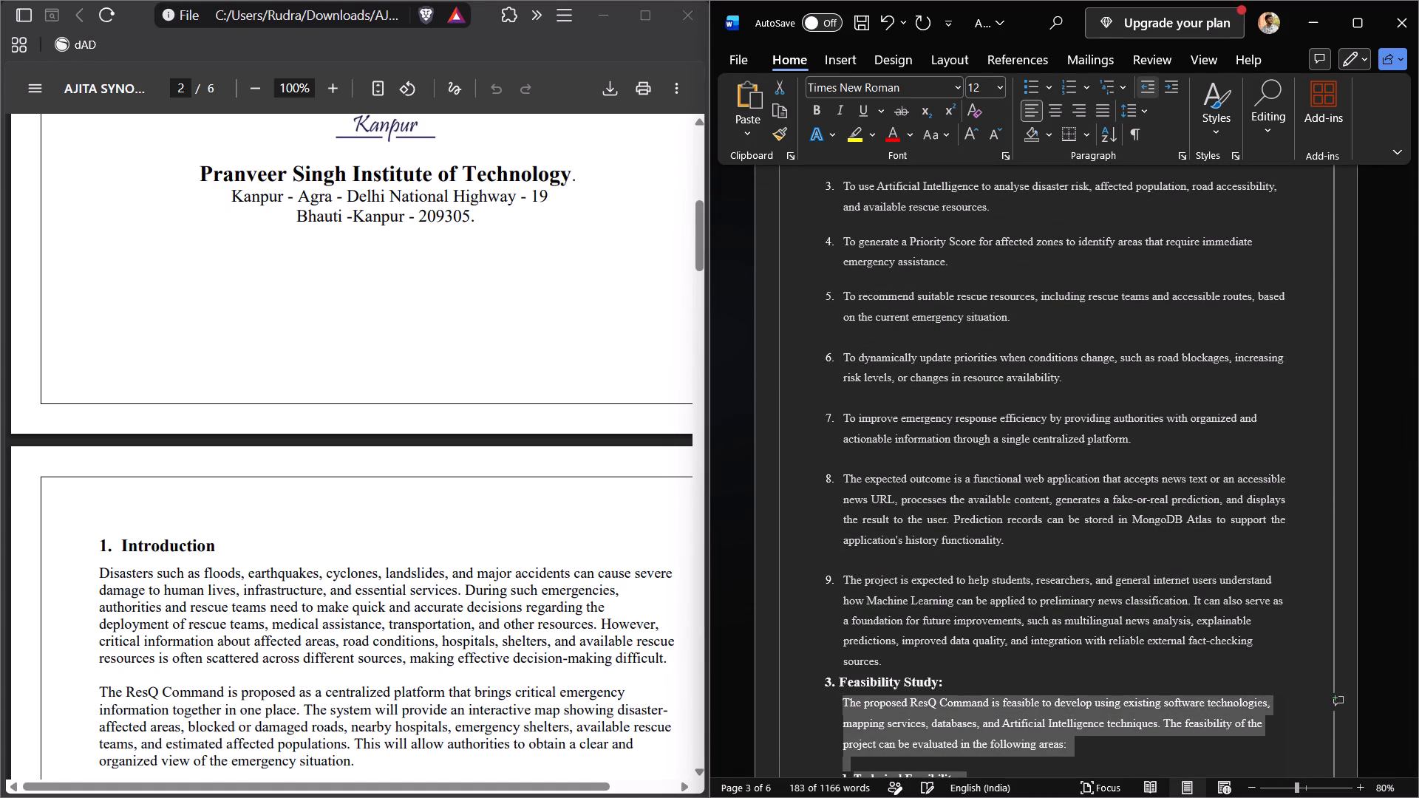
click(1148, 84)
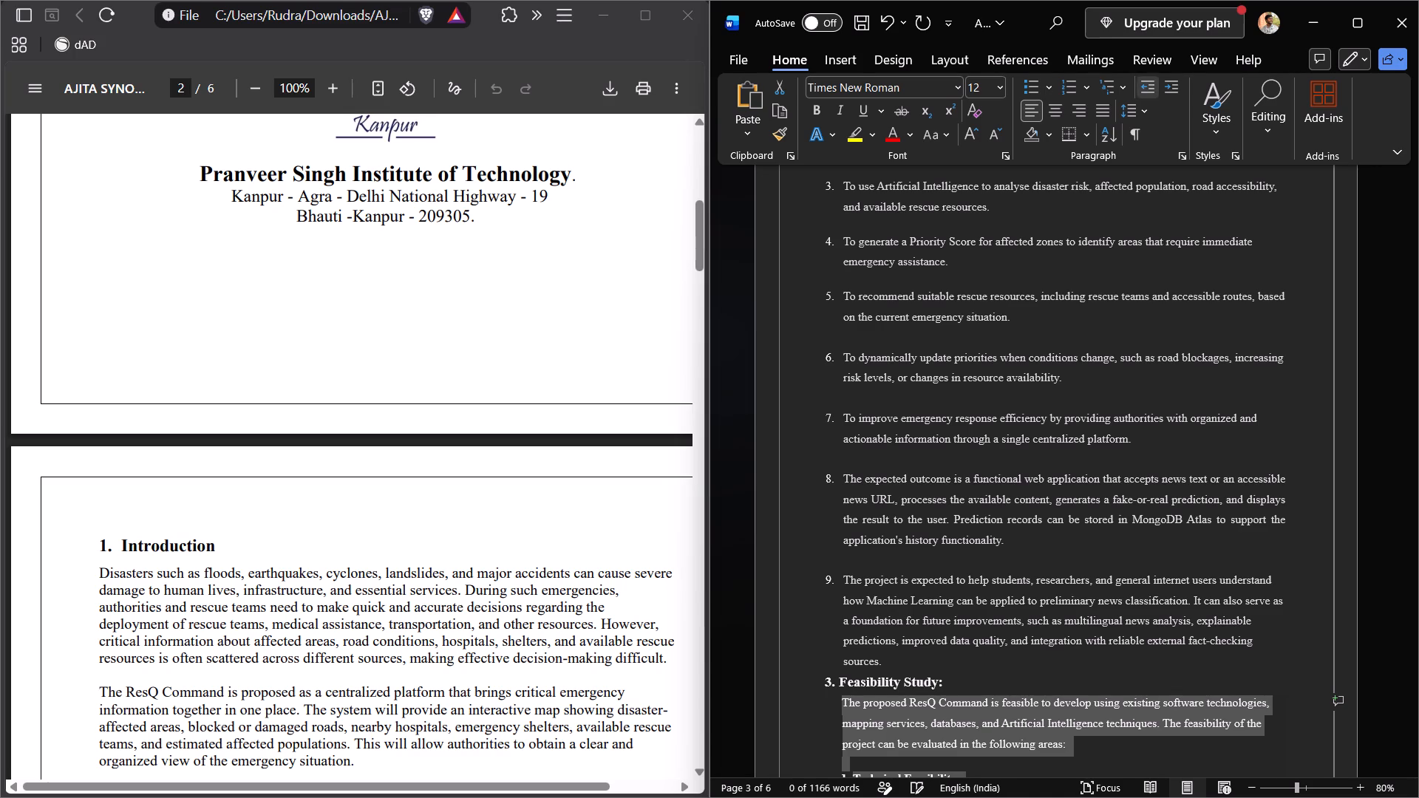
triple_click(1148, 84)
triple_click(1148, 84)
double_click(1148, 84)
Increase the indent of the text from the first Introduction paragraph through key objective 2.
scroll(1148, 84, down, 5)
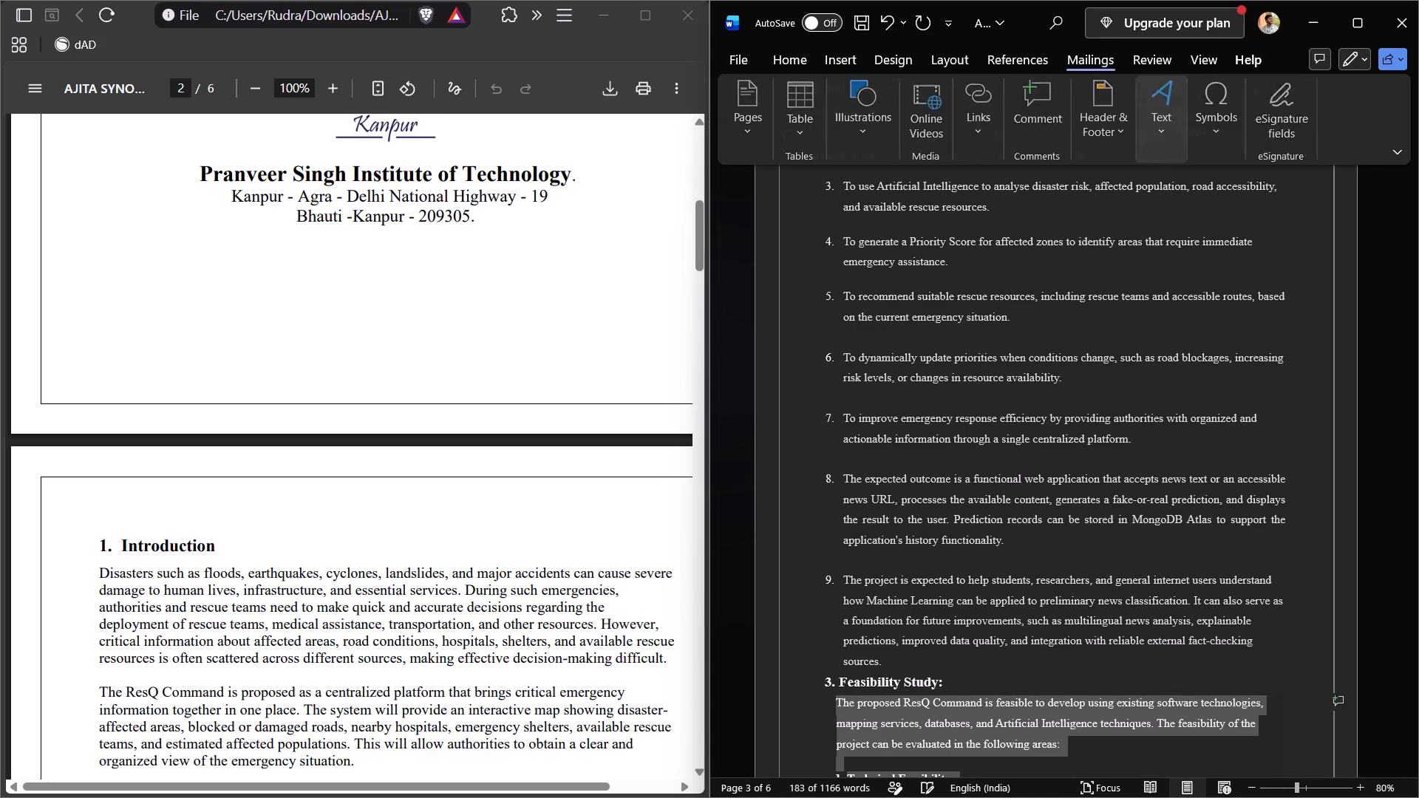
scroll(1148, 84, down, 2)
scroll(950, 511, down, 8)
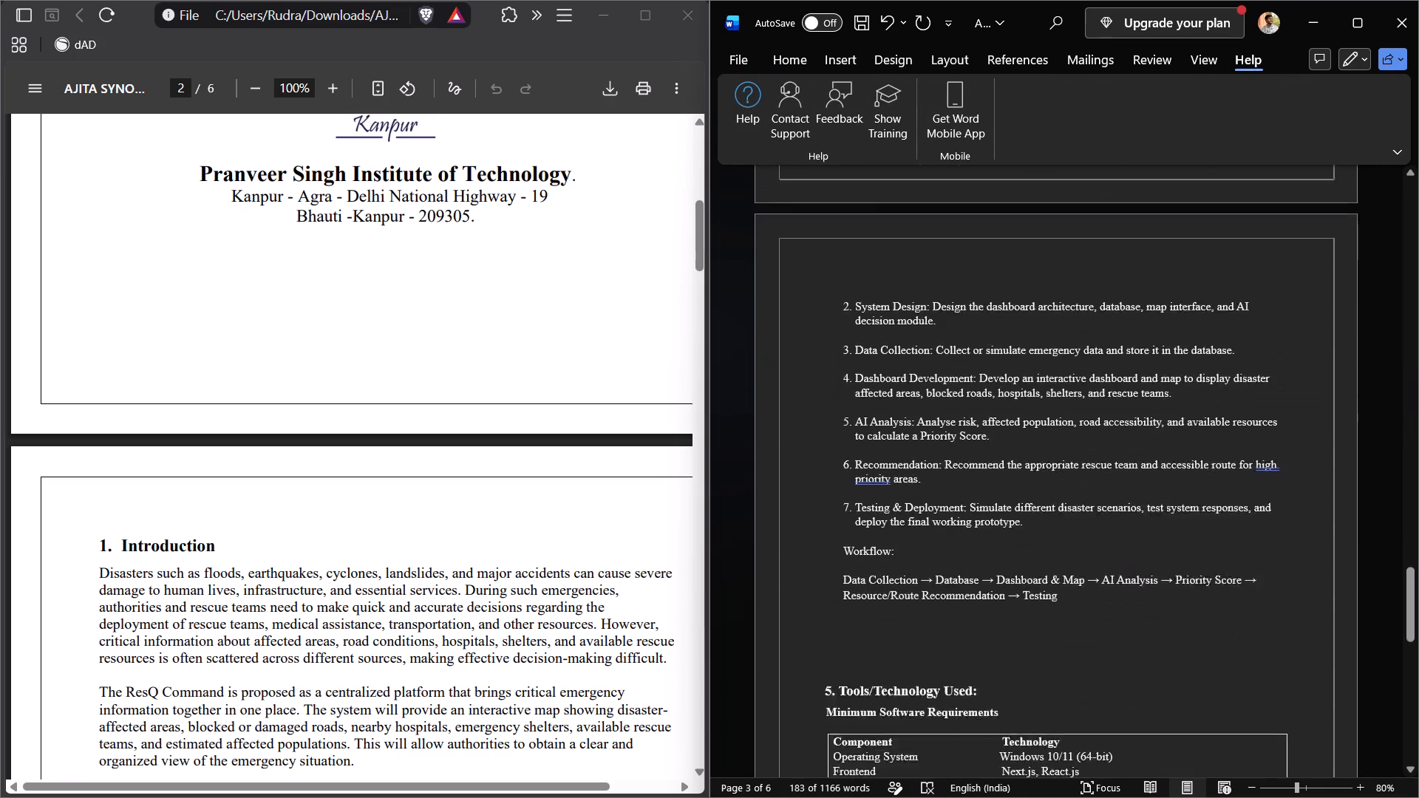
scroll(950, 511, up, 2)
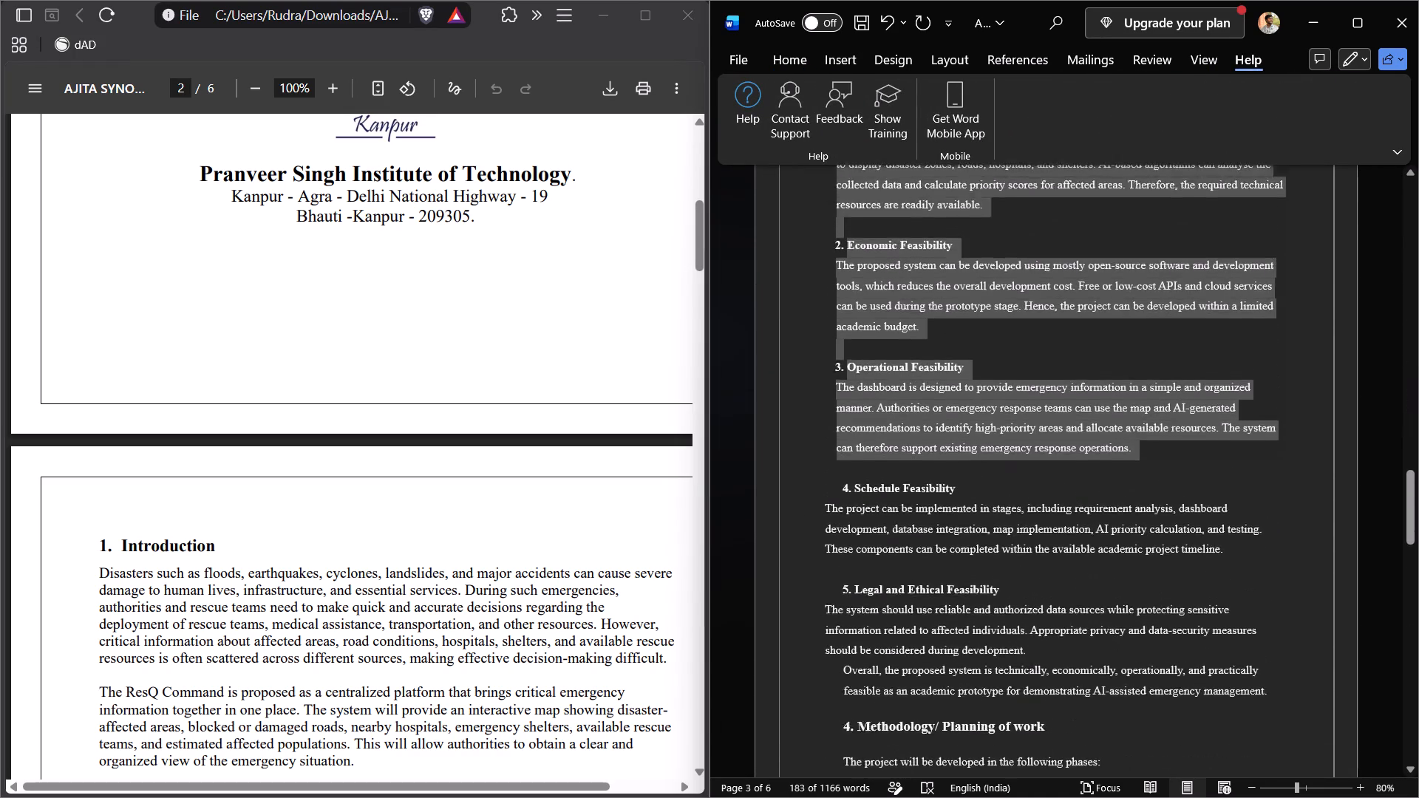
scroll(950, 511, up, 16)
scroll(953, 522, down, 1)
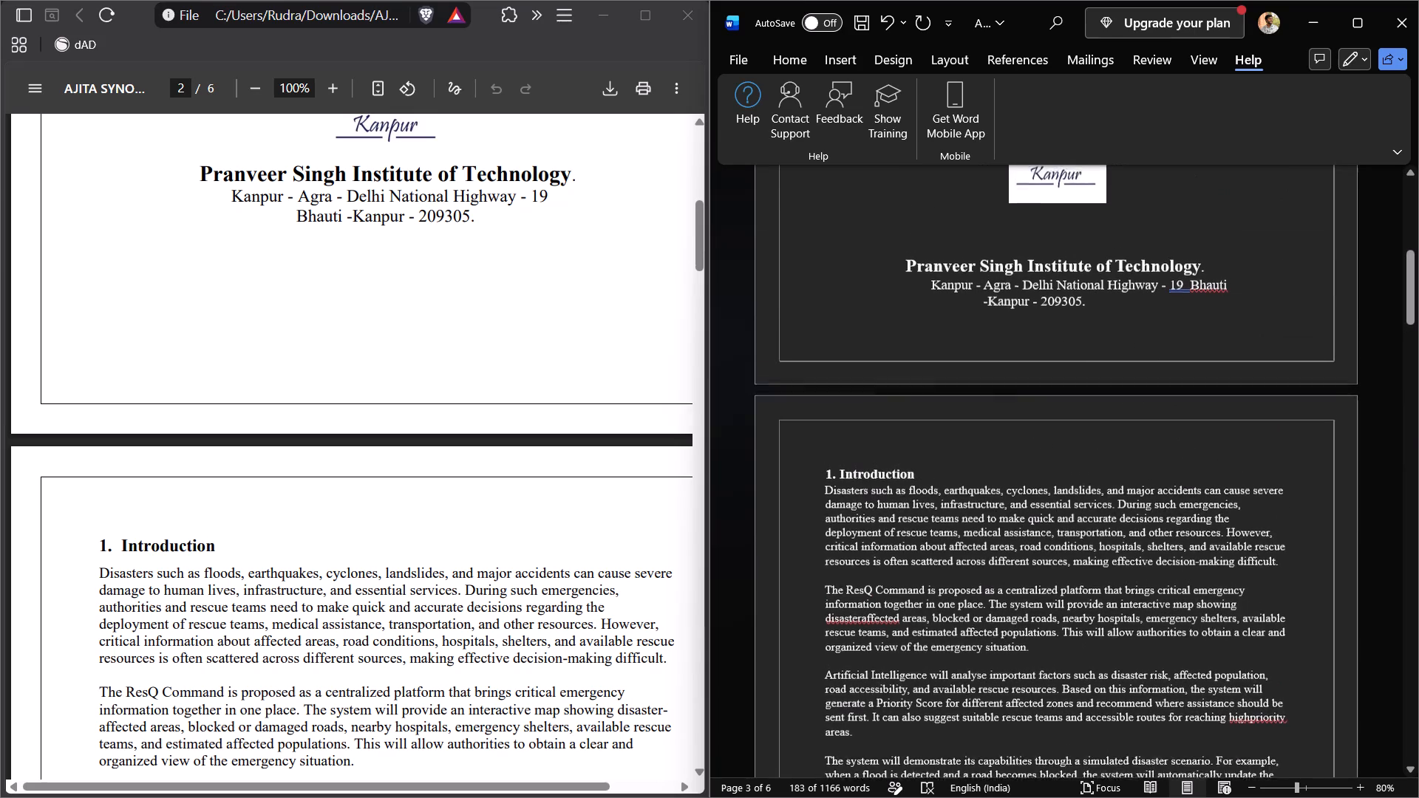
scroll(953, 522, down, 1)
drag(823, 451, 828, 454)
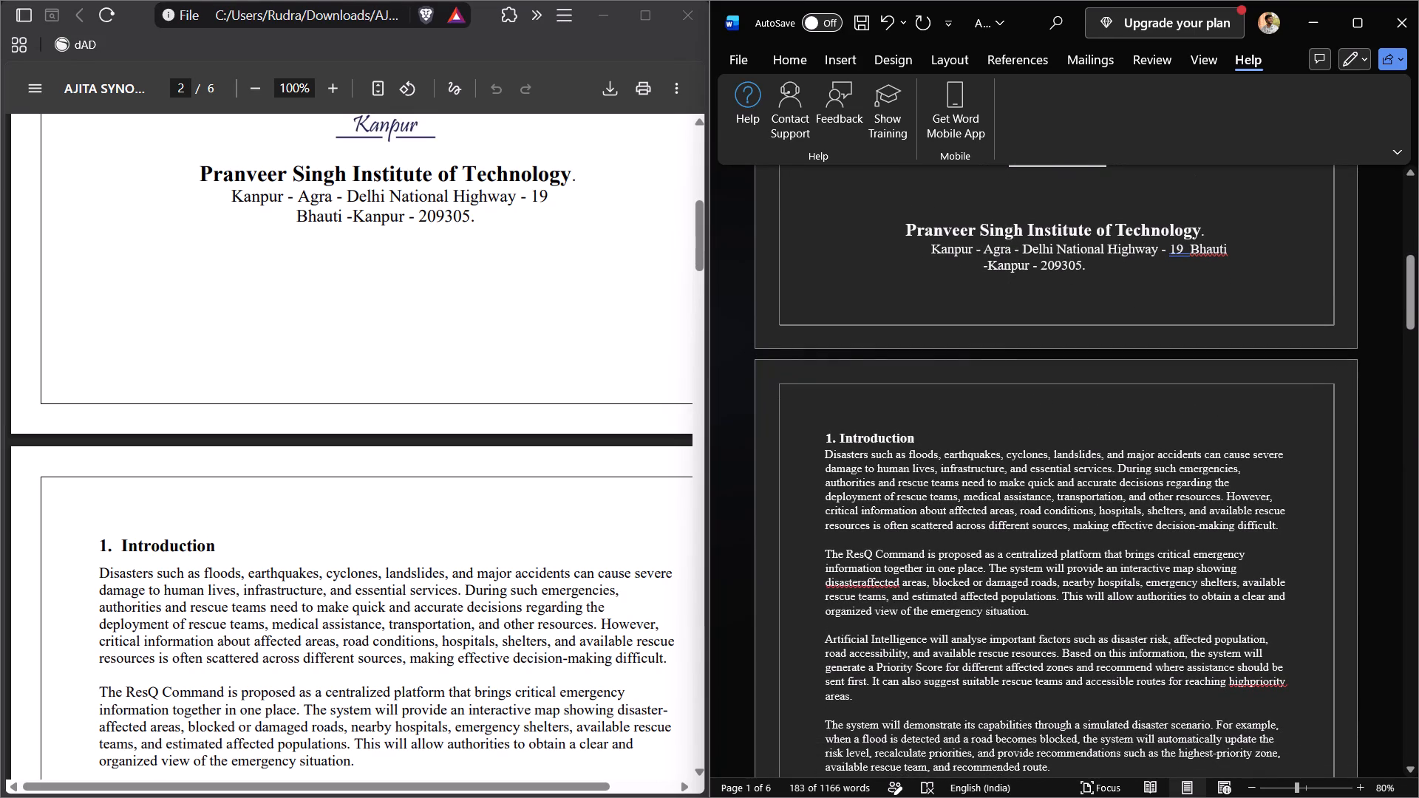
drag(828, 454, 1139, 507)
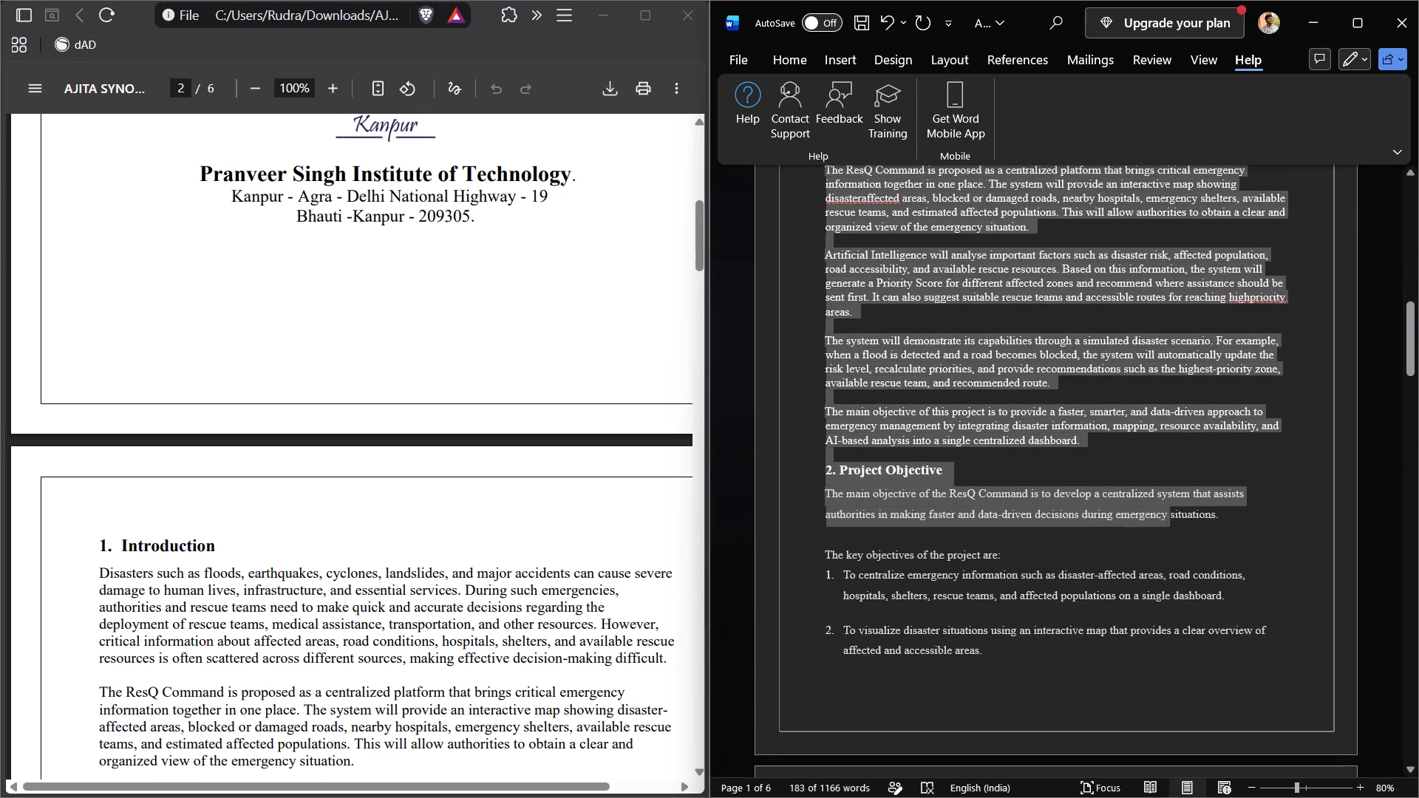
drag(1139, 507, 981, 654)
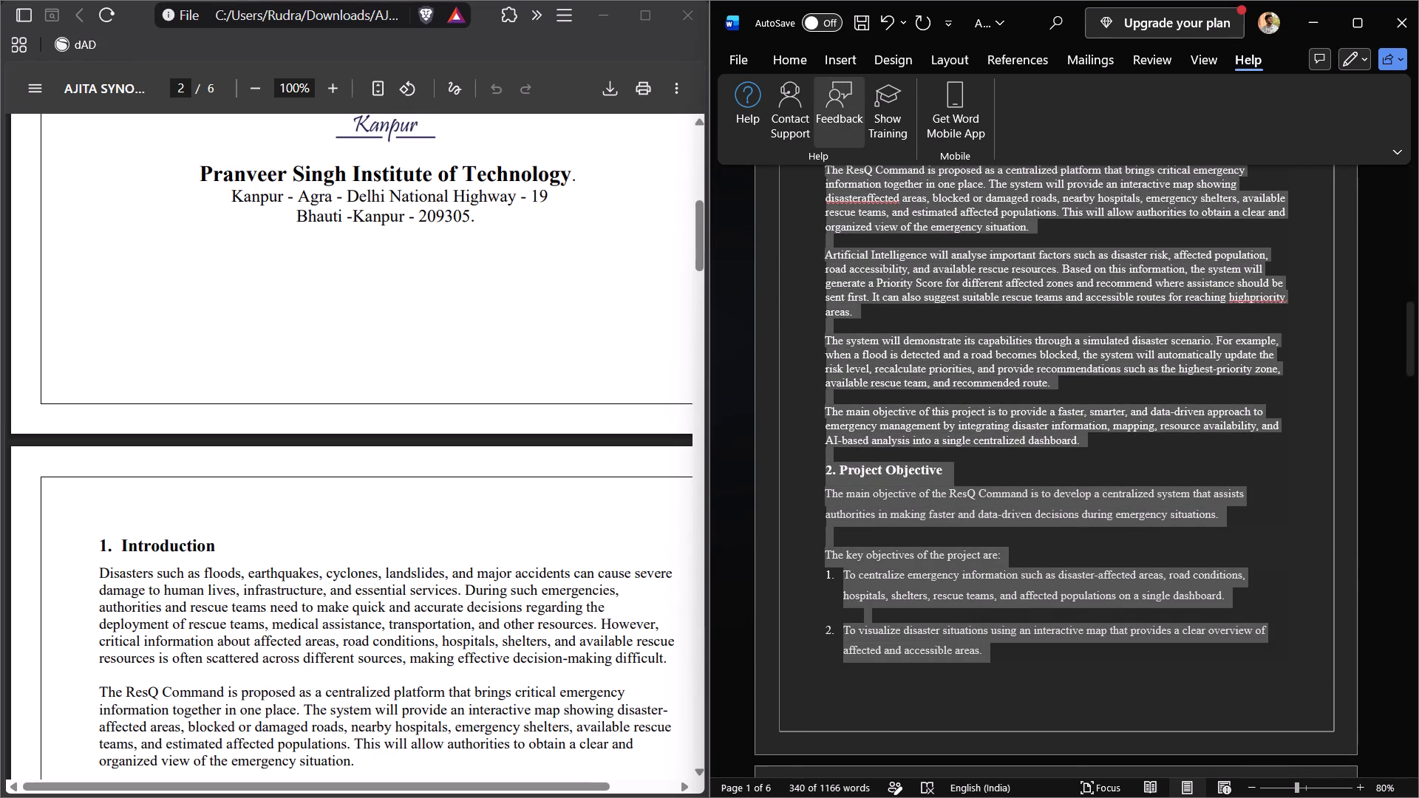
click(782, 55)
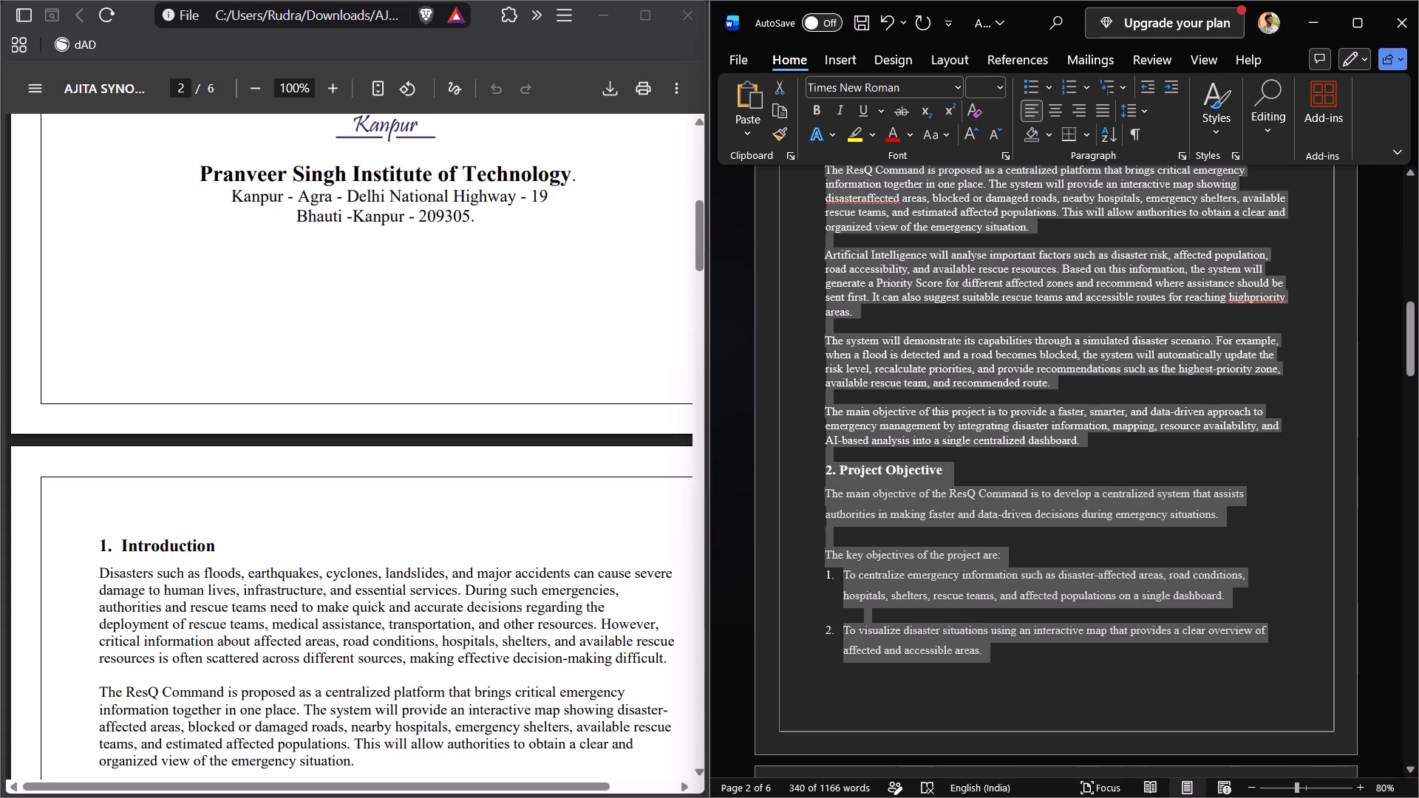
scroll(998, 558, up, 1)
click(1165, 83)
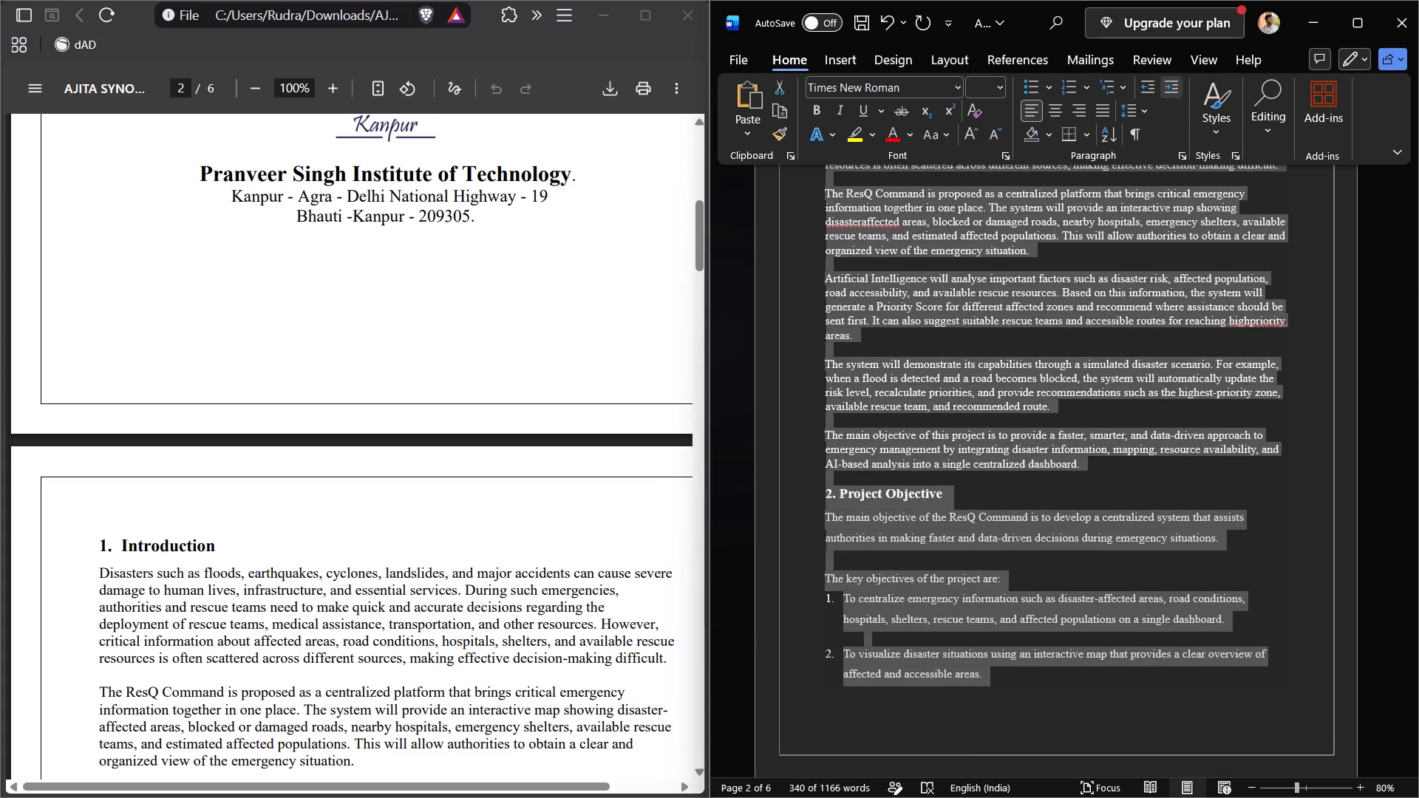
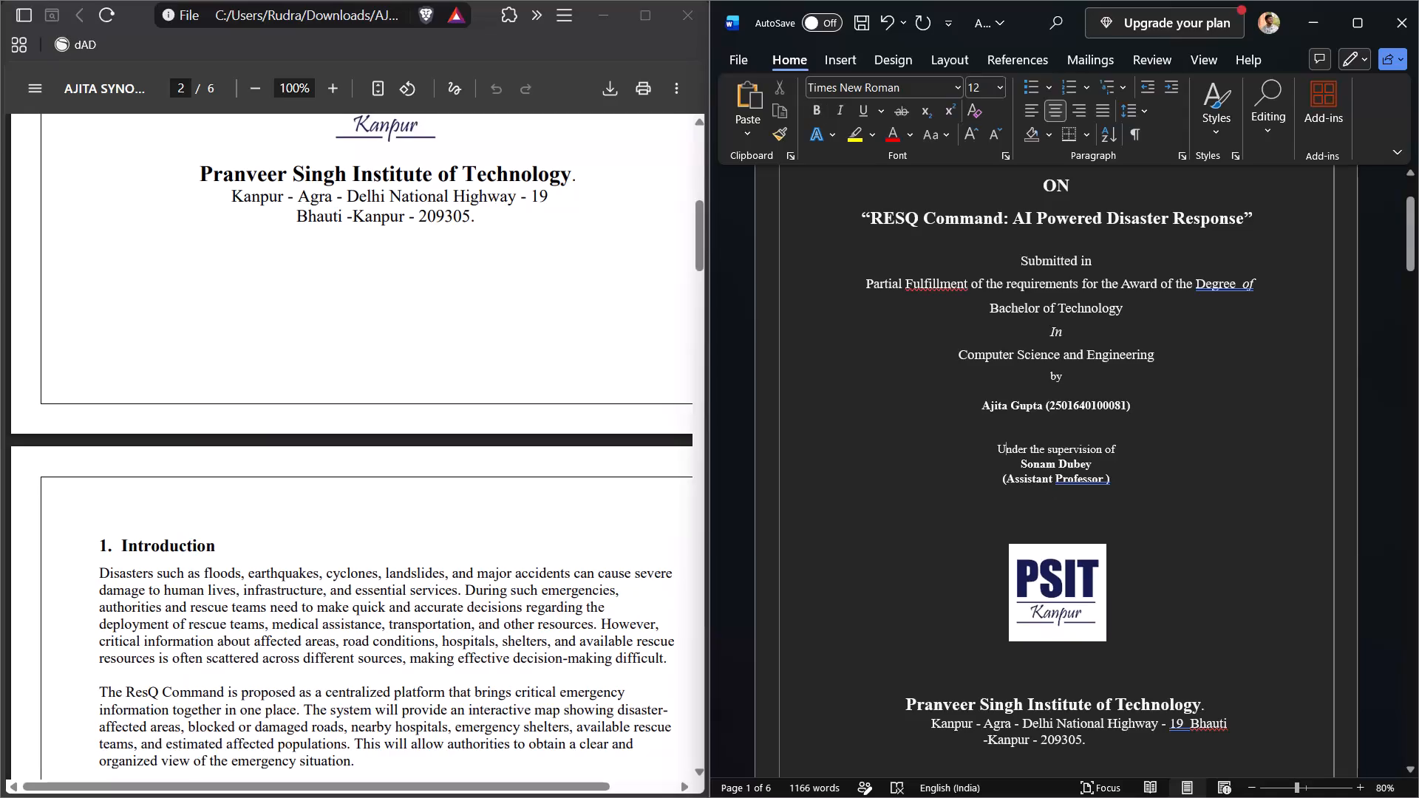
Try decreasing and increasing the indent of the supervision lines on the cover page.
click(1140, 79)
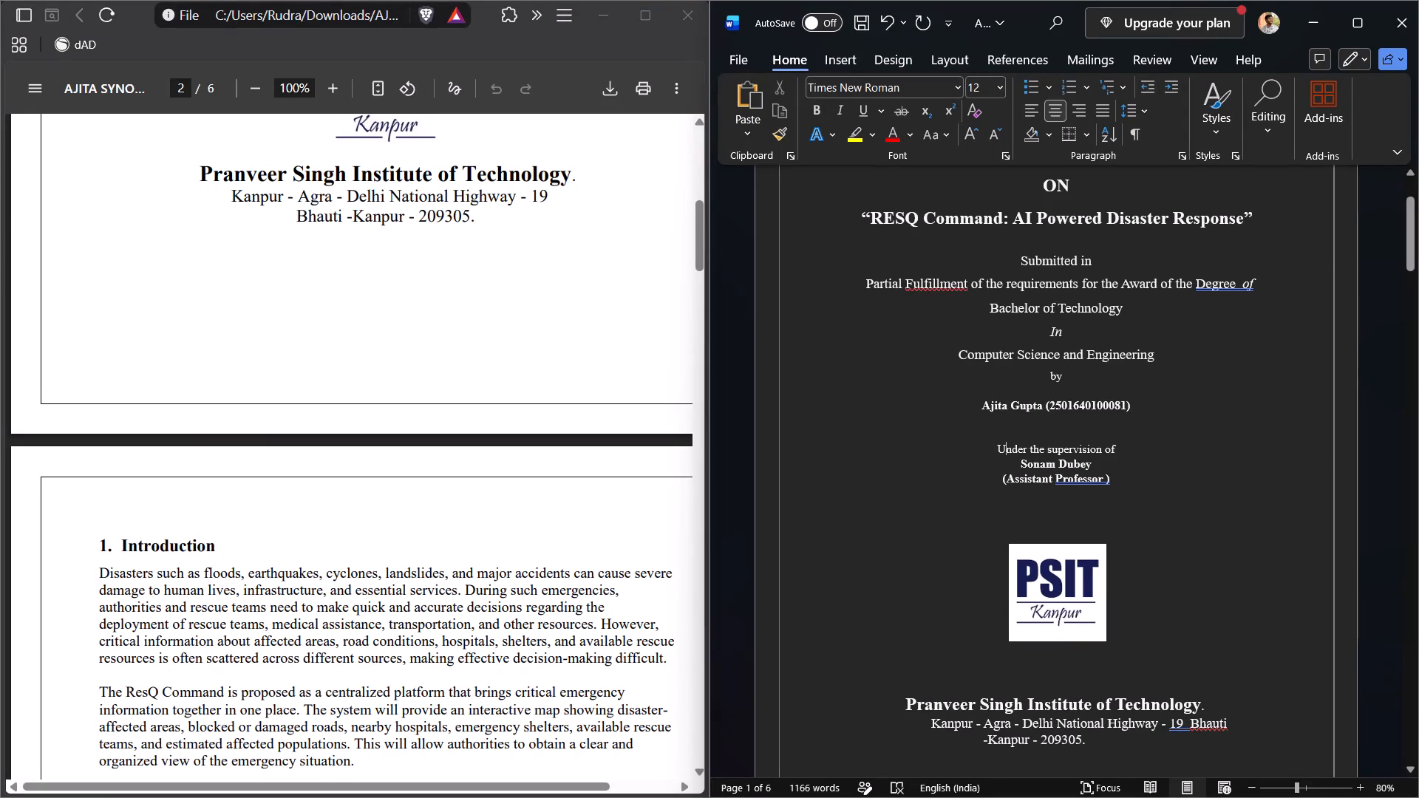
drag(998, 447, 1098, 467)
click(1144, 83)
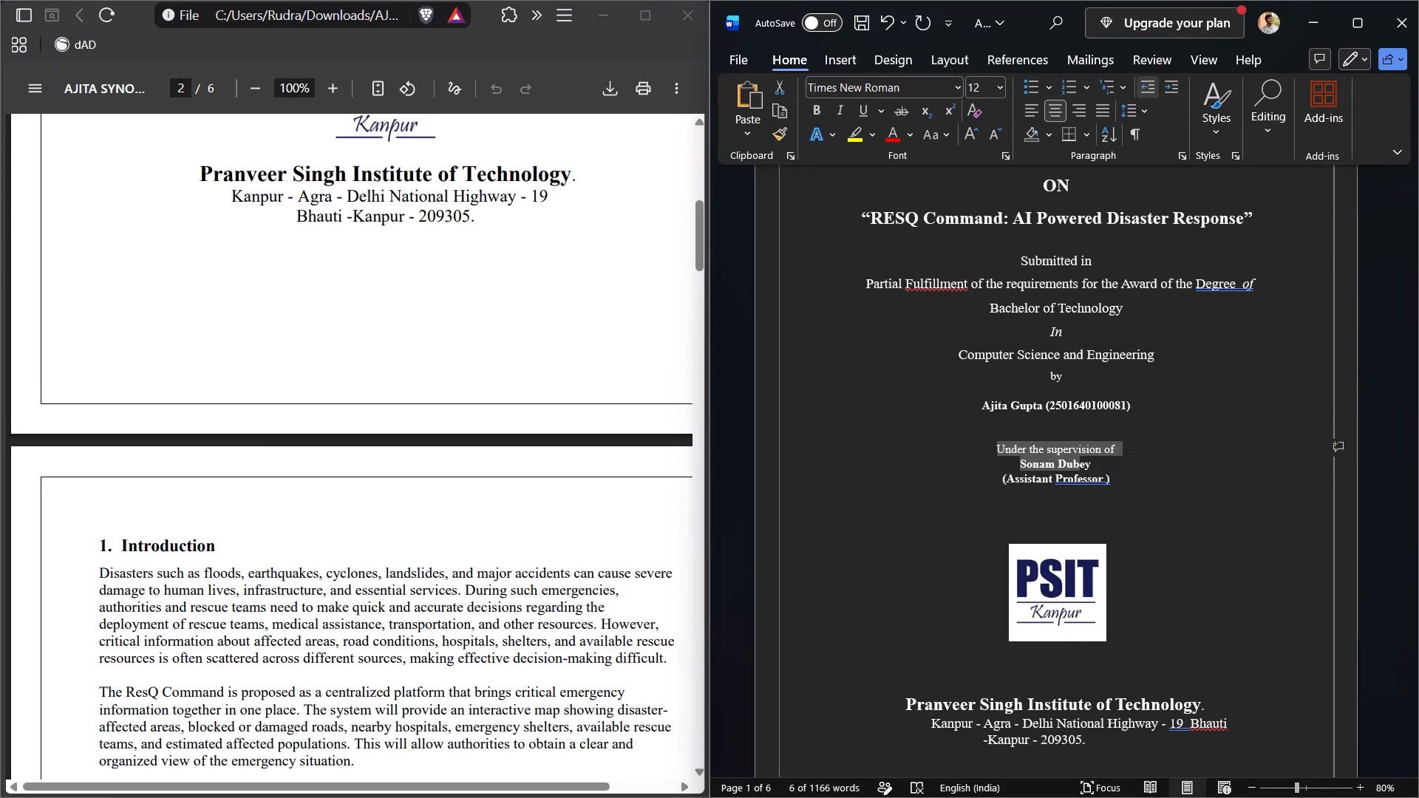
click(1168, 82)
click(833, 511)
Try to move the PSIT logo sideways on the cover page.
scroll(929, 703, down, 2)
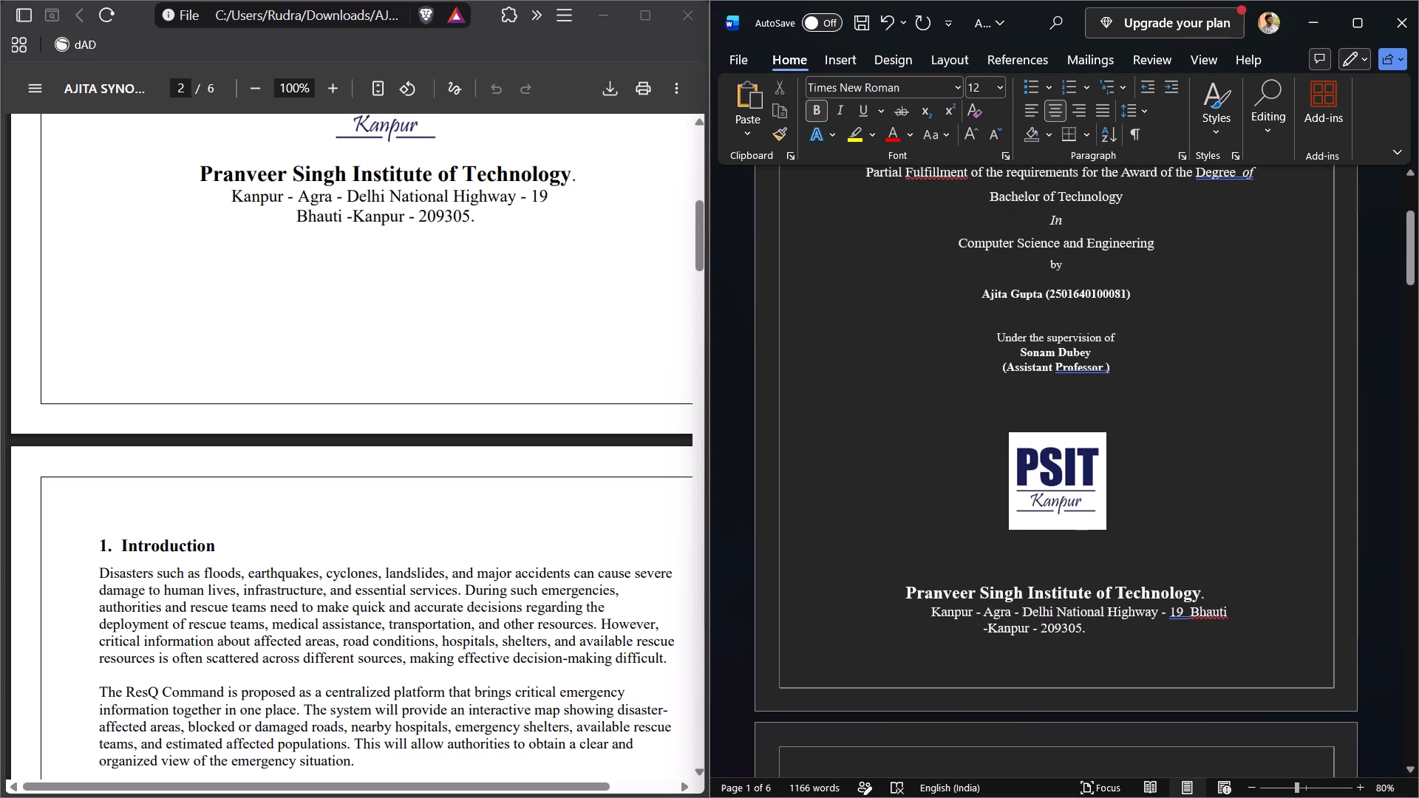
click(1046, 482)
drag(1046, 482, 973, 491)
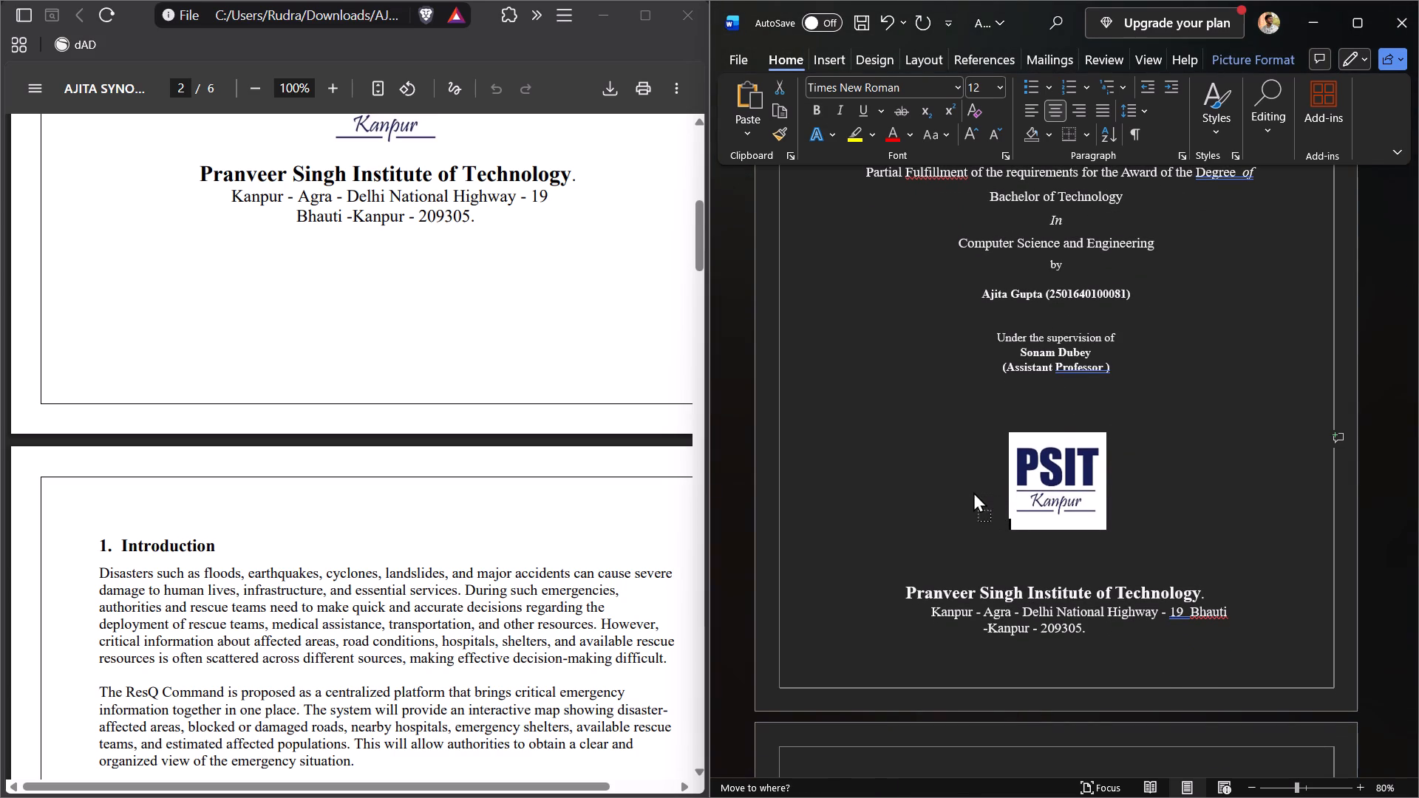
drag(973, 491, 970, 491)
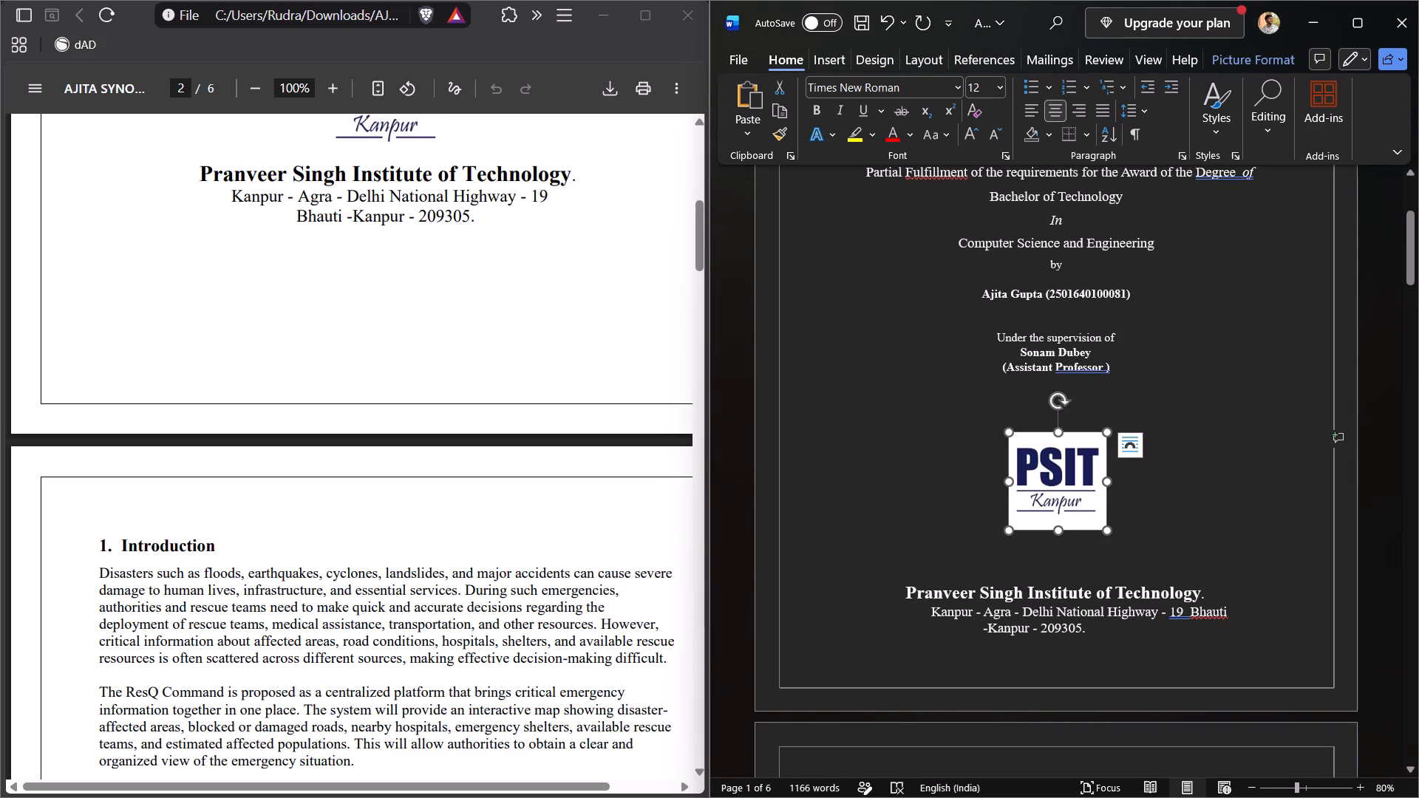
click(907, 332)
Delete the blank line above the SYNOPSIS title on the cover page.
scroll(907, 332, up, 3)
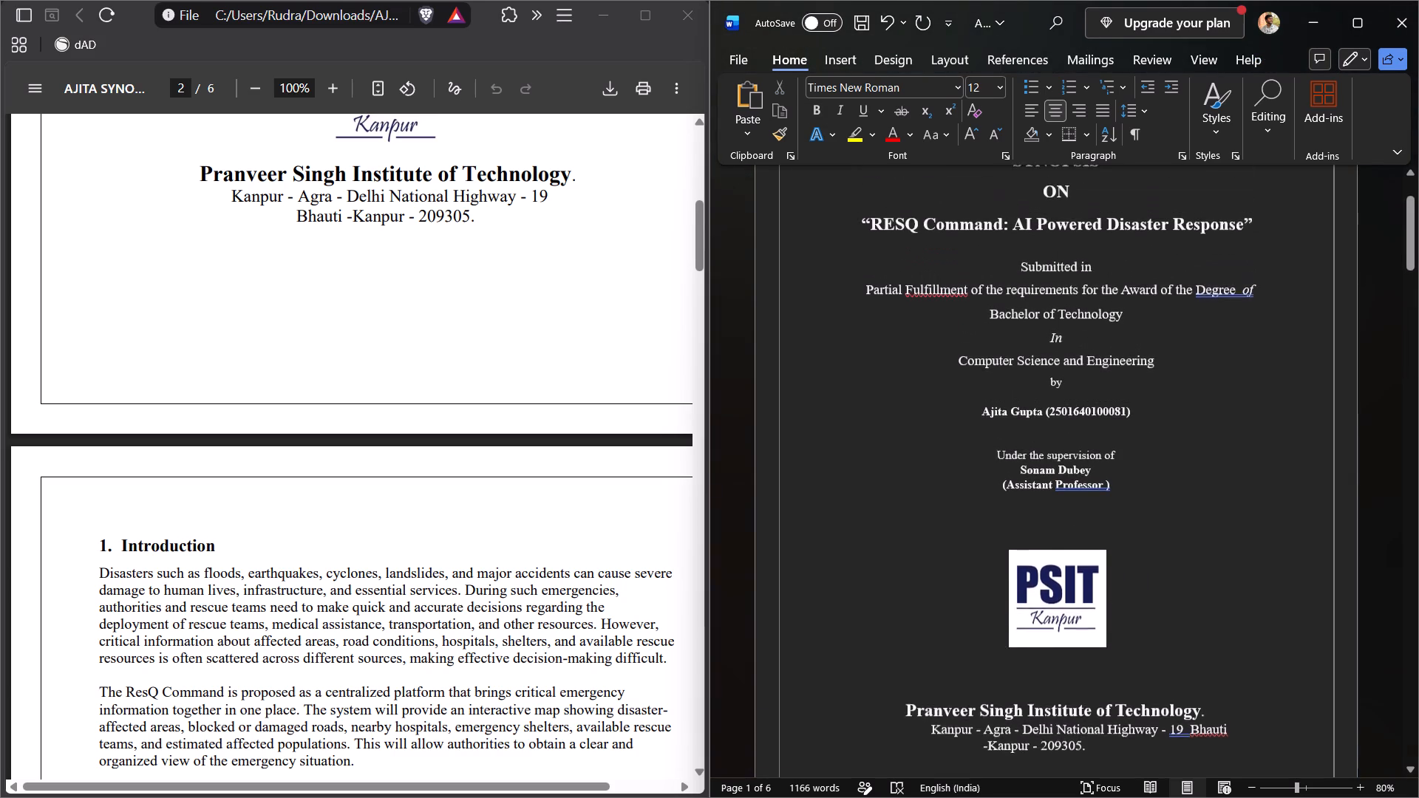
scroll(907, 332, up, 1)
scroll(955, 470, up, 2)
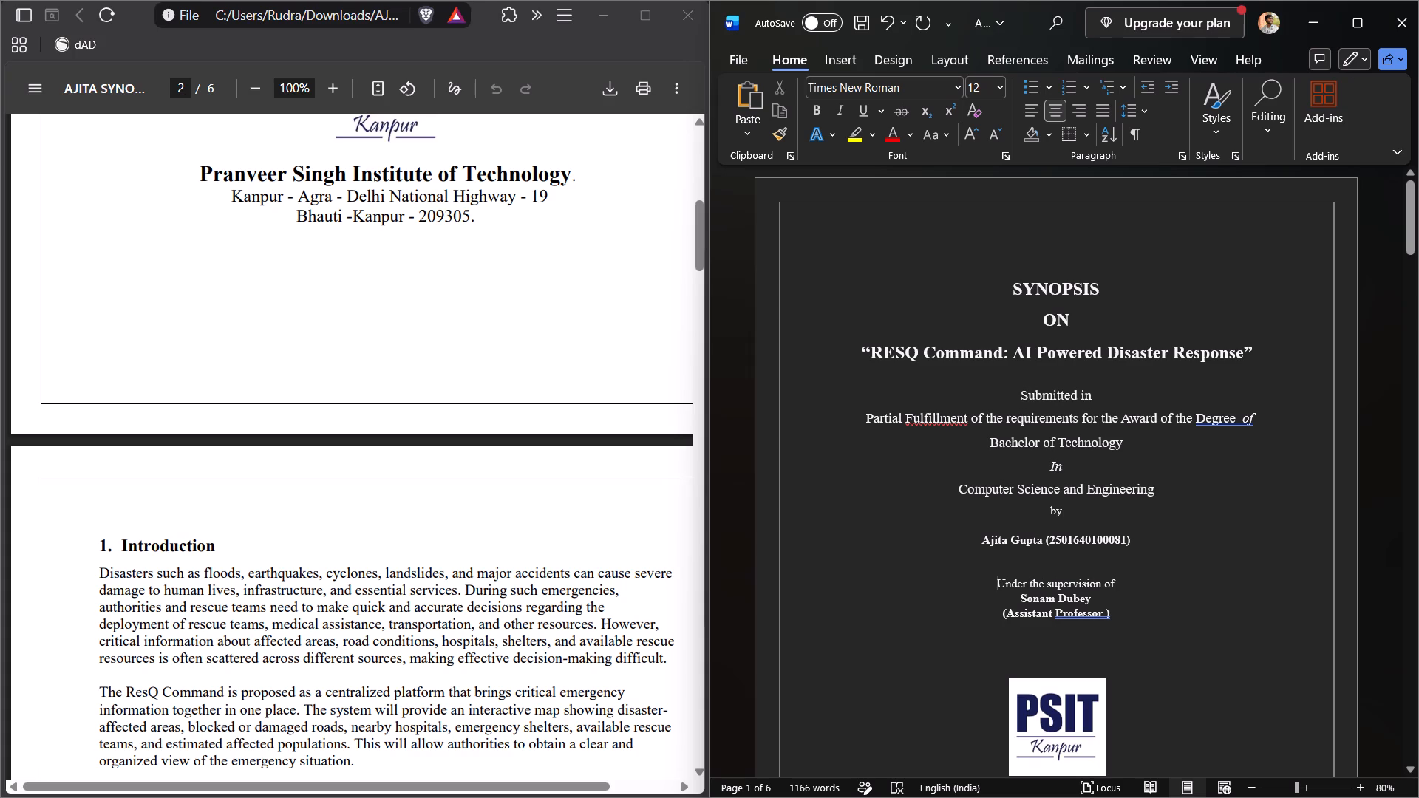
click(1013, 254)
key(BackSpace)
key(BackSpace)
key(BackSpace)
key(BackSpace)
key(BackSpace)
key(BackSpace)
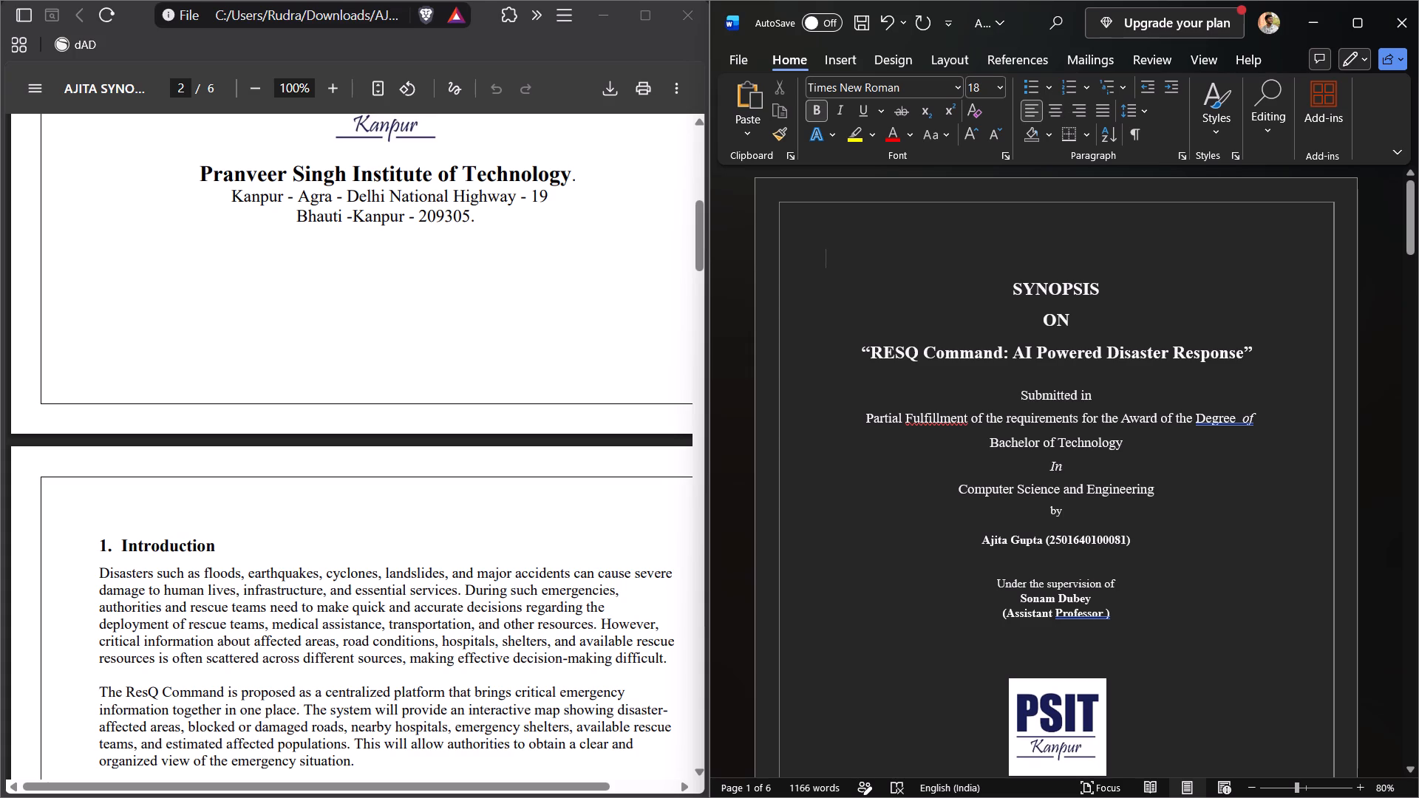
key(BackSpace)
key(BackSpace)
key(BackSpace)
click(999, 295)
key(BackSpace)
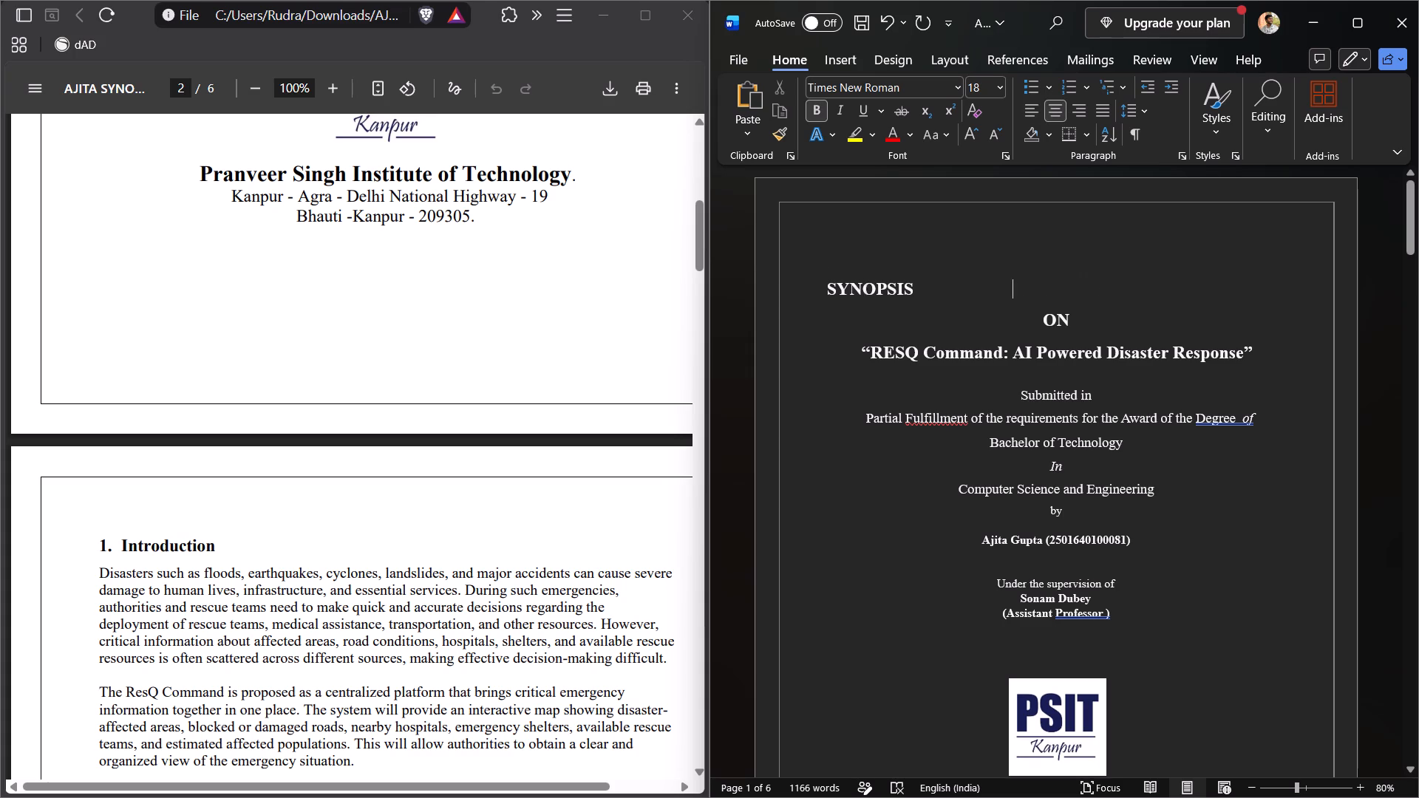
key(BackSpace)
key(BackSpace)
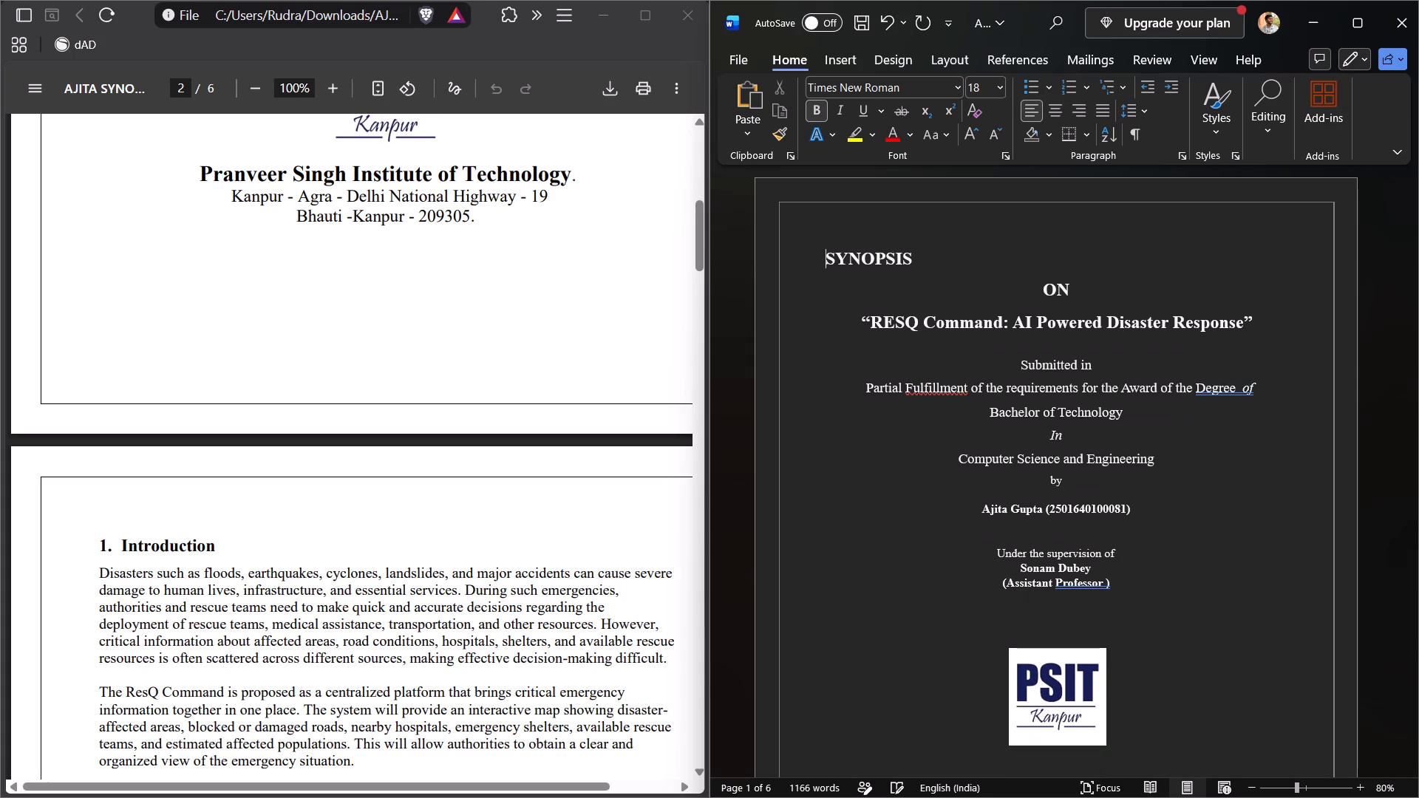
Center the SYNOPSIS title horizontally on the cover page.
key(Tab)
key(Tab)
key(Tab)
key(BackSpace)
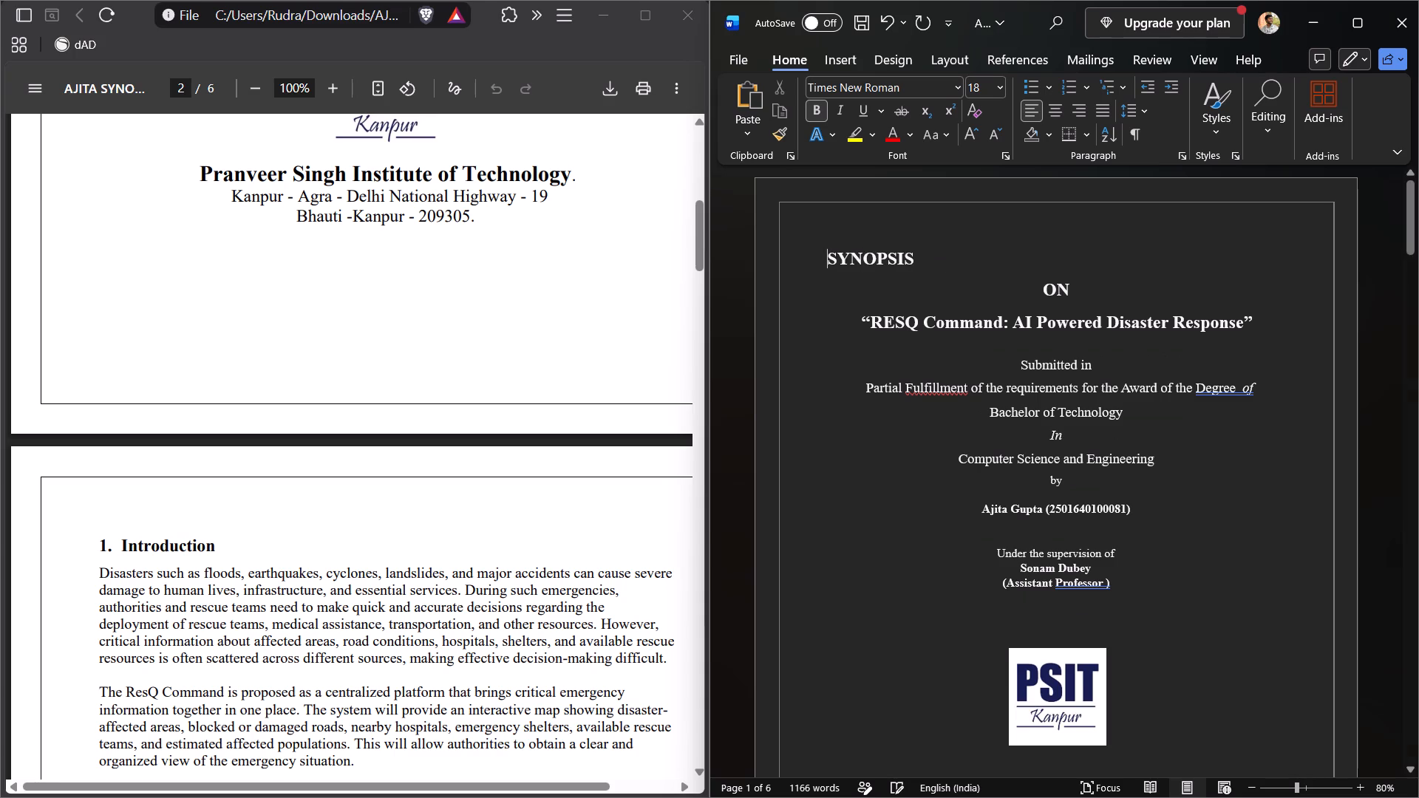
click(1054, 104)
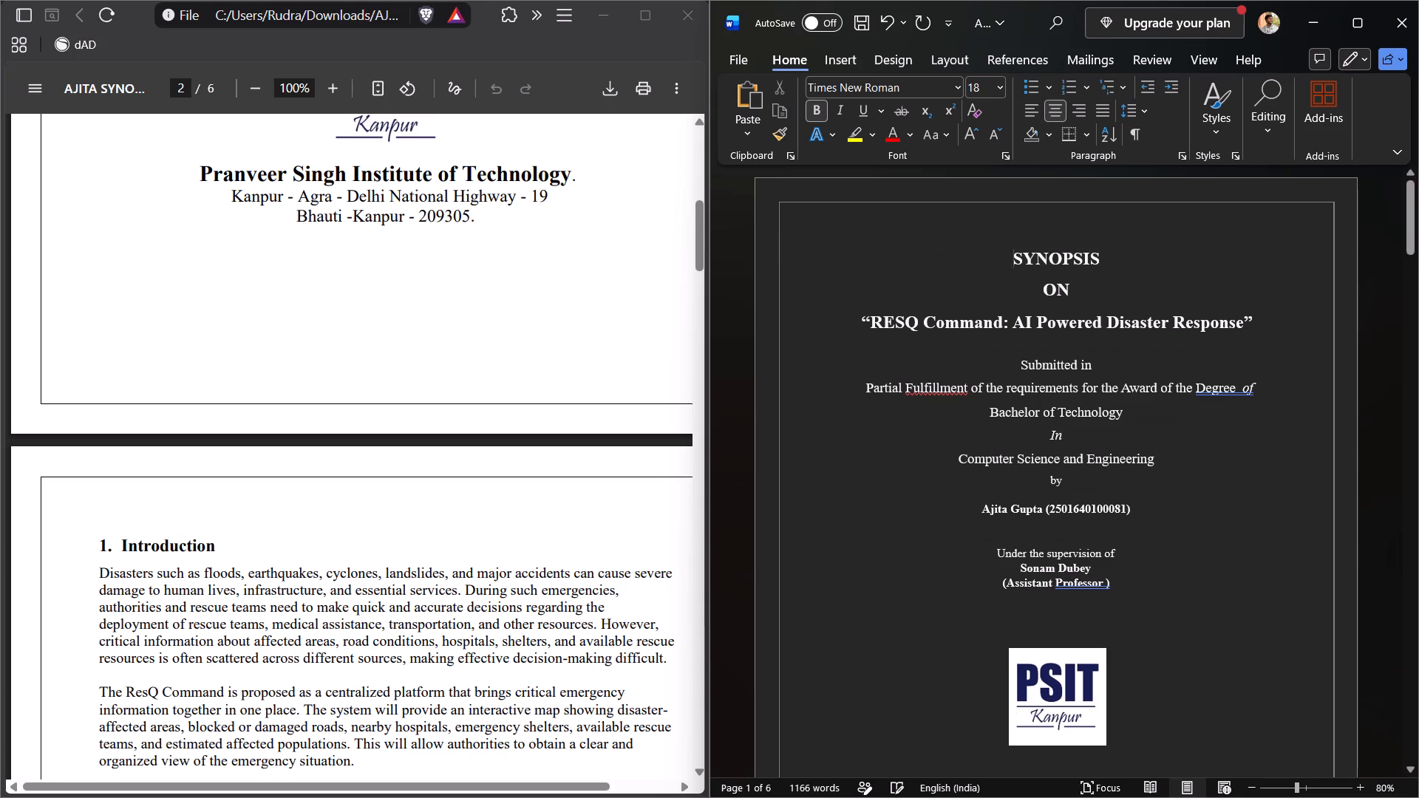
Insert two blank lines after the institute address on the cover page to push "1. Introduction" onto the following page.
scroll(884, 437, down, 4)
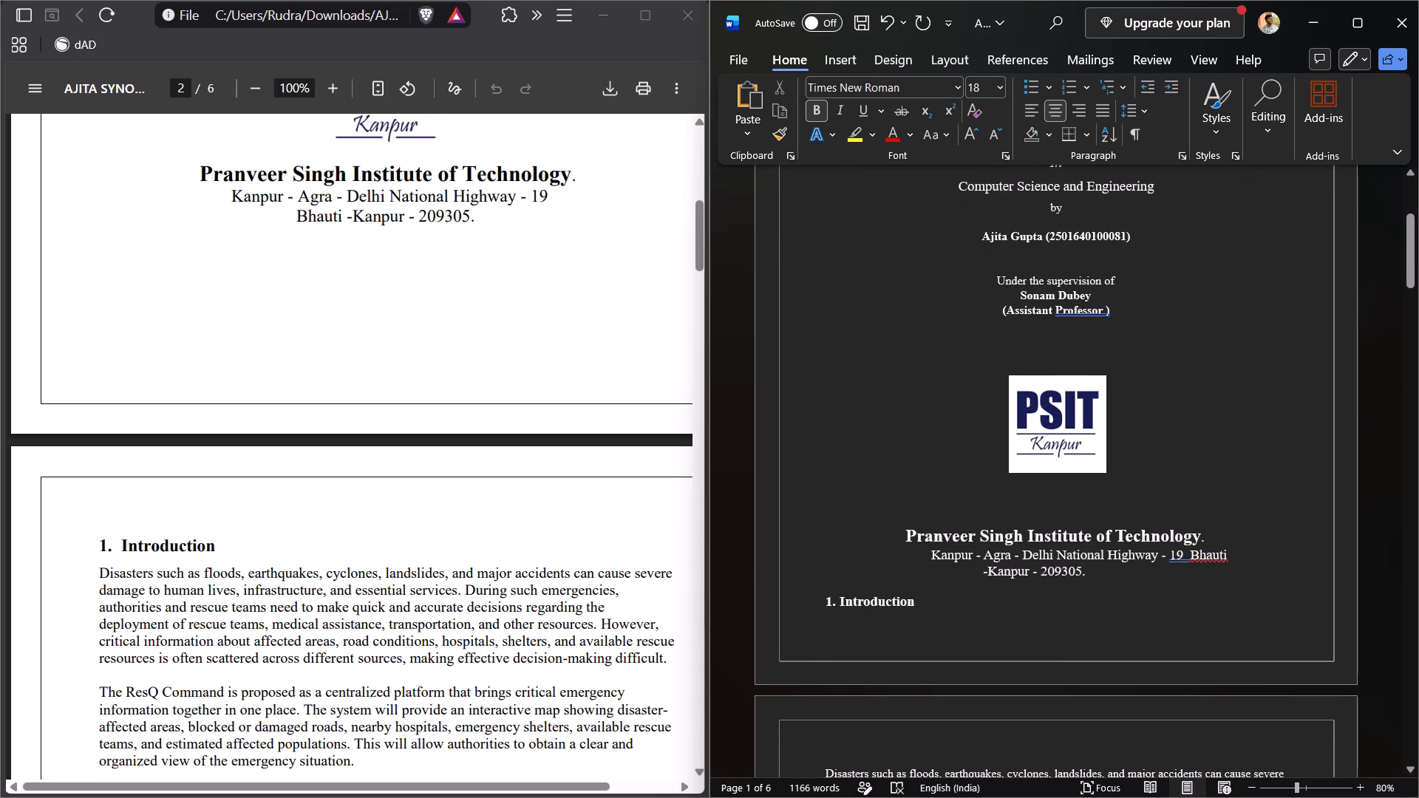
click(1090, 572)
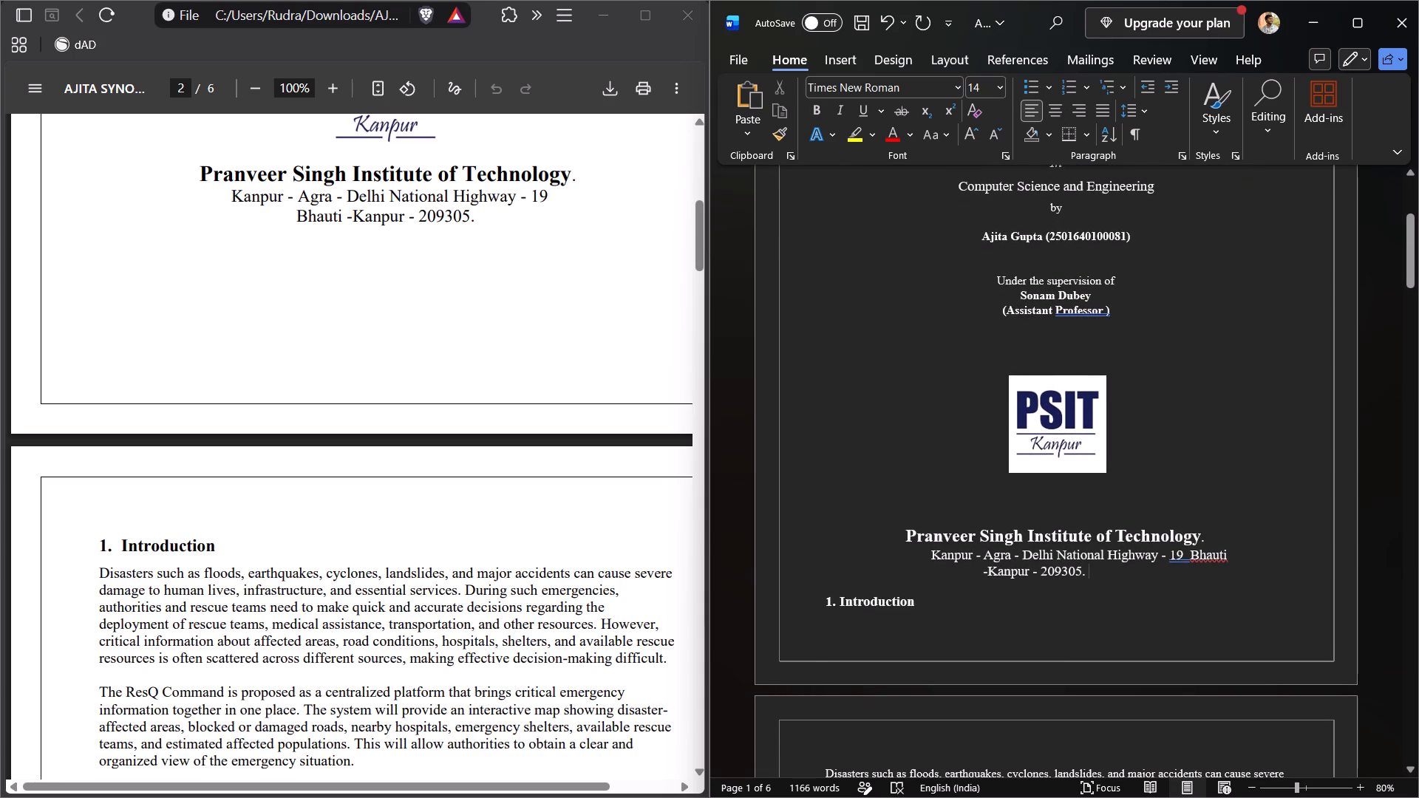
click(1090, 572)
key(Return)
key(Return)
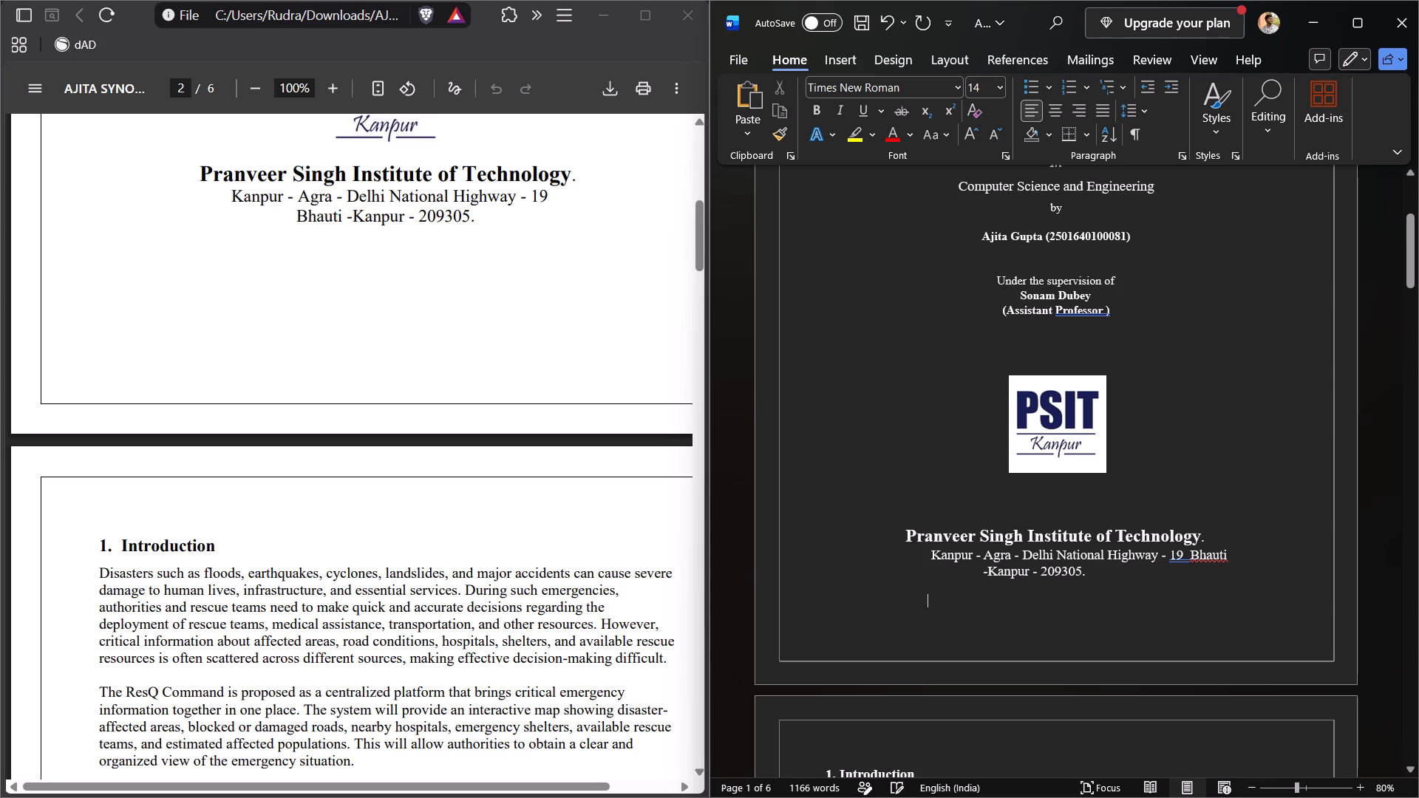
Insert one blank line between the PSIT logo and the institute name on the cover page.
click(1055, 506)
key(Return)
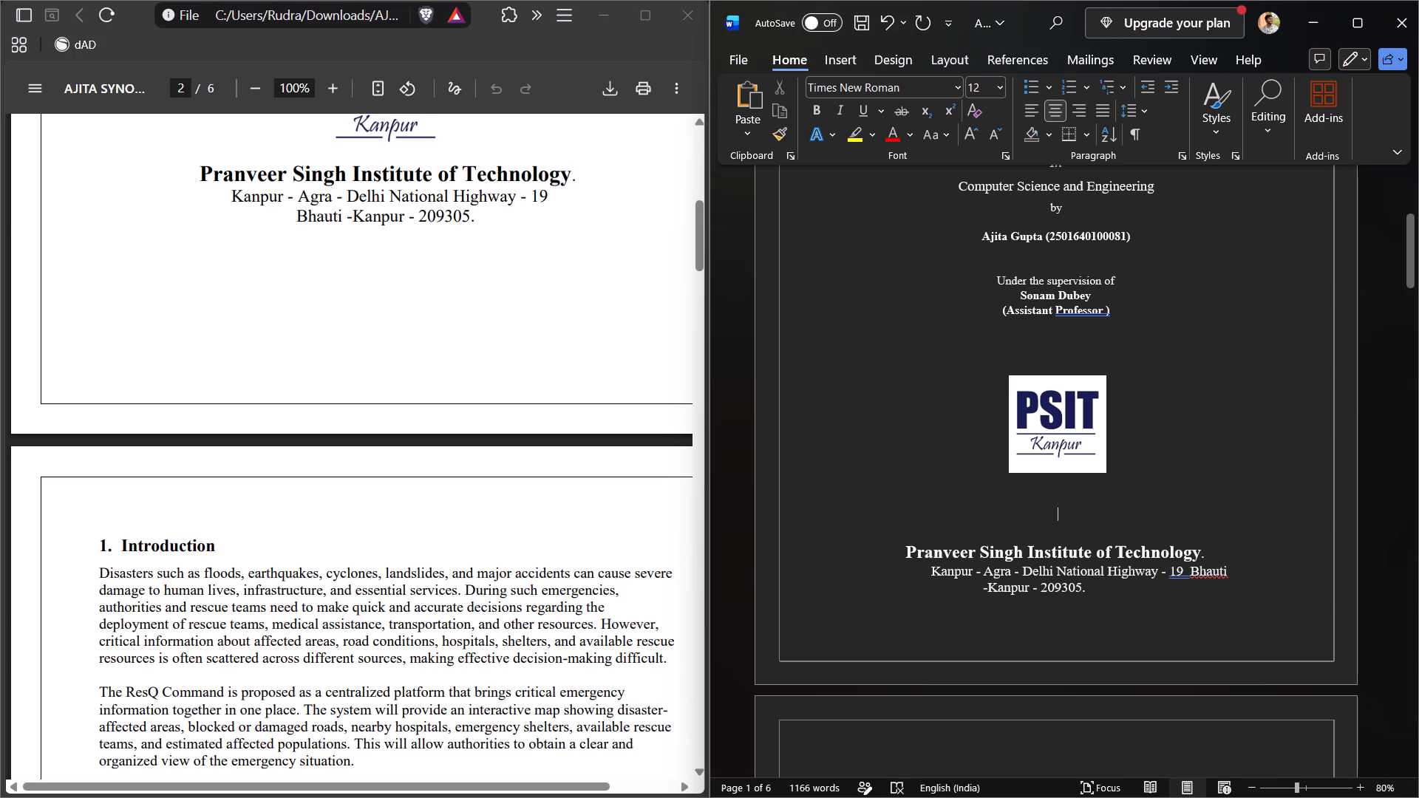
Delete the blank space above the "1. Introduction" heading at the start of page 2.
scroll(904, 698, down, 2)
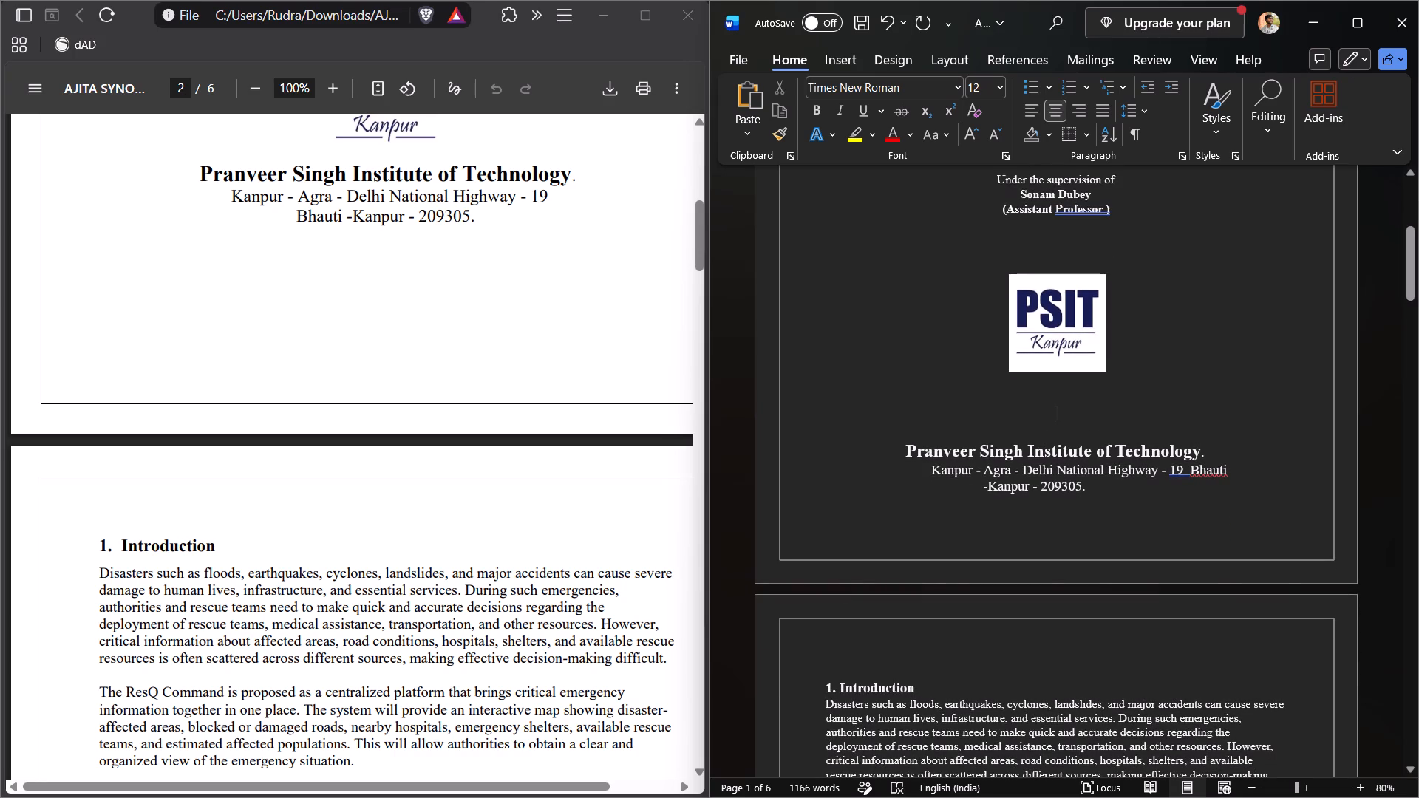
click(860, 649)
key(BackSpace)
key(BackSpace)
Correct "disasteraffected" to "disaster affected" in the second Introduction paragraph using the spelling suggestion.
scroll(853, 662, down, 2)
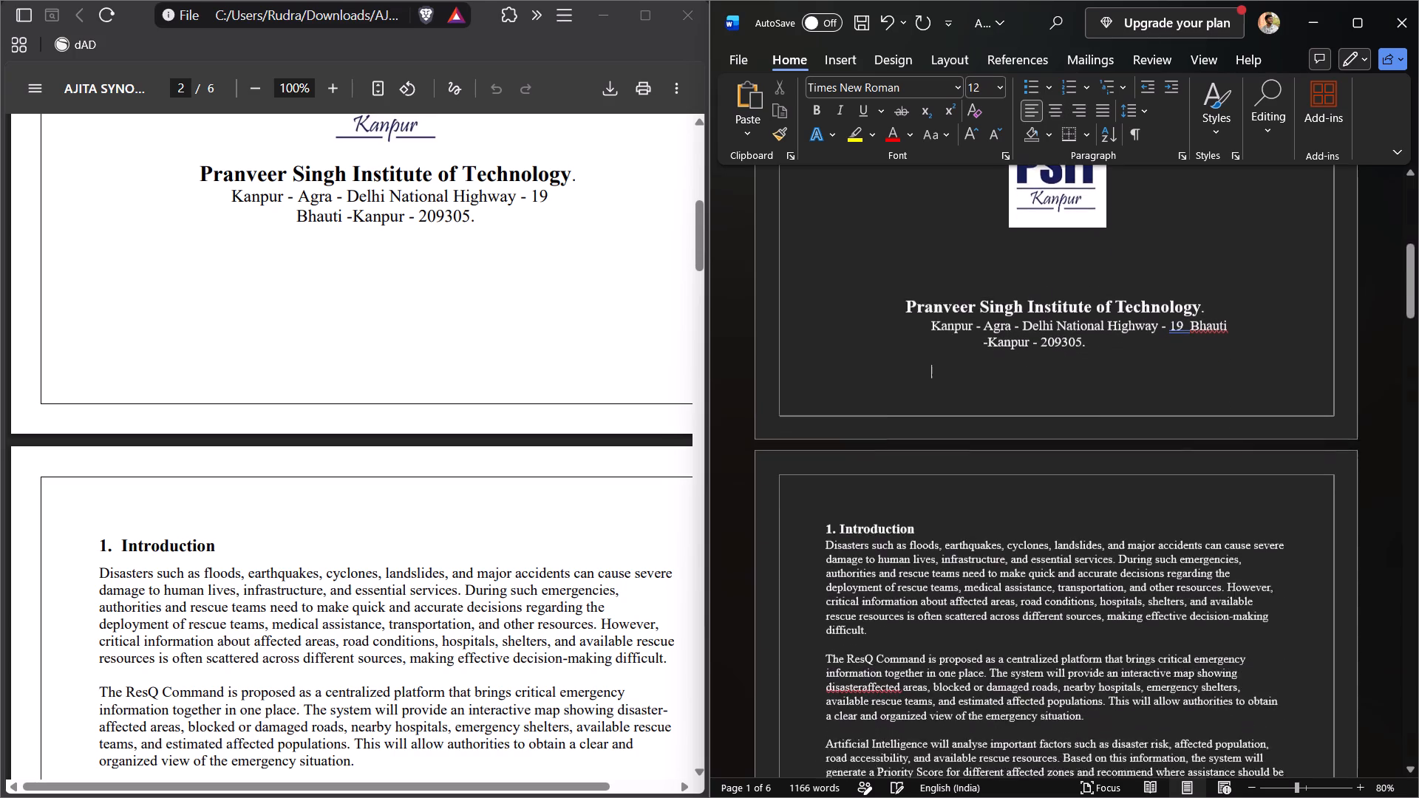
scroll(853, 662, down, 4)
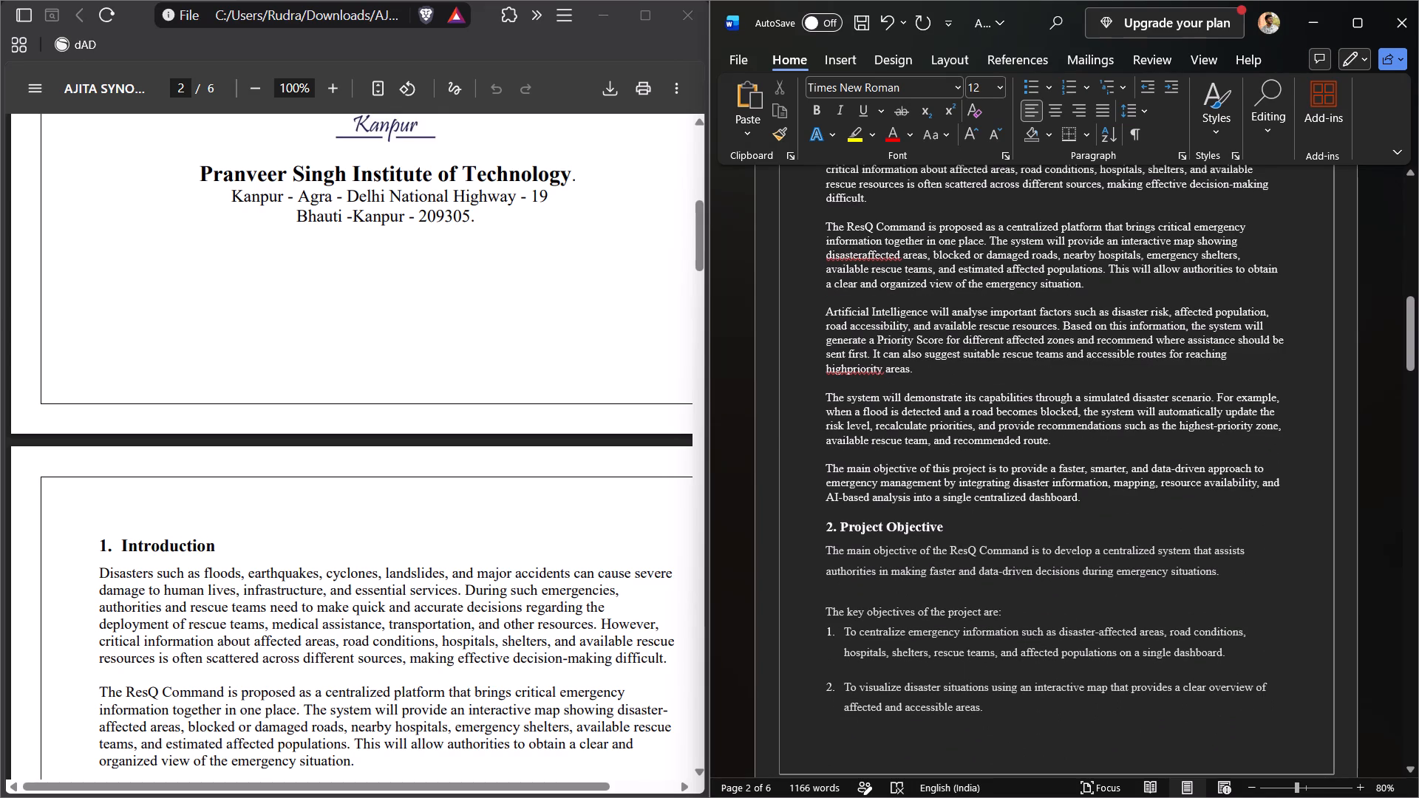
right_click(851, 259)
click(809, 271)
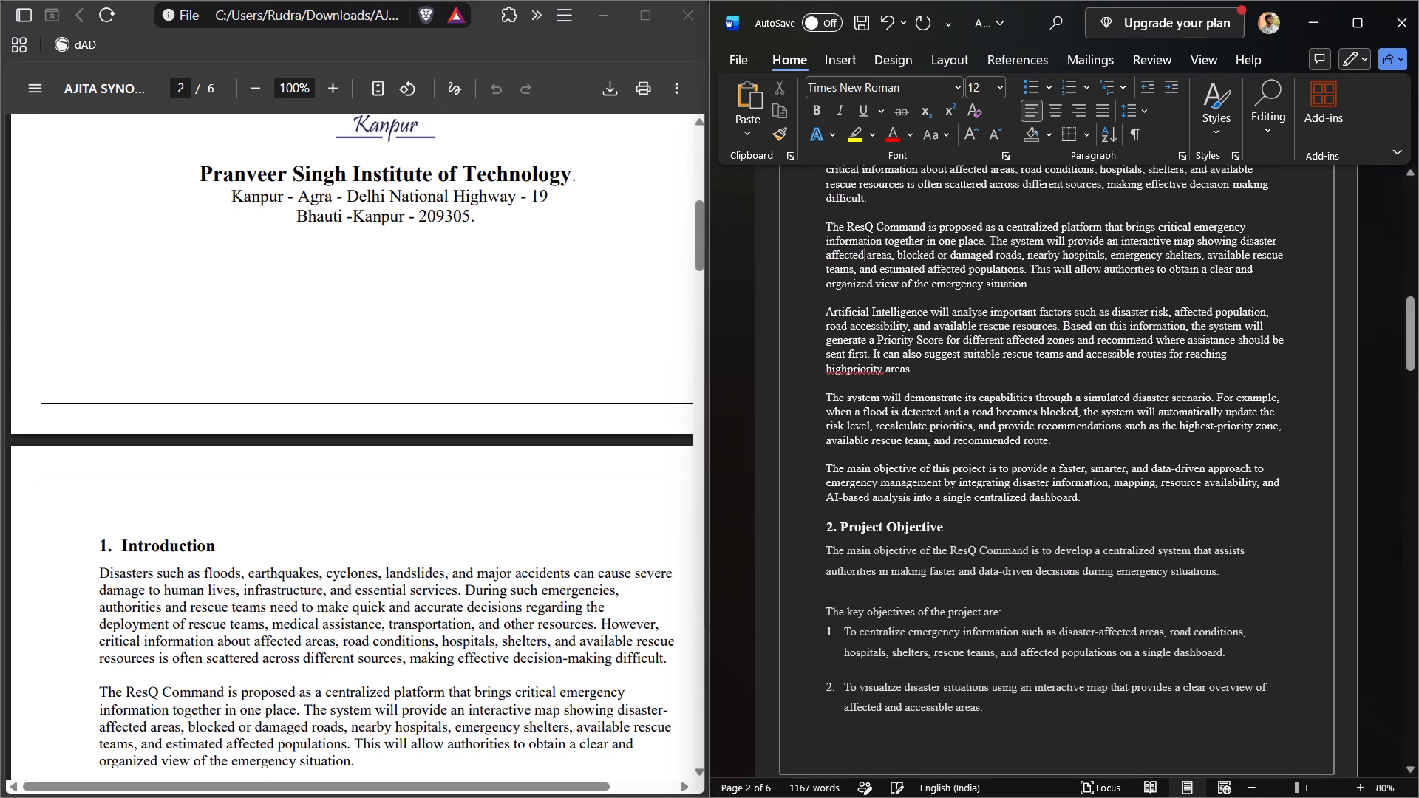
Ignore the spelling flag on "highpriority" in the third Introduction paragraph and split the word into "high priority".
right_click(850, 373)
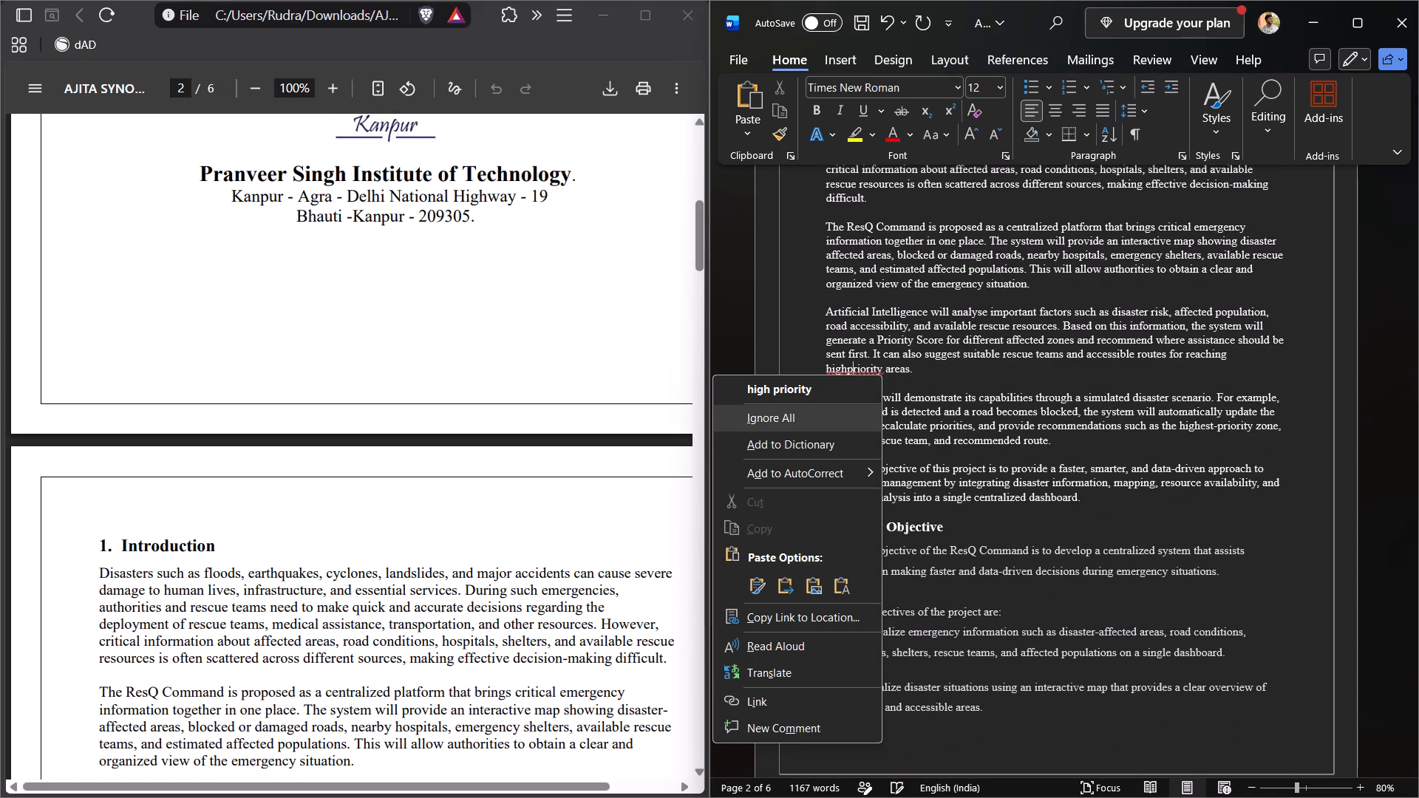
click(795, 425)
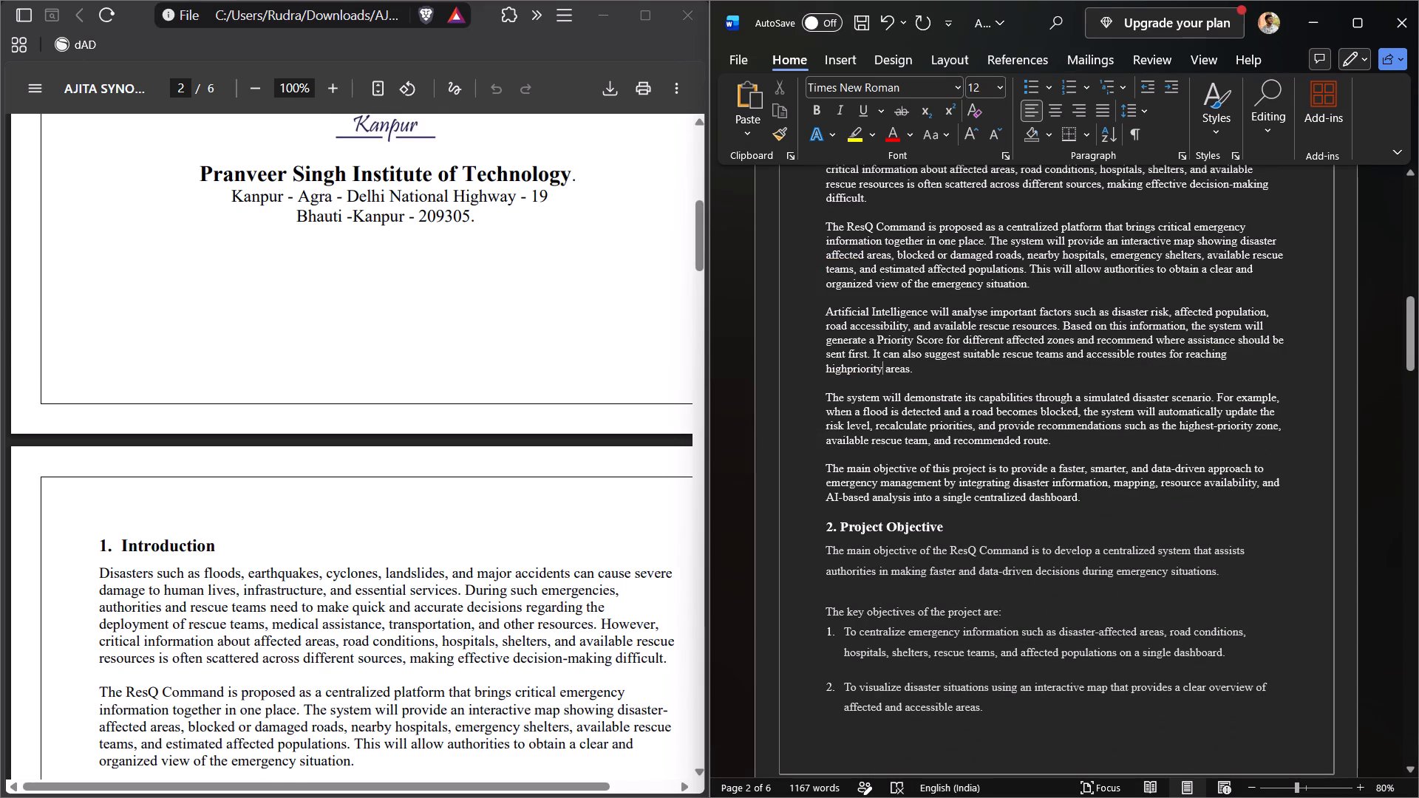
click(851, 365)
key(space)
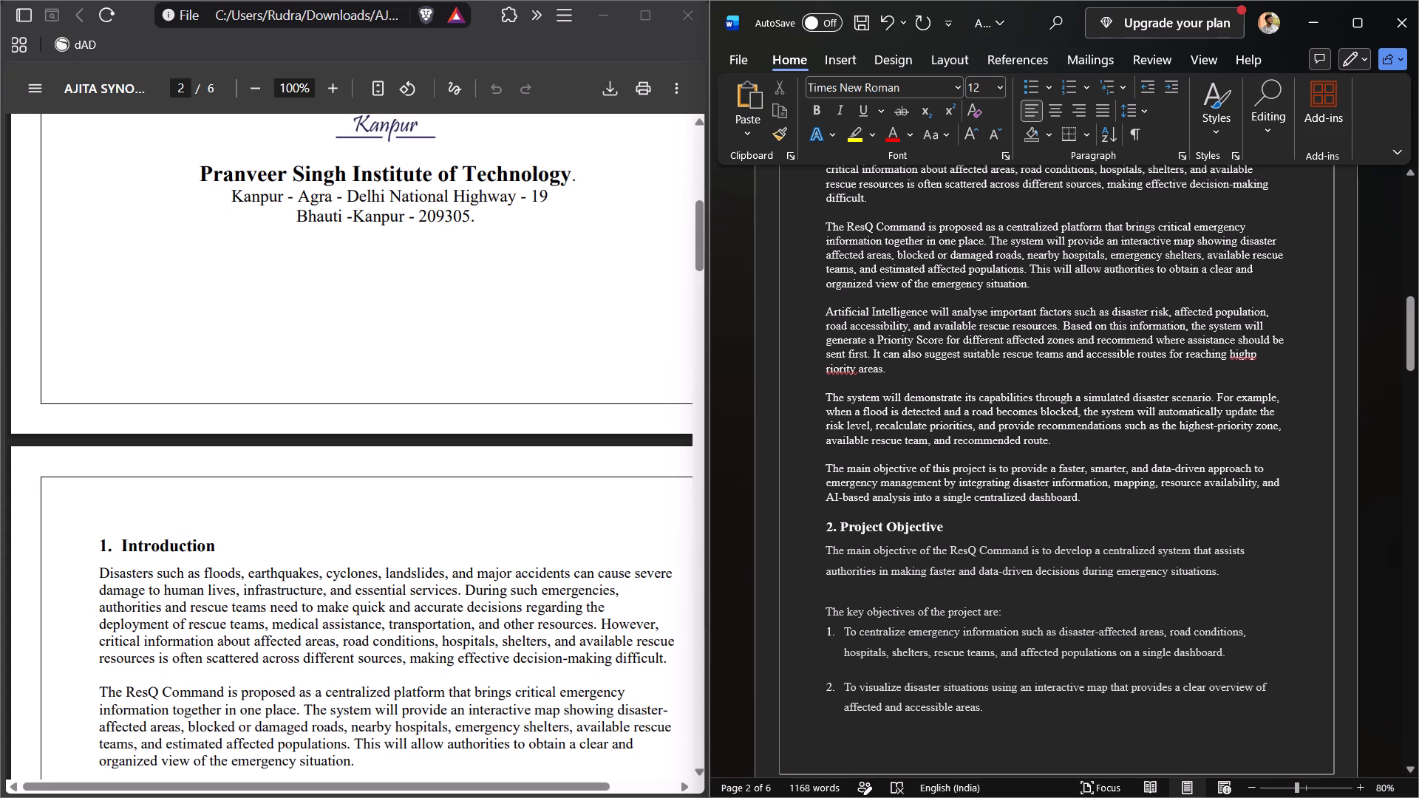
key(ctrl+z)
key(Left)
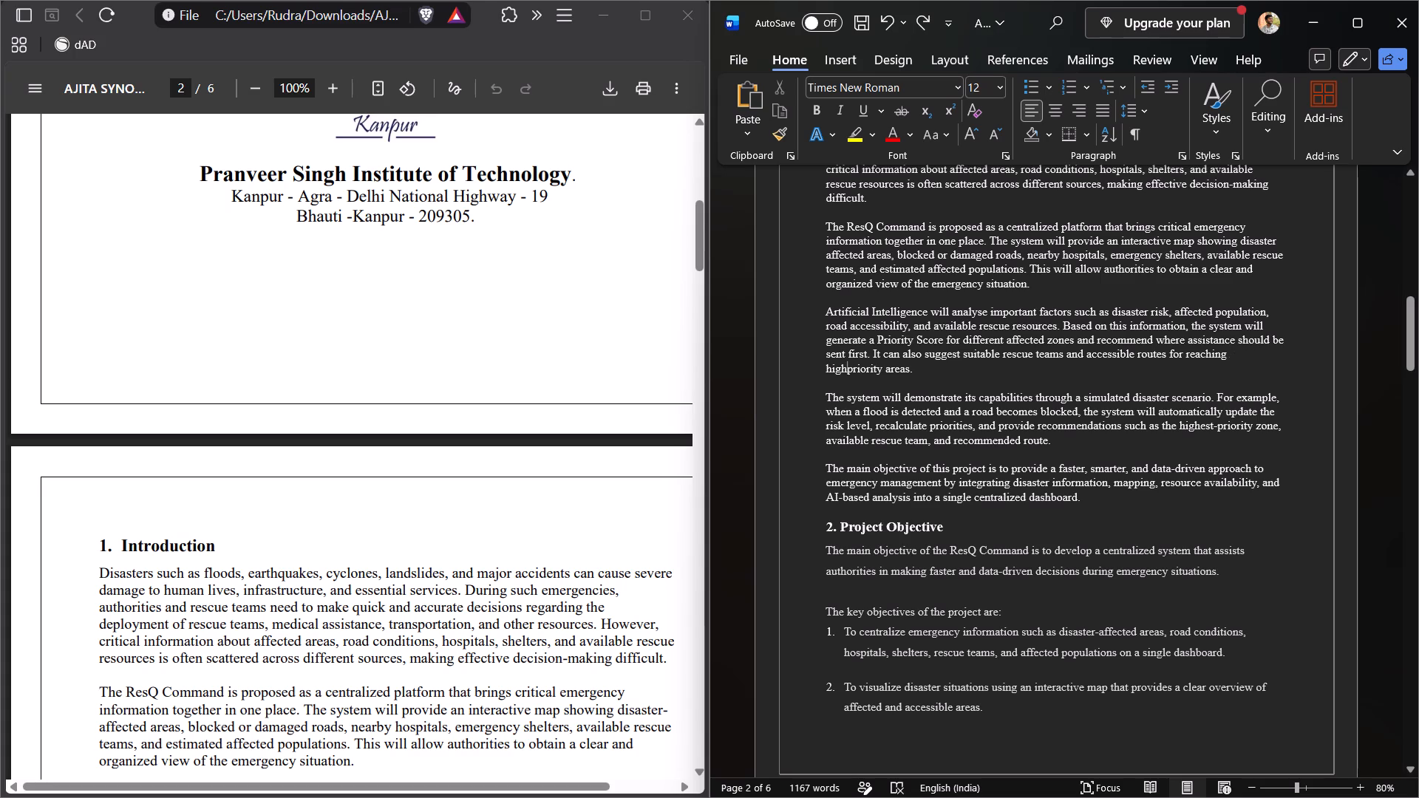
key(space)
Review the layout and indentation from the key objectives through the Feasibility Study to the Methodology phases.
scroll(1024, 466, down, 2)
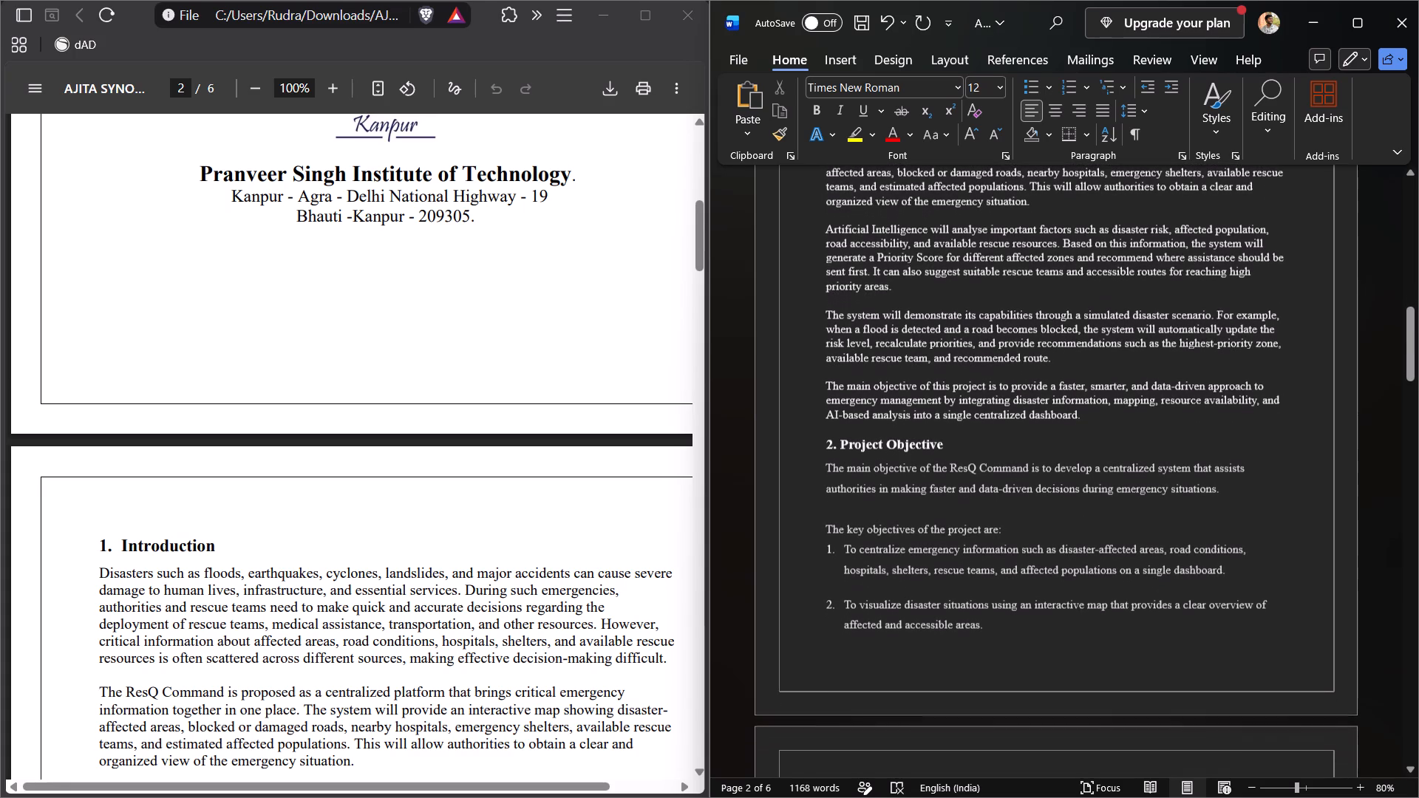
scroll(1024, 466, down, 8)
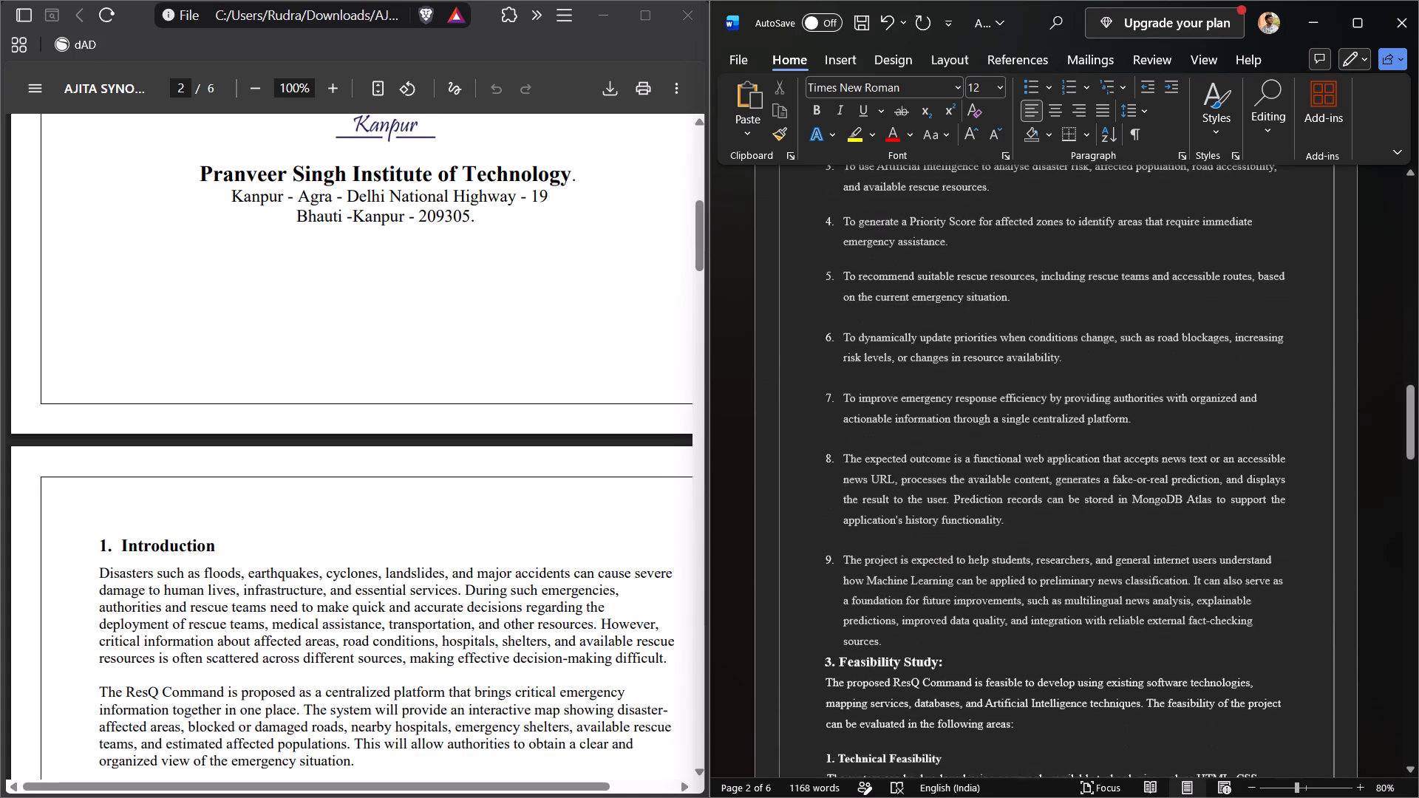
scroll(1024, 466, down, 4)
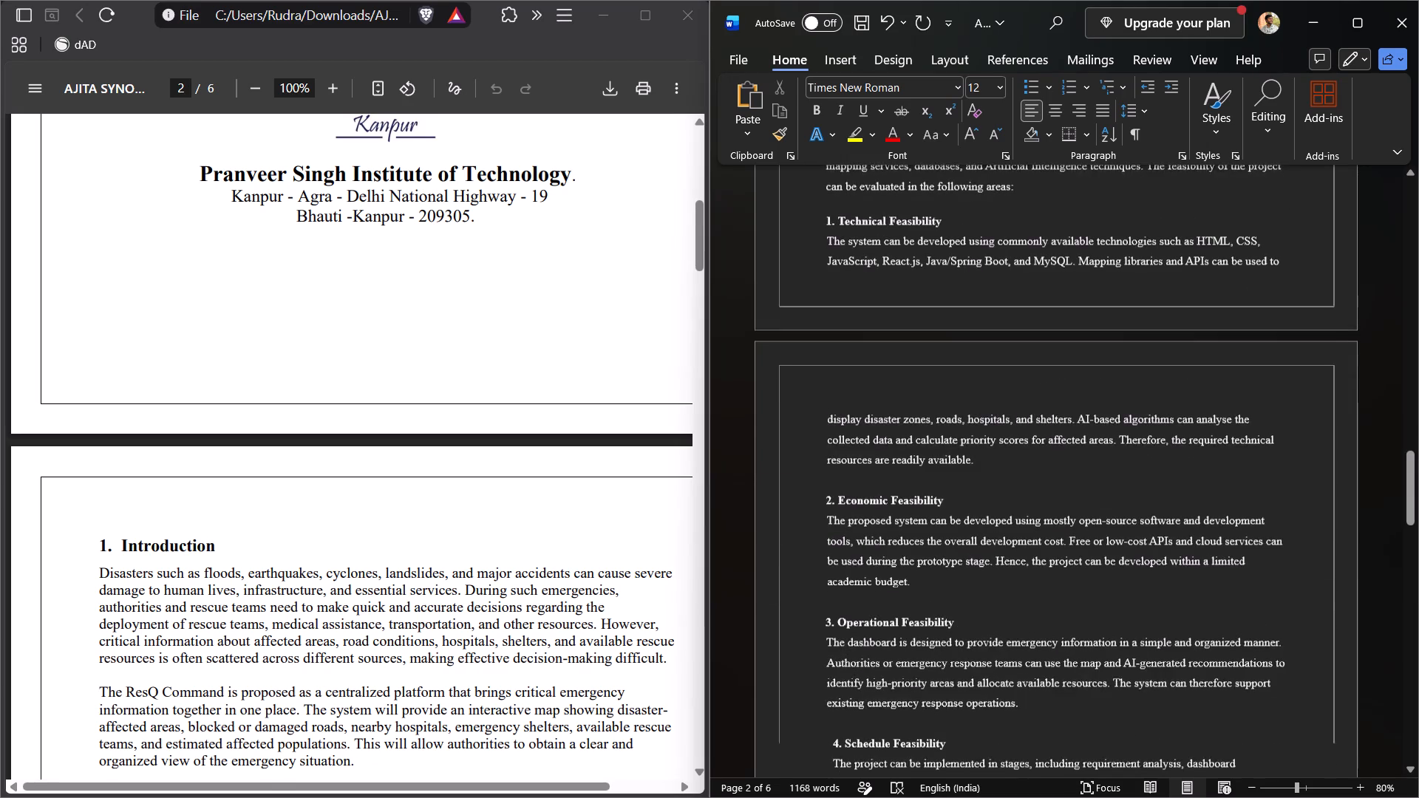
scroll(1024, 466, down, 1)
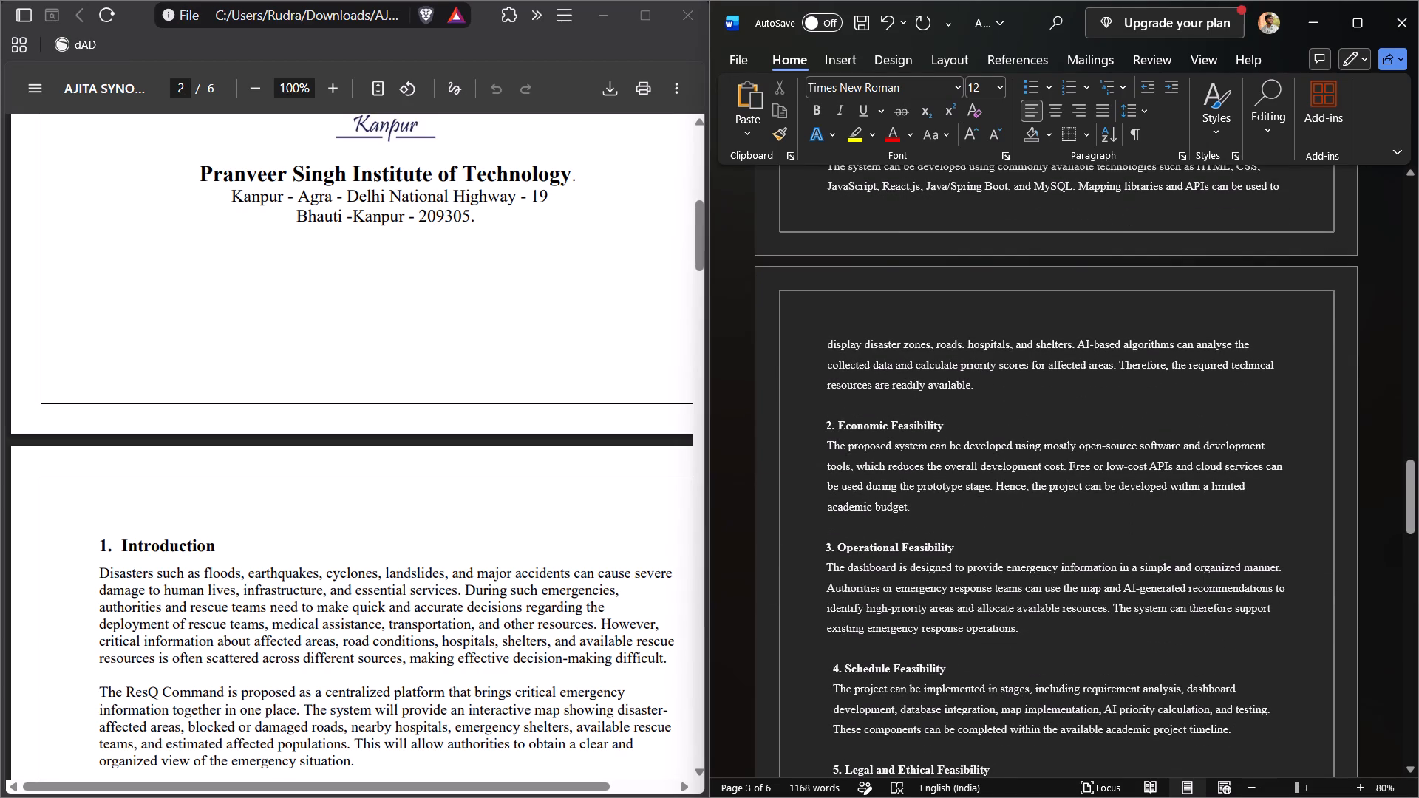
click(848, 528)
key(Up)
key(Down)
key(Down)
key(Down)
scroll(858, 700, down, 7)
scroll(858, 700, up, 2)
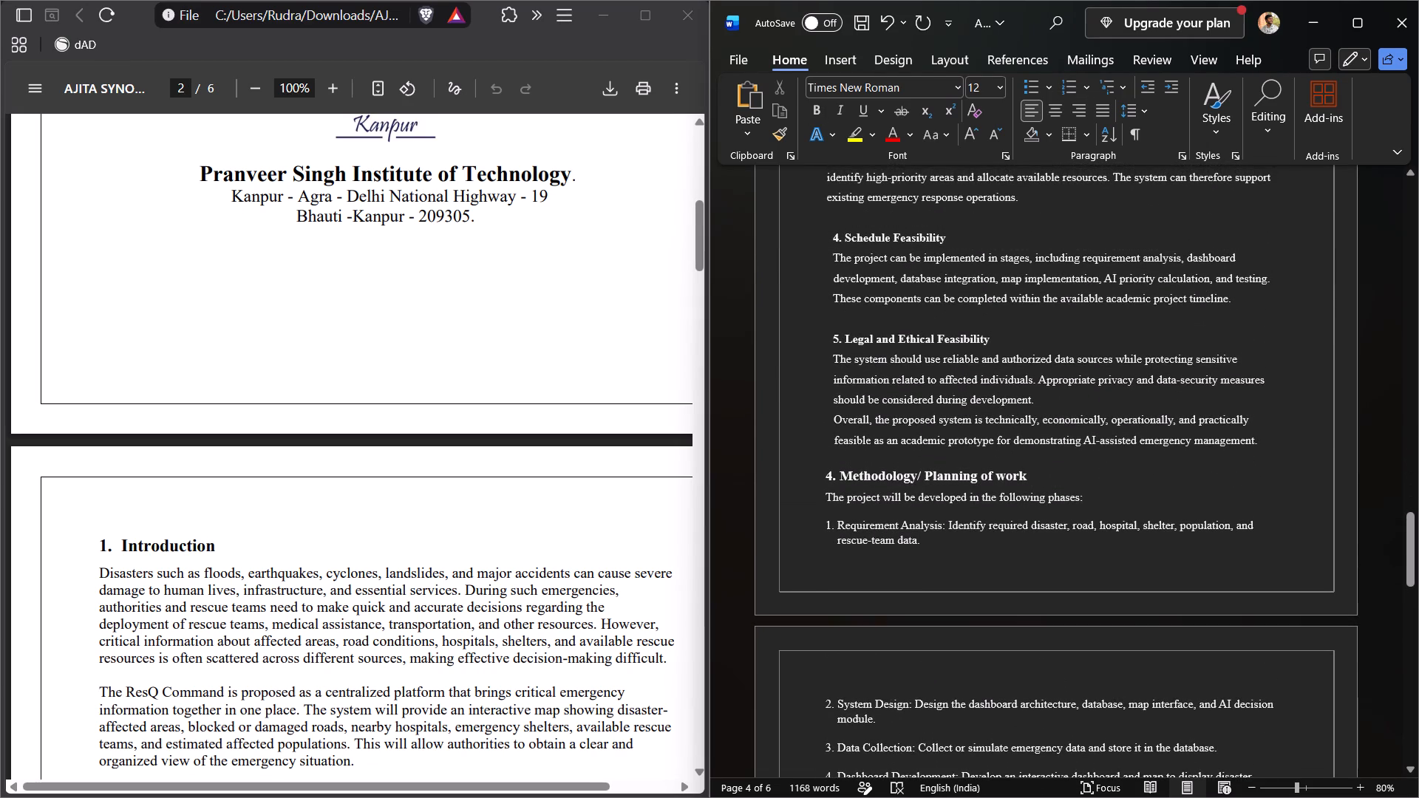
scroll(862, 484, down, 2)
scroll(862, 484, up, 1)
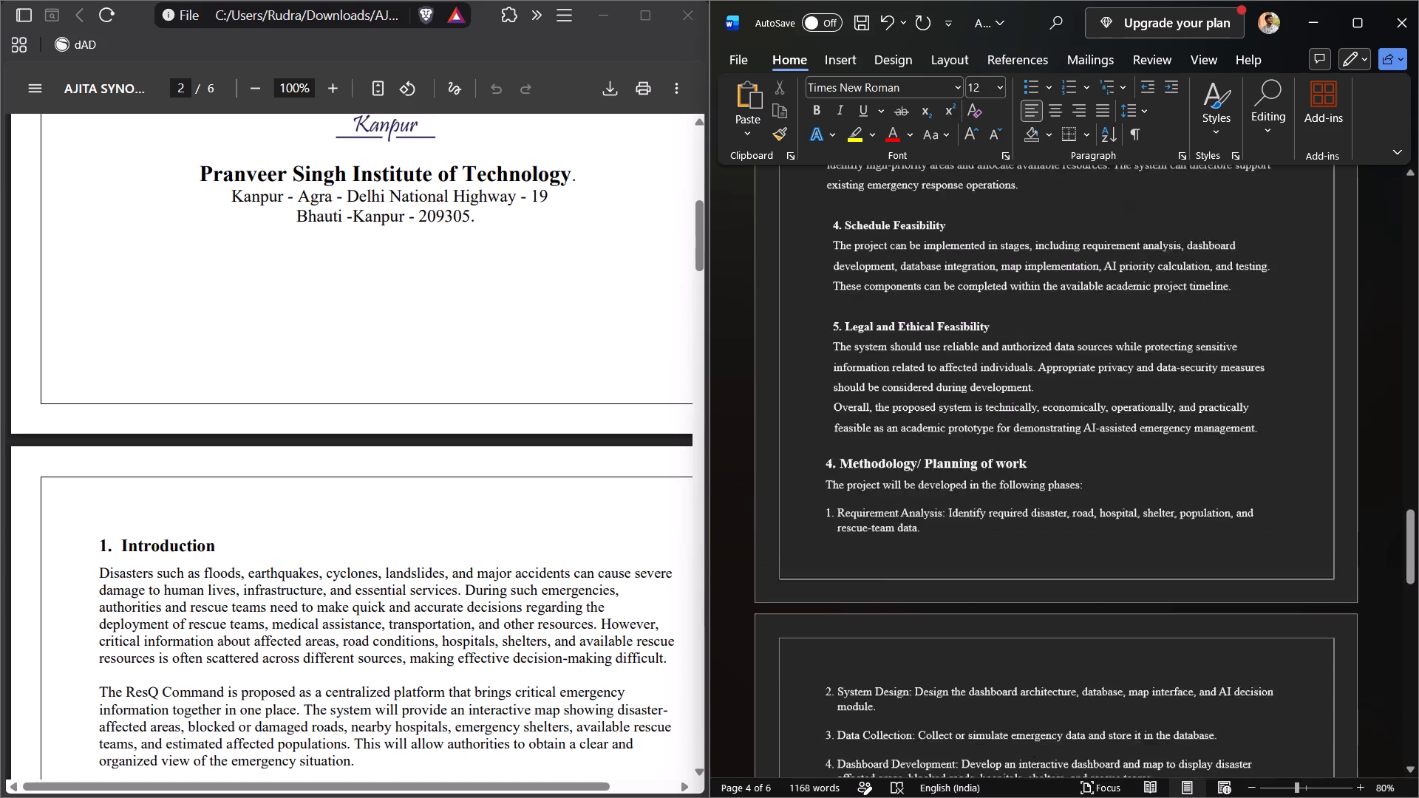
scroll(862, 484, up, 1)
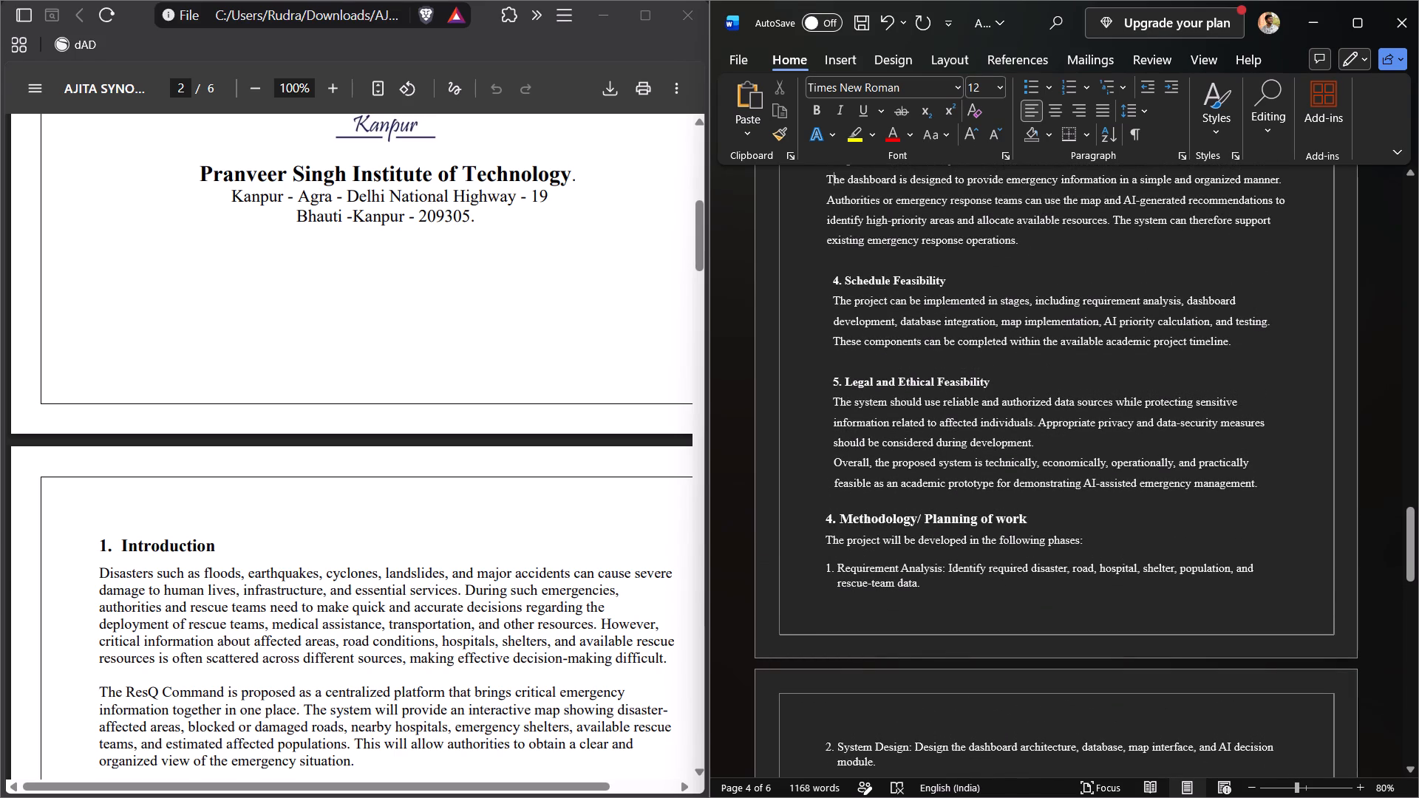
Increase the indent of Methodology phases 1 to 7, from Requirement Analysis through Testing & Deployment, by one level.
drag(826, 568, 959, 791)
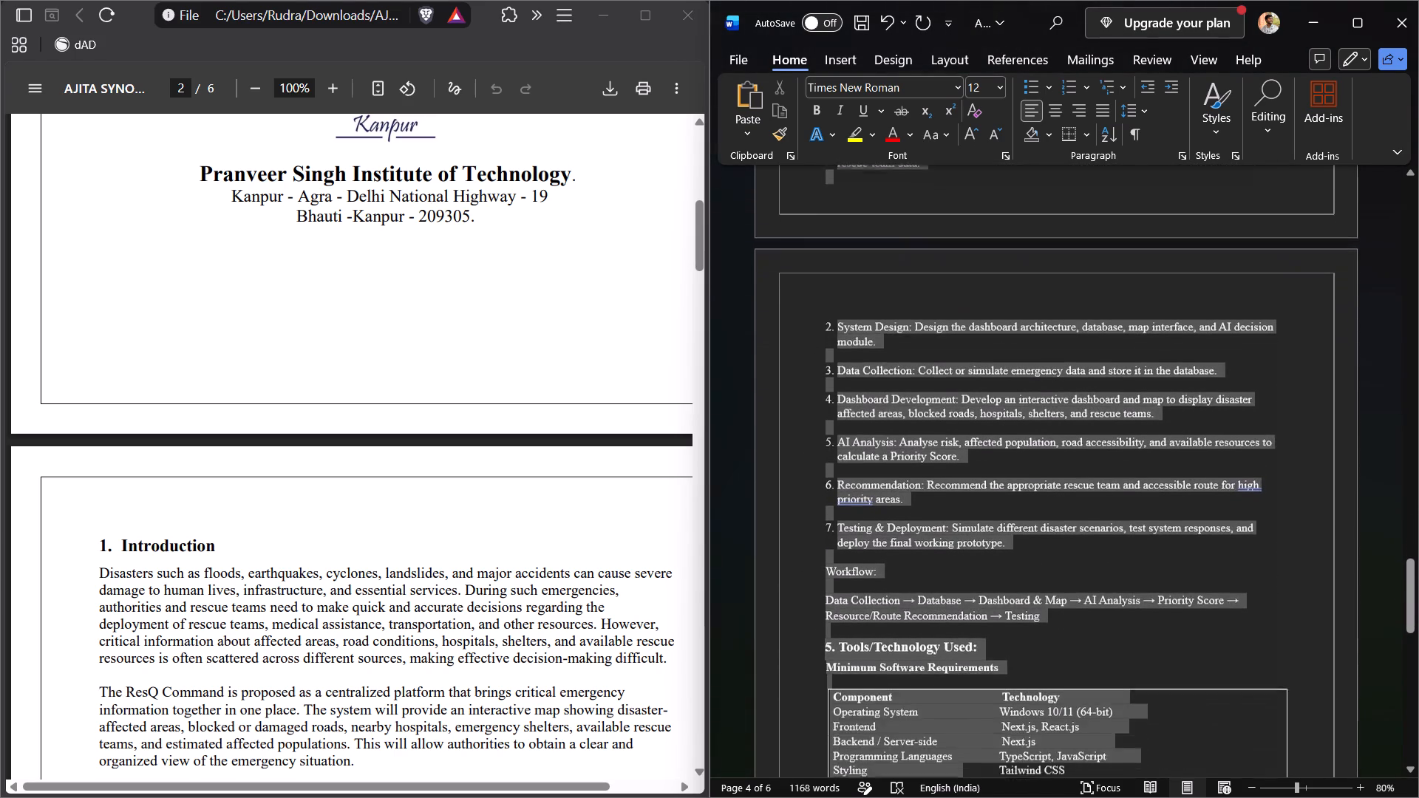
drag(959, 791, 1014, 521)
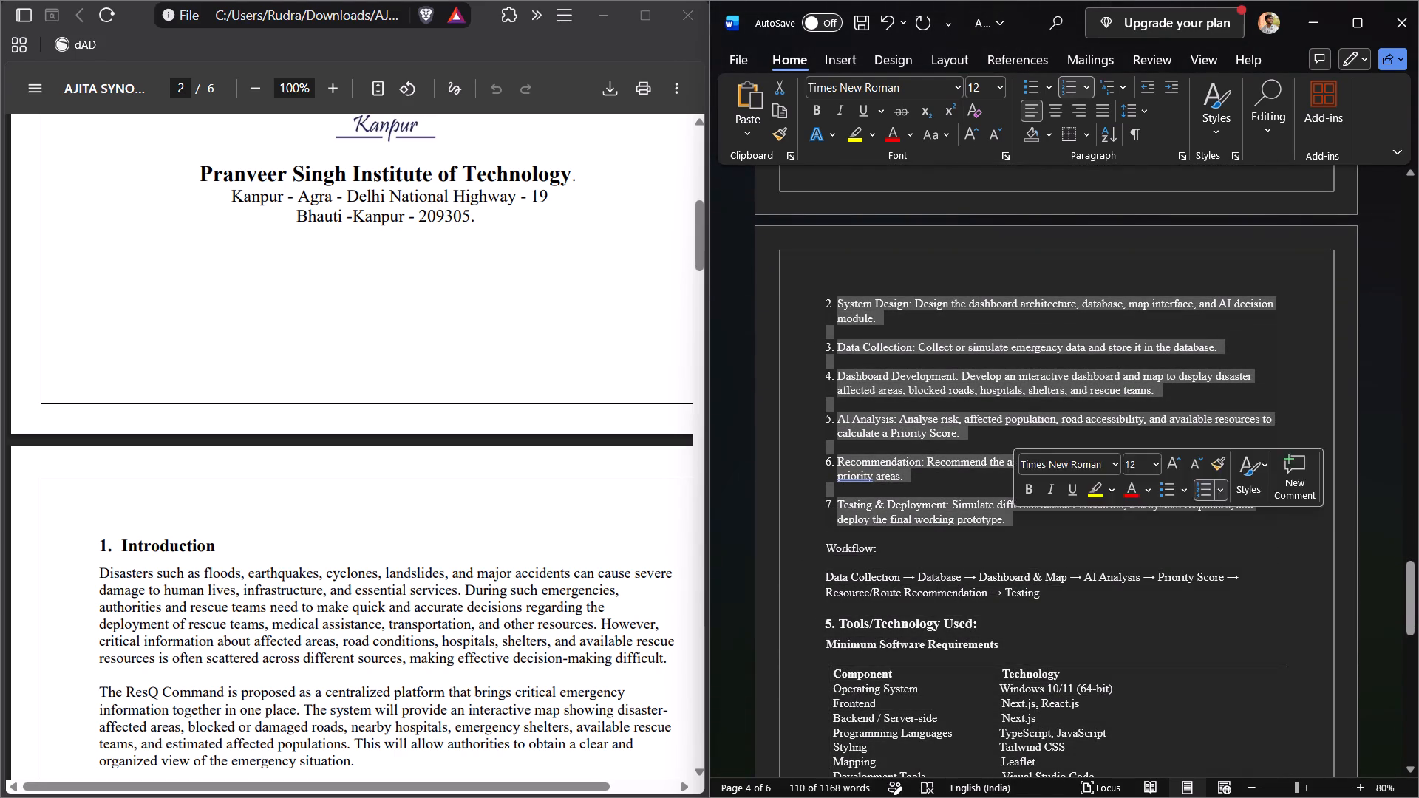
click(1175, 87)
click(777, 456)
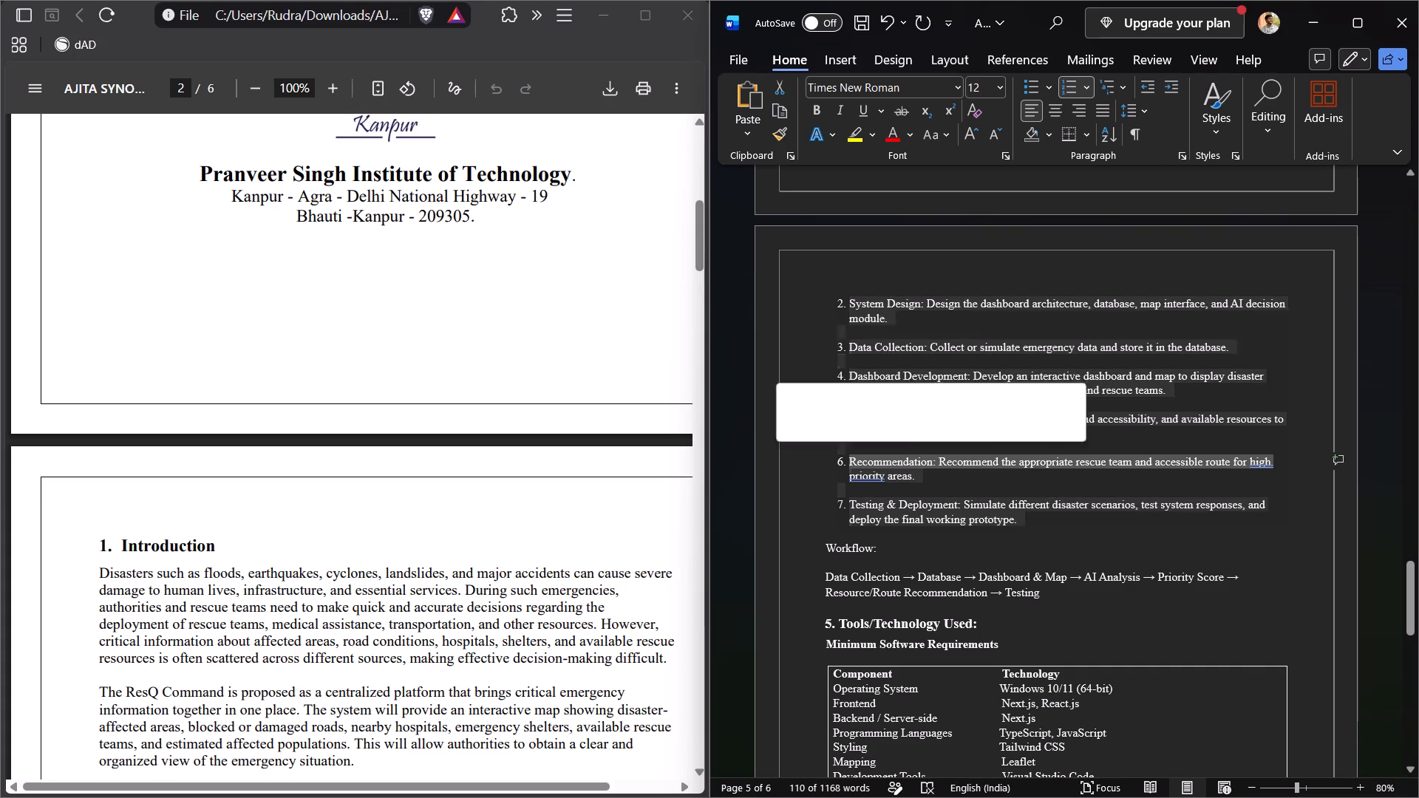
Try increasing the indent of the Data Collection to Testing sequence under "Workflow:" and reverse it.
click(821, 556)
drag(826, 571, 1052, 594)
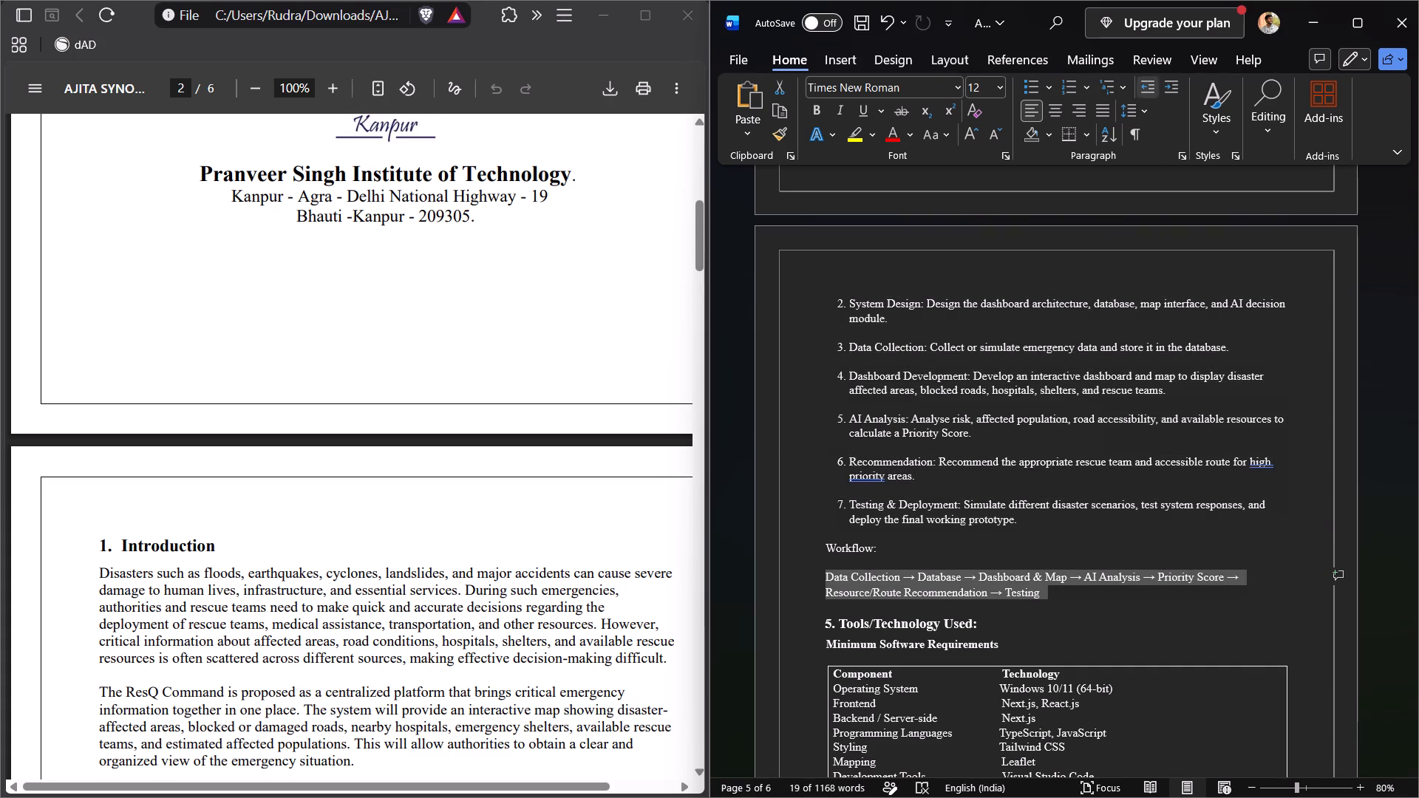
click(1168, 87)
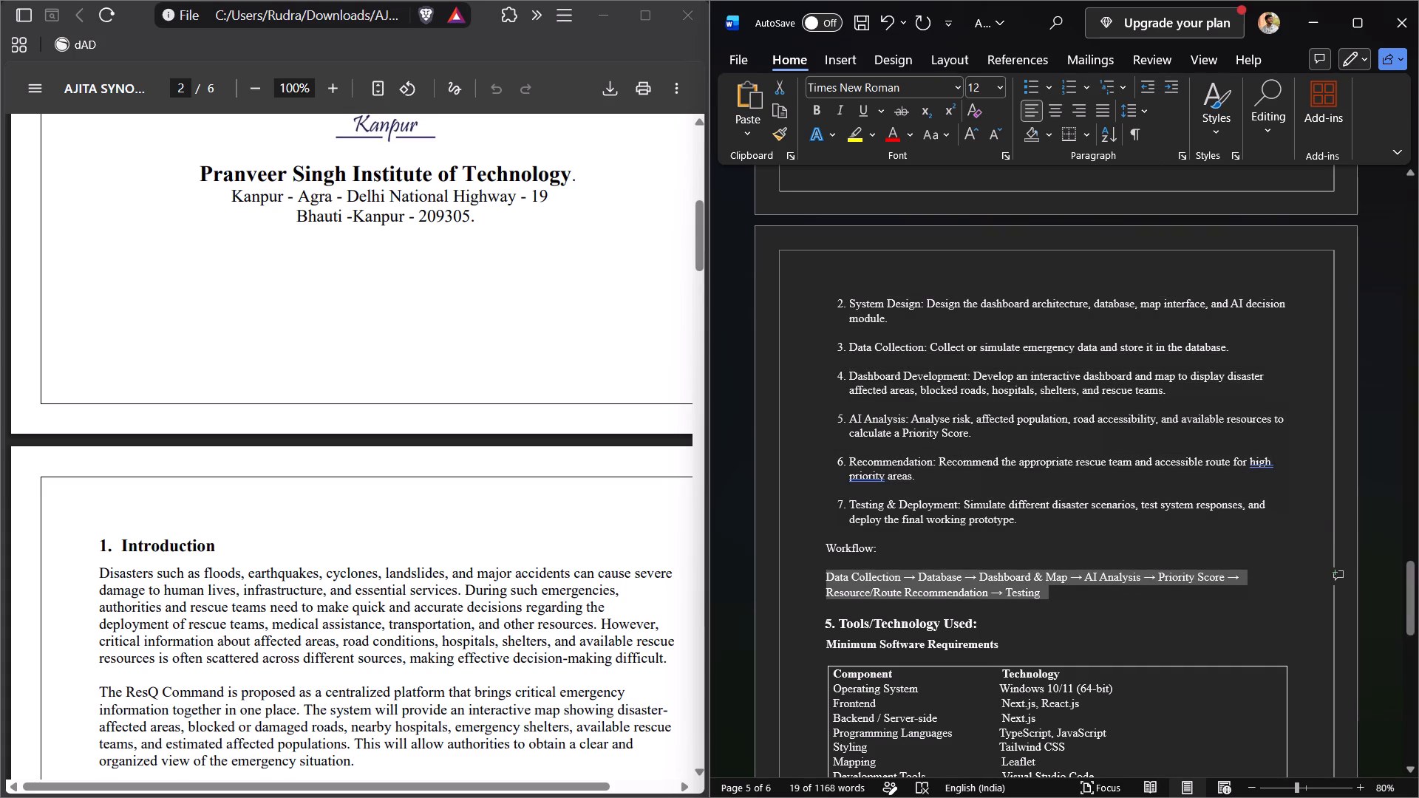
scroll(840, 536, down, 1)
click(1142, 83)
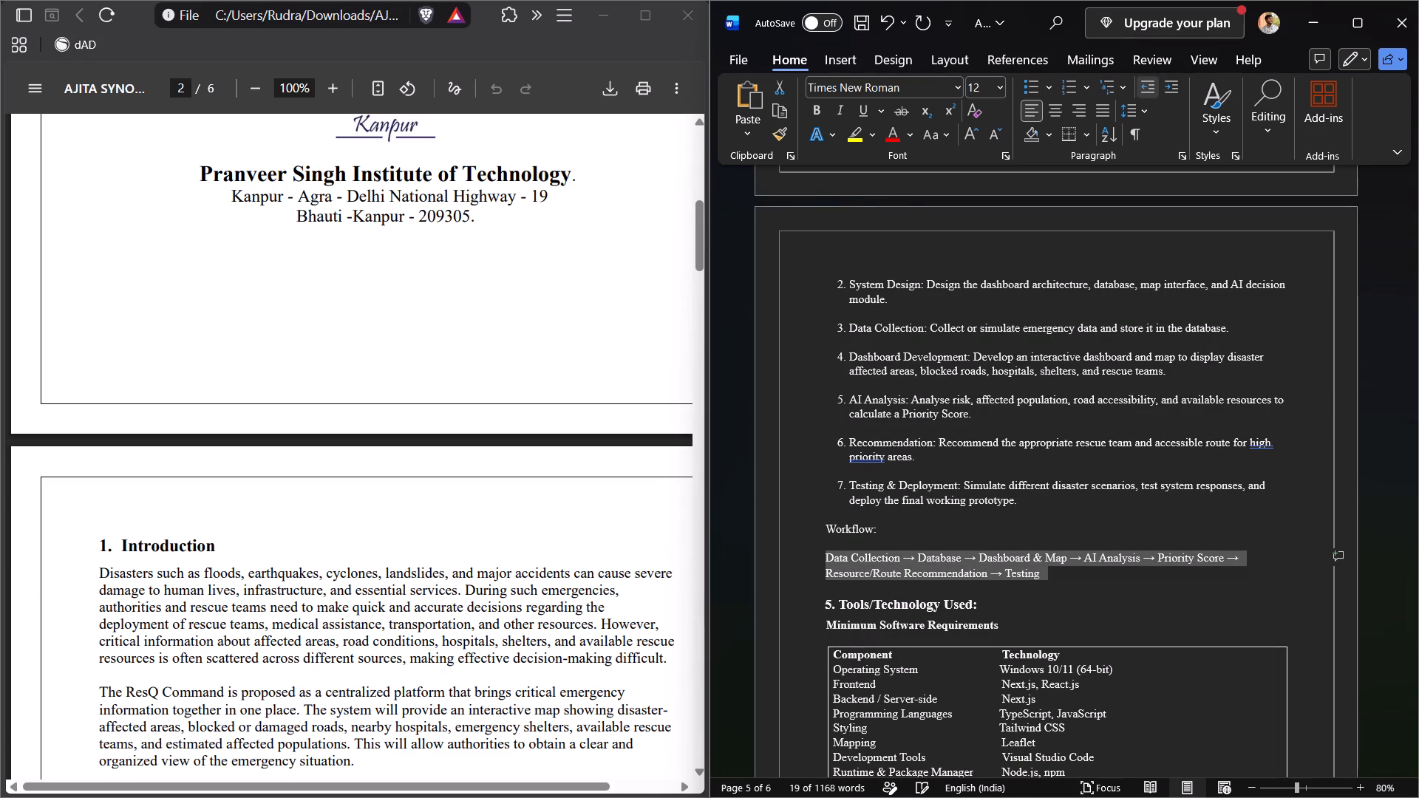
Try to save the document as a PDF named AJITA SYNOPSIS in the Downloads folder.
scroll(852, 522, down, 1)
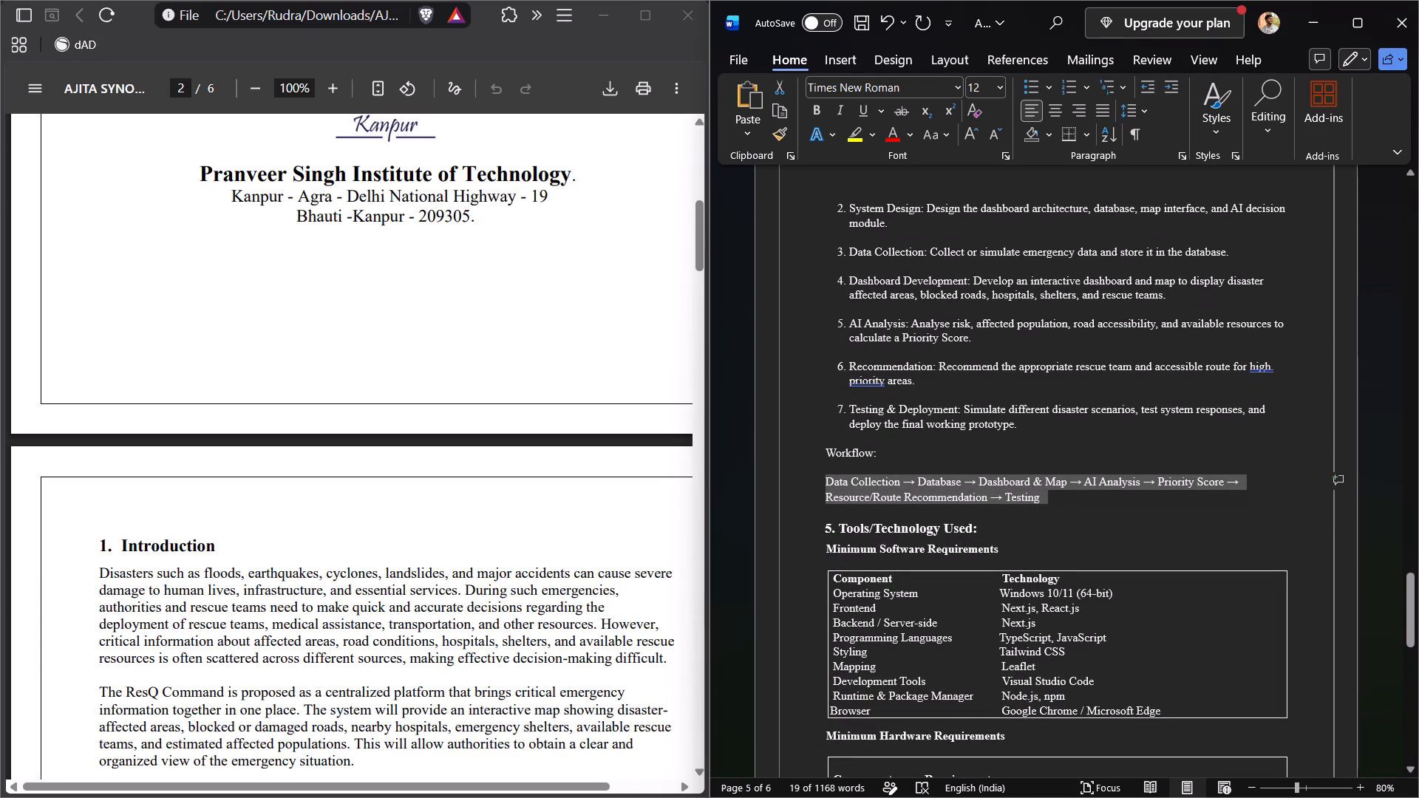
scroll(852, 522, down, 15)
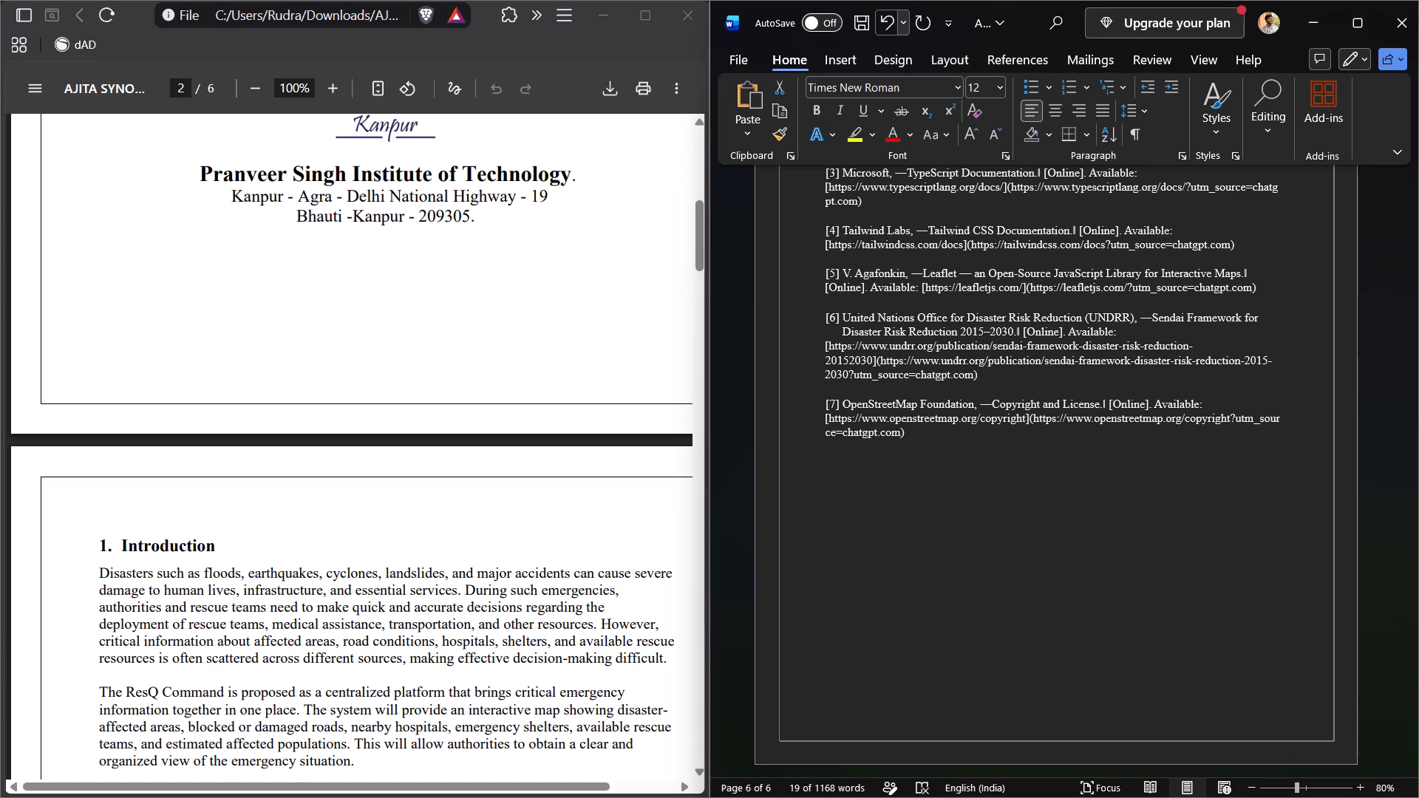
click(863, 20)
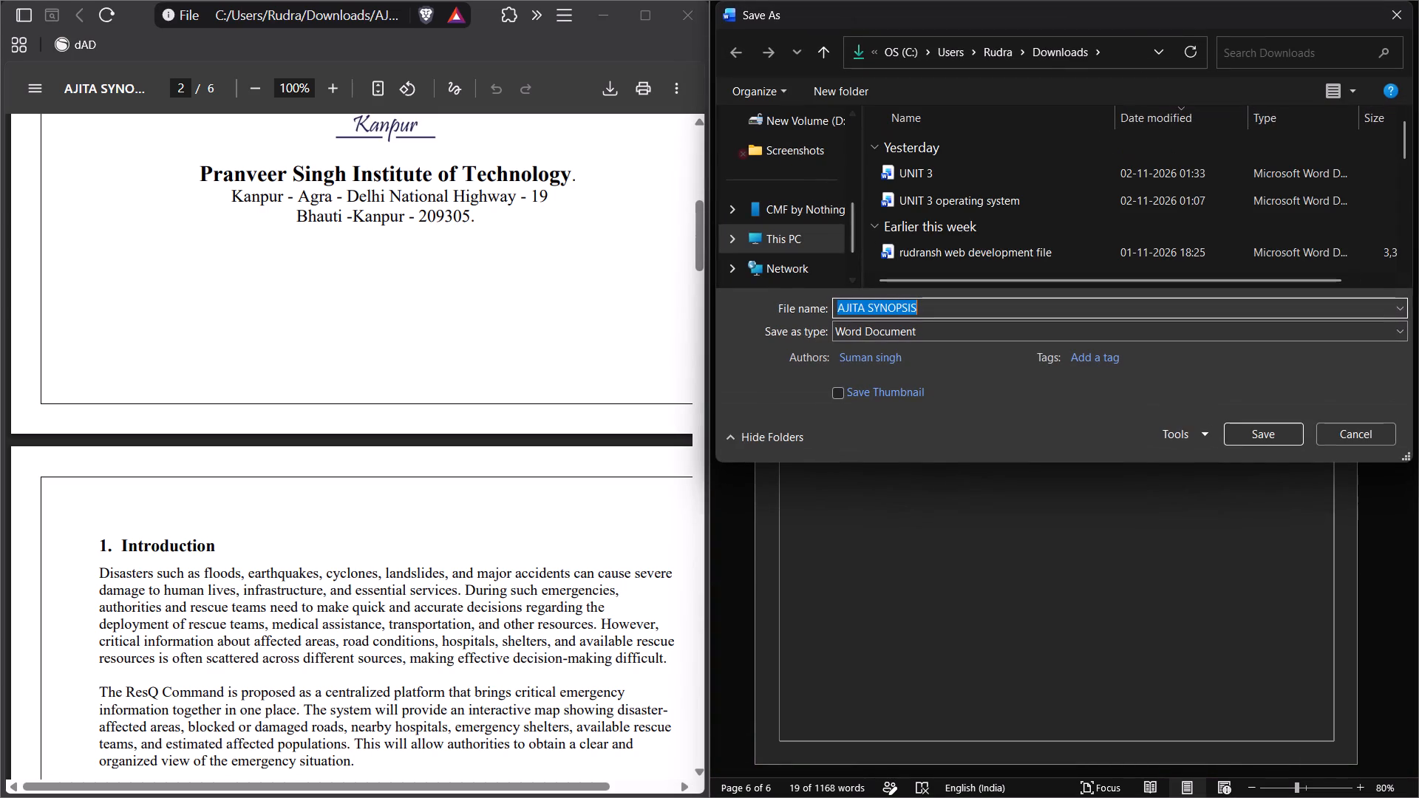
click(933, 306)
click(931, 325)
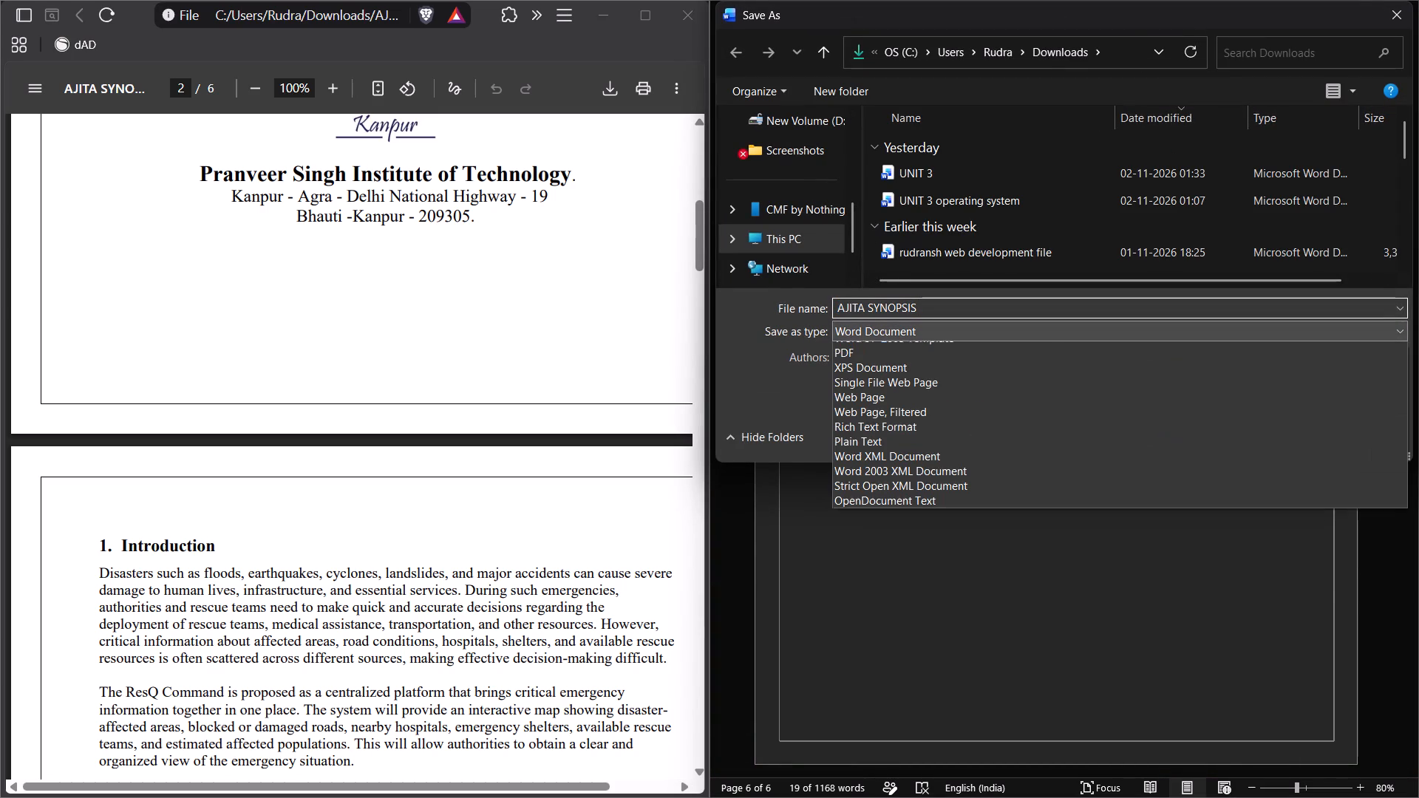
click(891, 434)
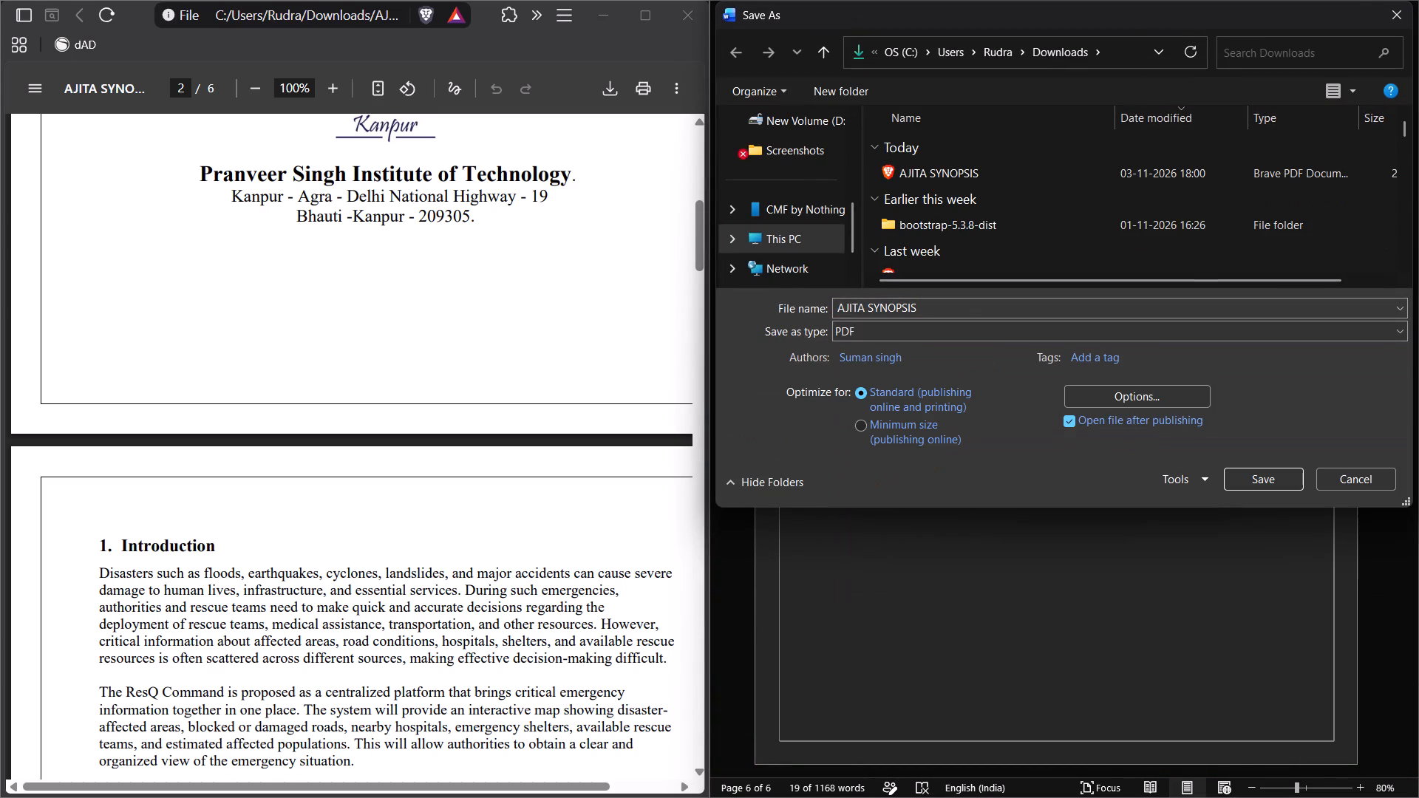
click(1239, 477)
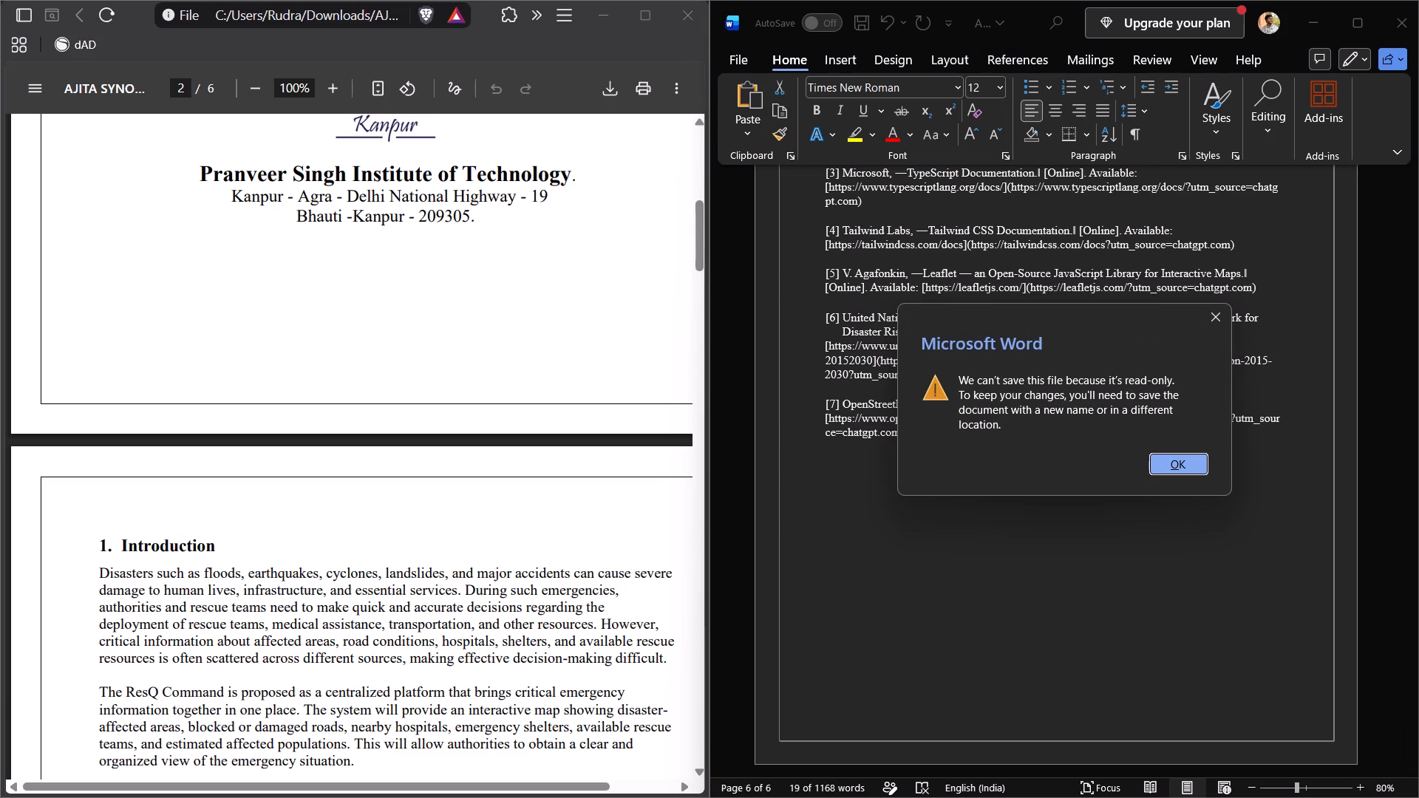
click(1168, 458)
Turn on AutoSave by uploading the document to the personal OneDrive.
click(820, 24)
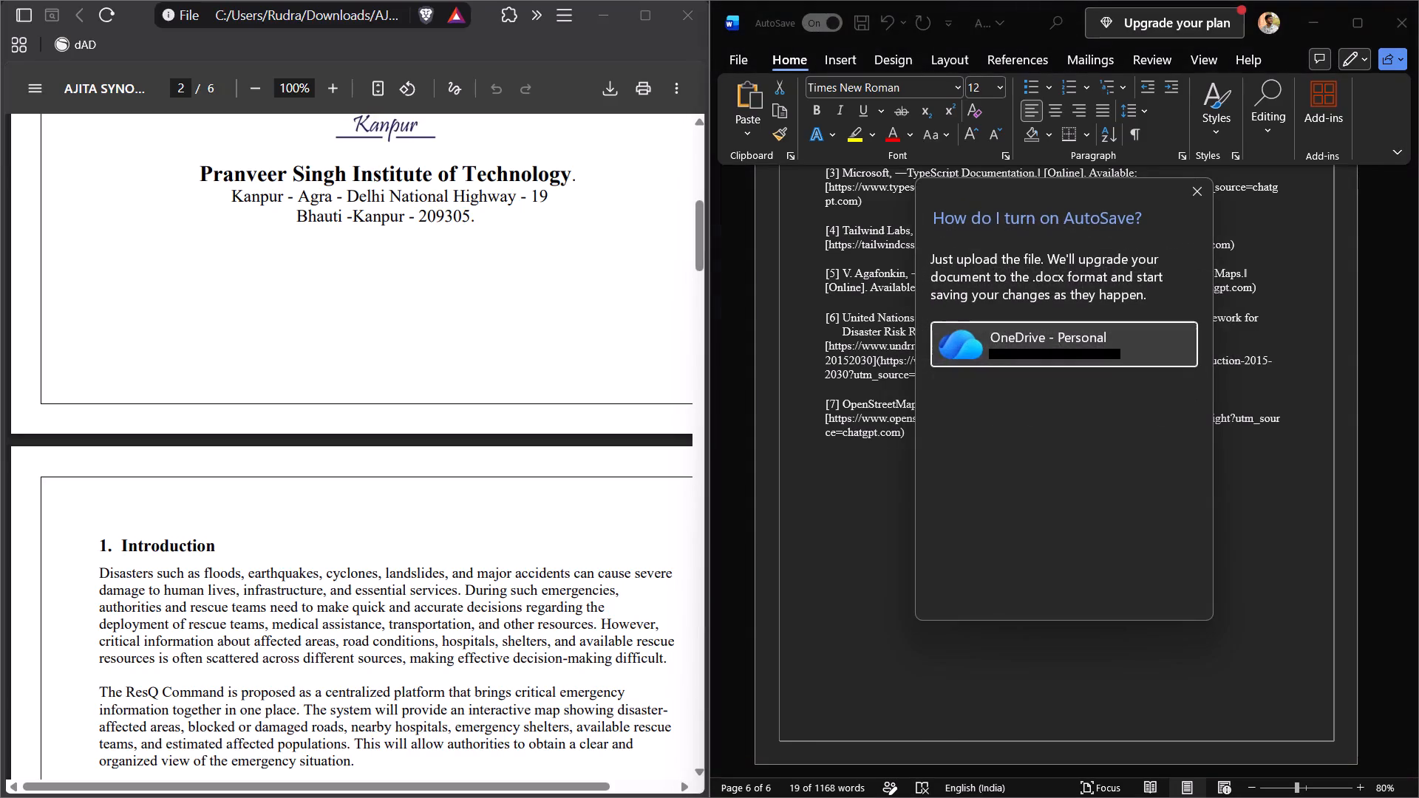
click(1008, 335)
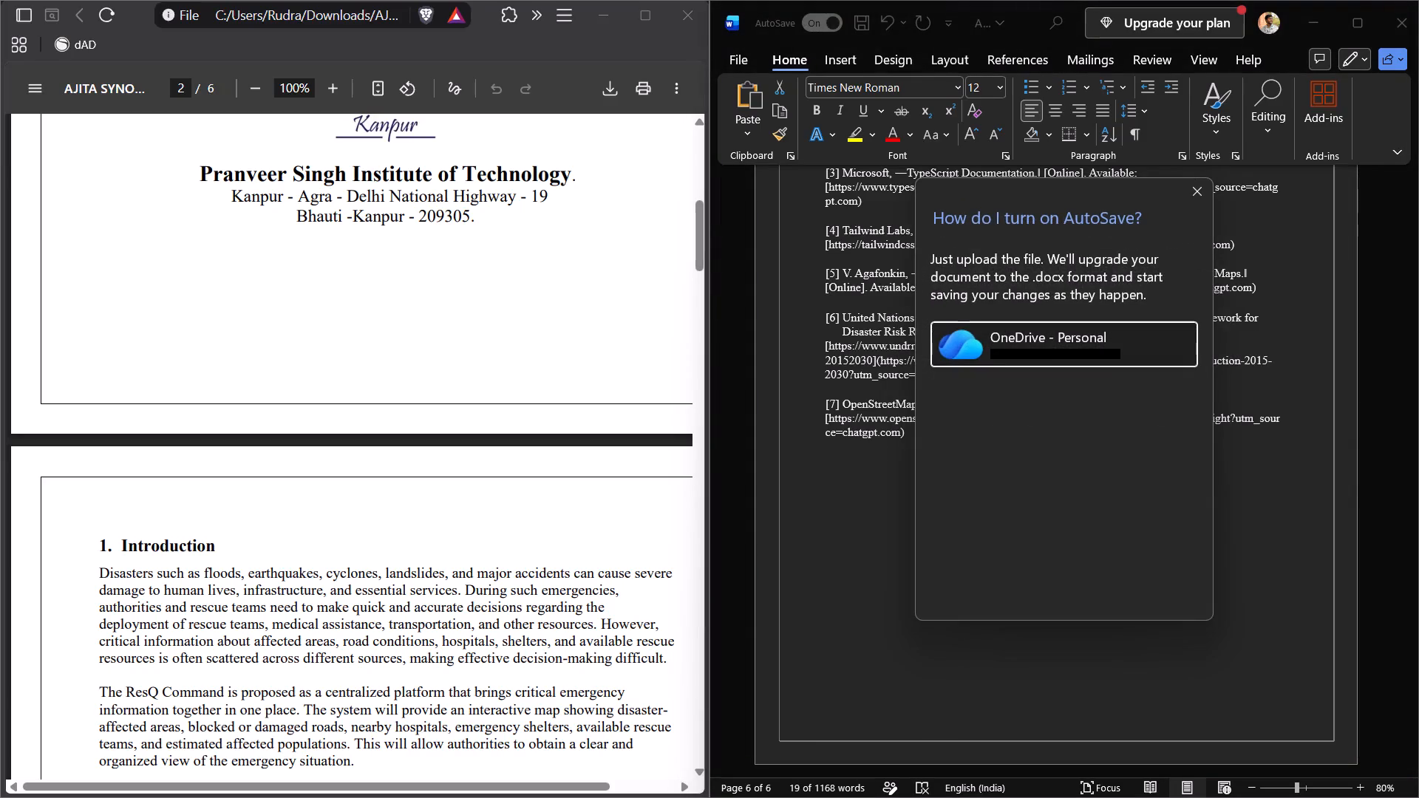
click(996, 352)
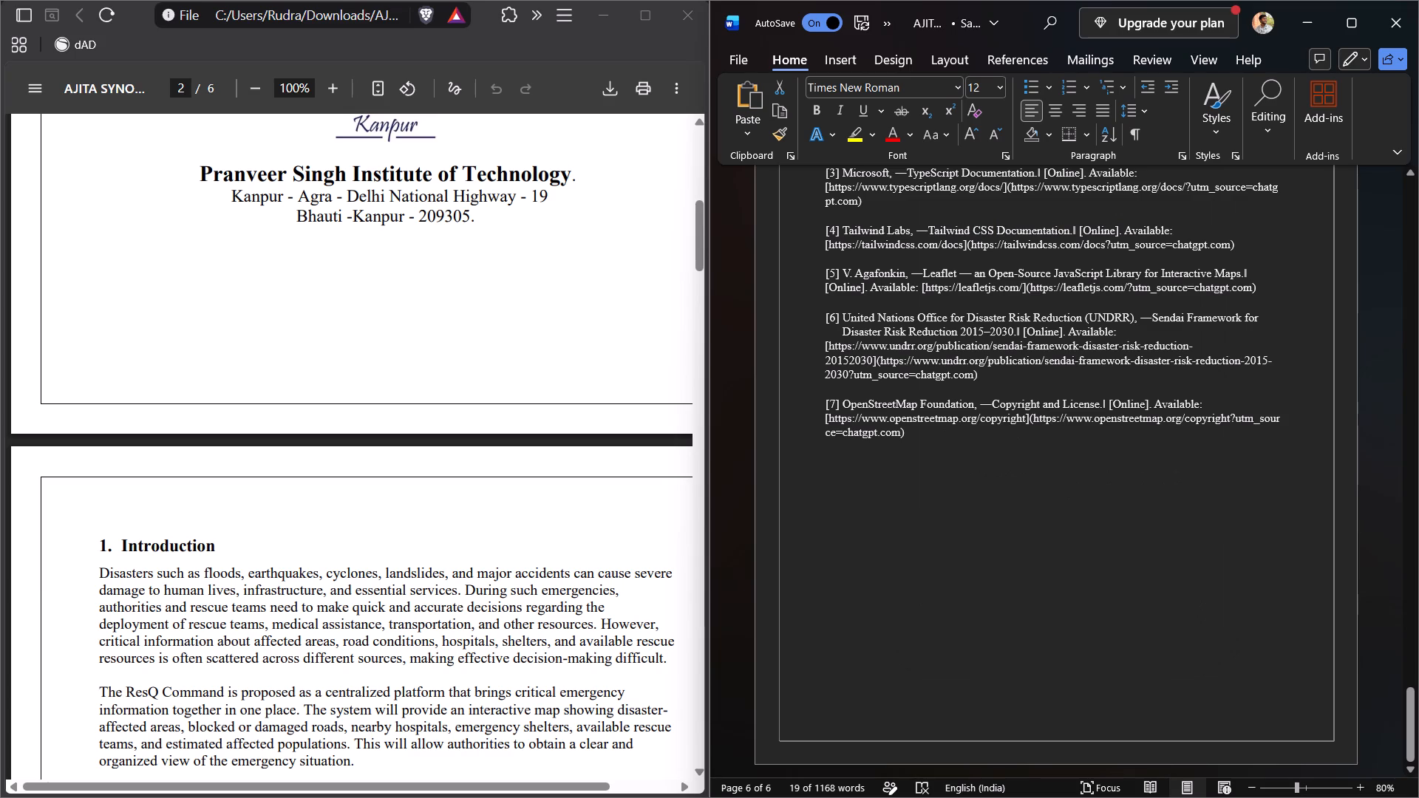
click(857, 27)
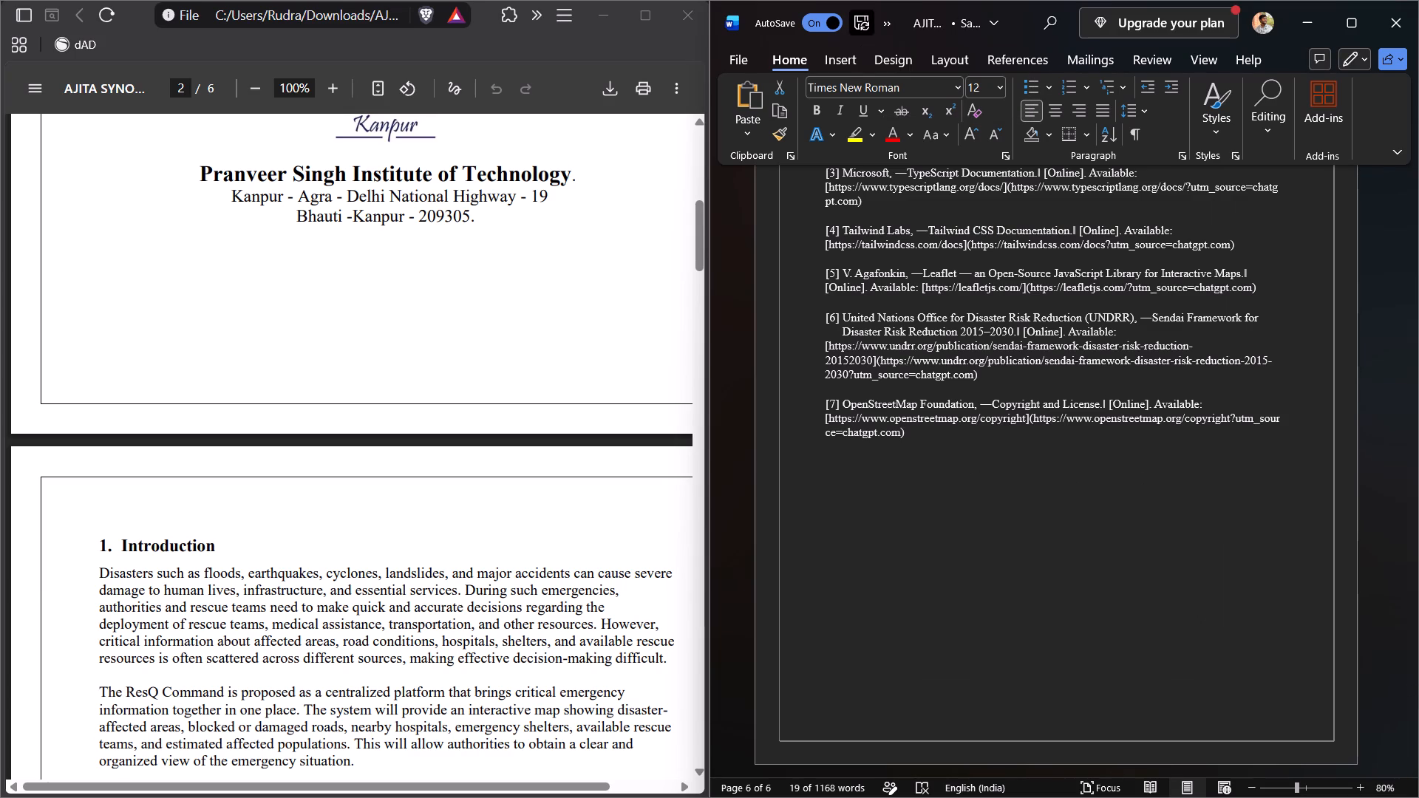
Save a copy of the document in PDF format to the Downloads folder under the name AJITA SYNOPSIS.
click(735, 58)
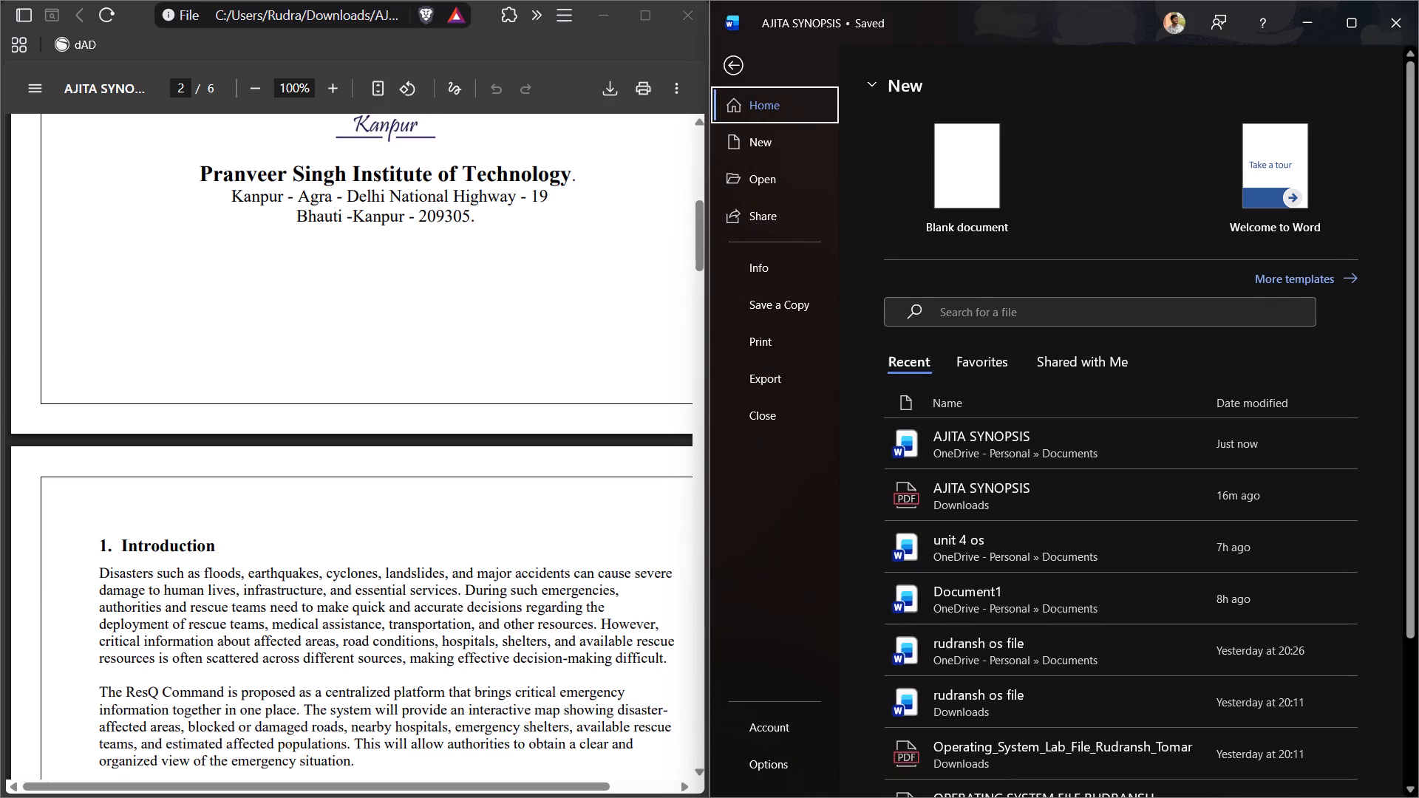
click(761, 307)
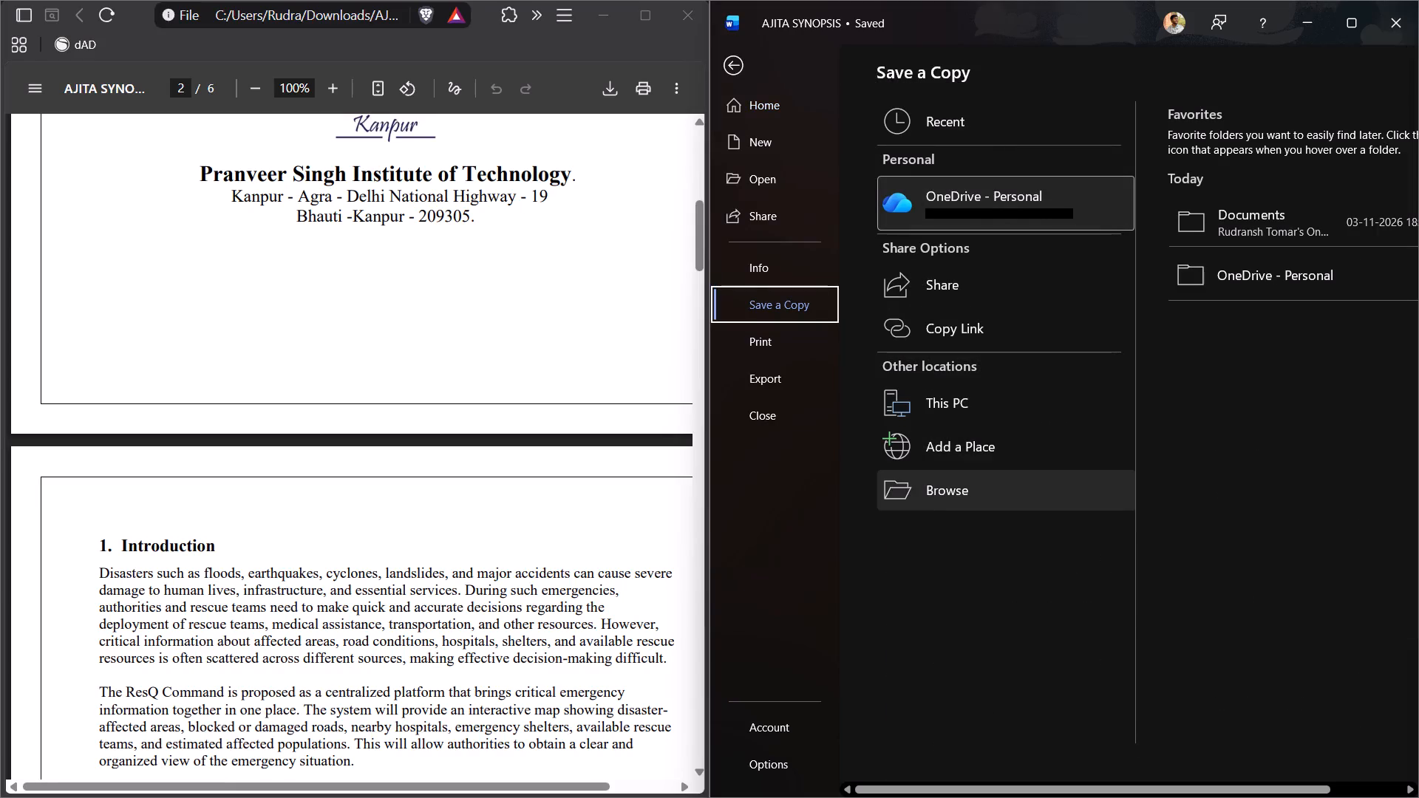
click(937, 418)
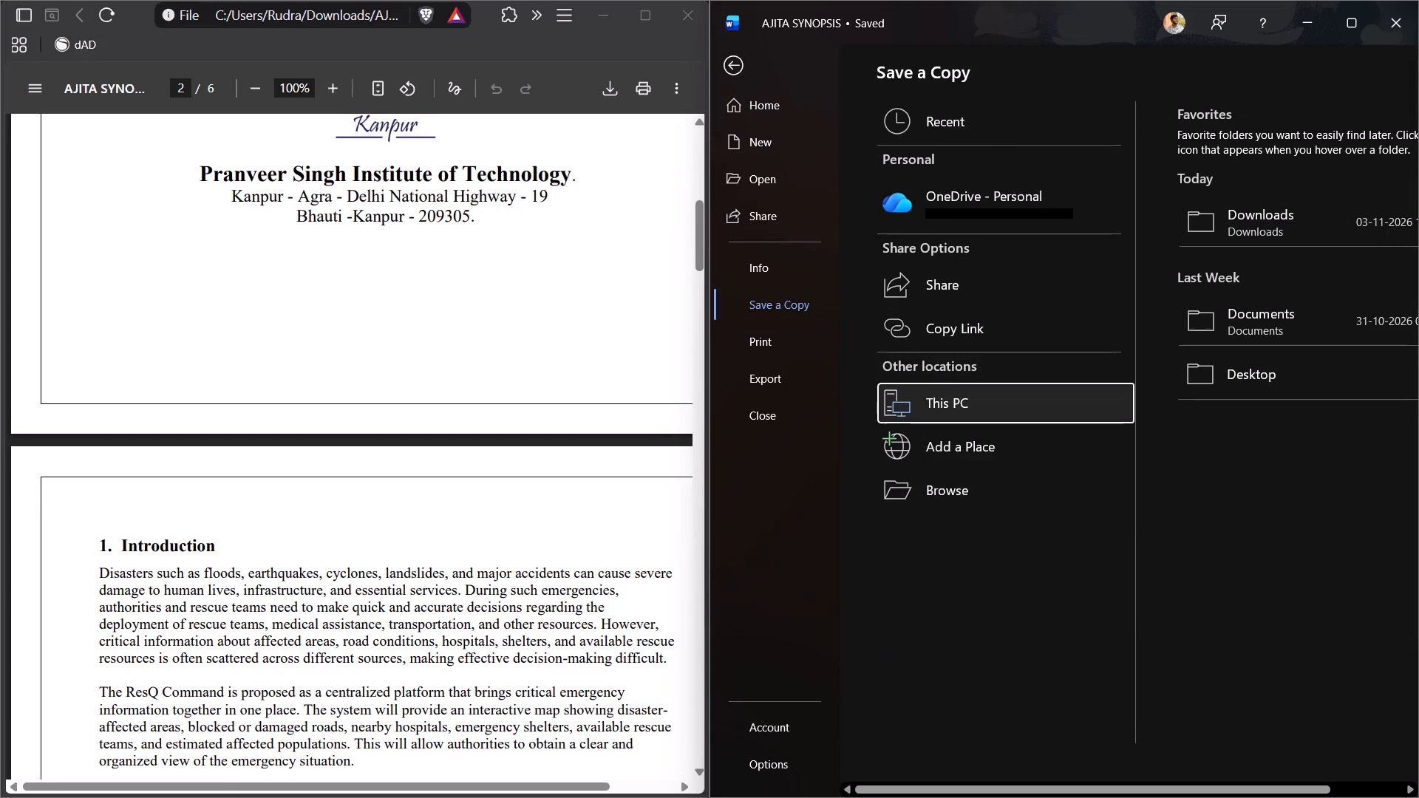
click(933, 487)
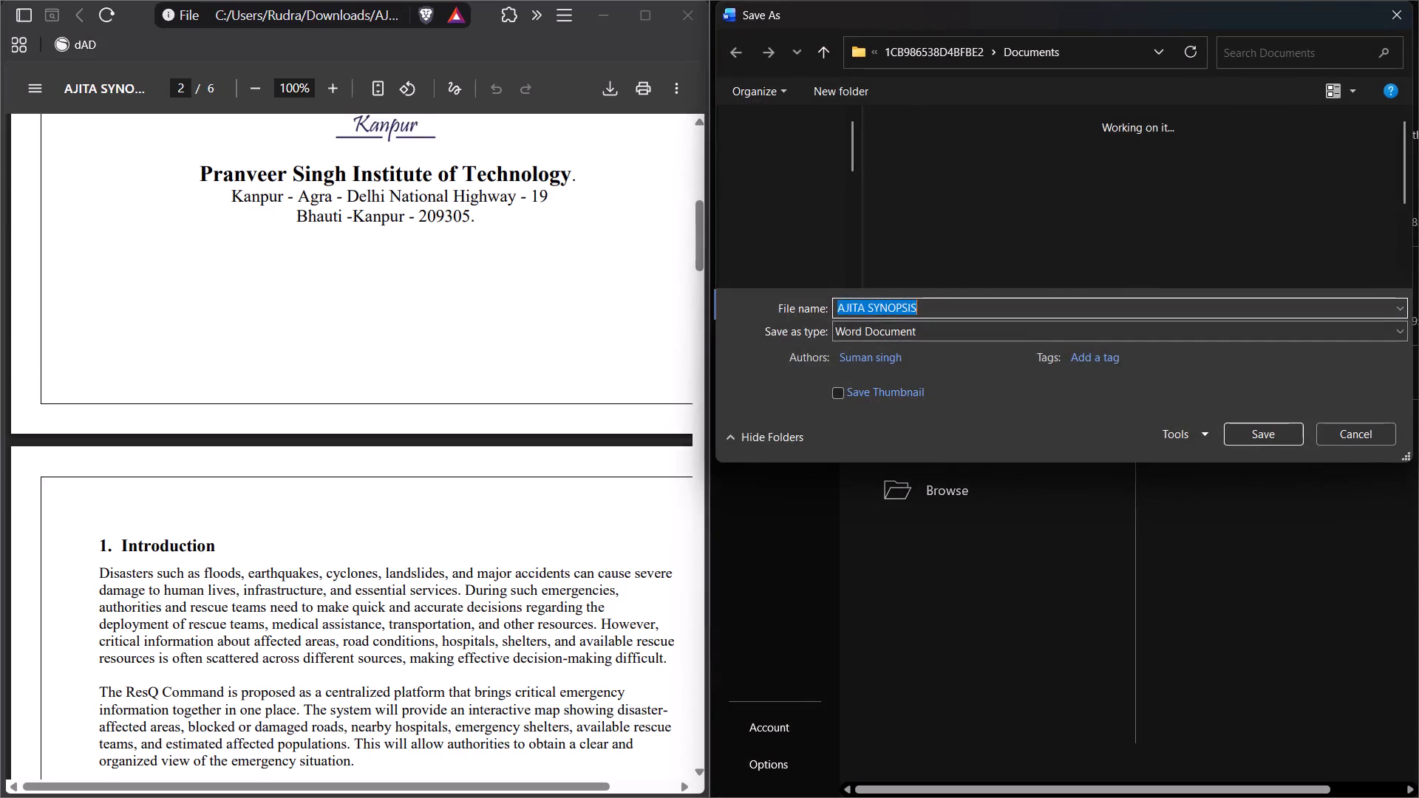
click(1132, 322)
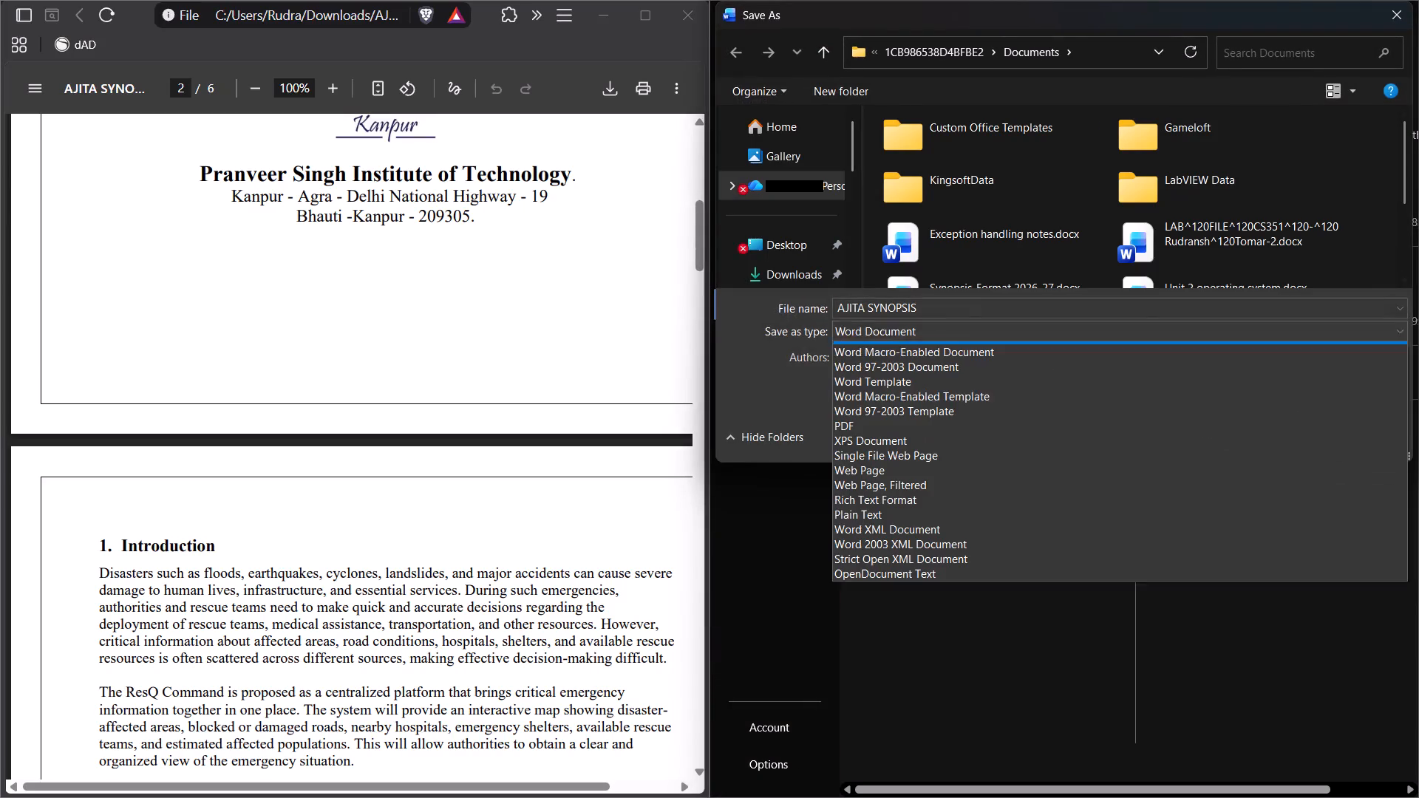
click(897, 438)
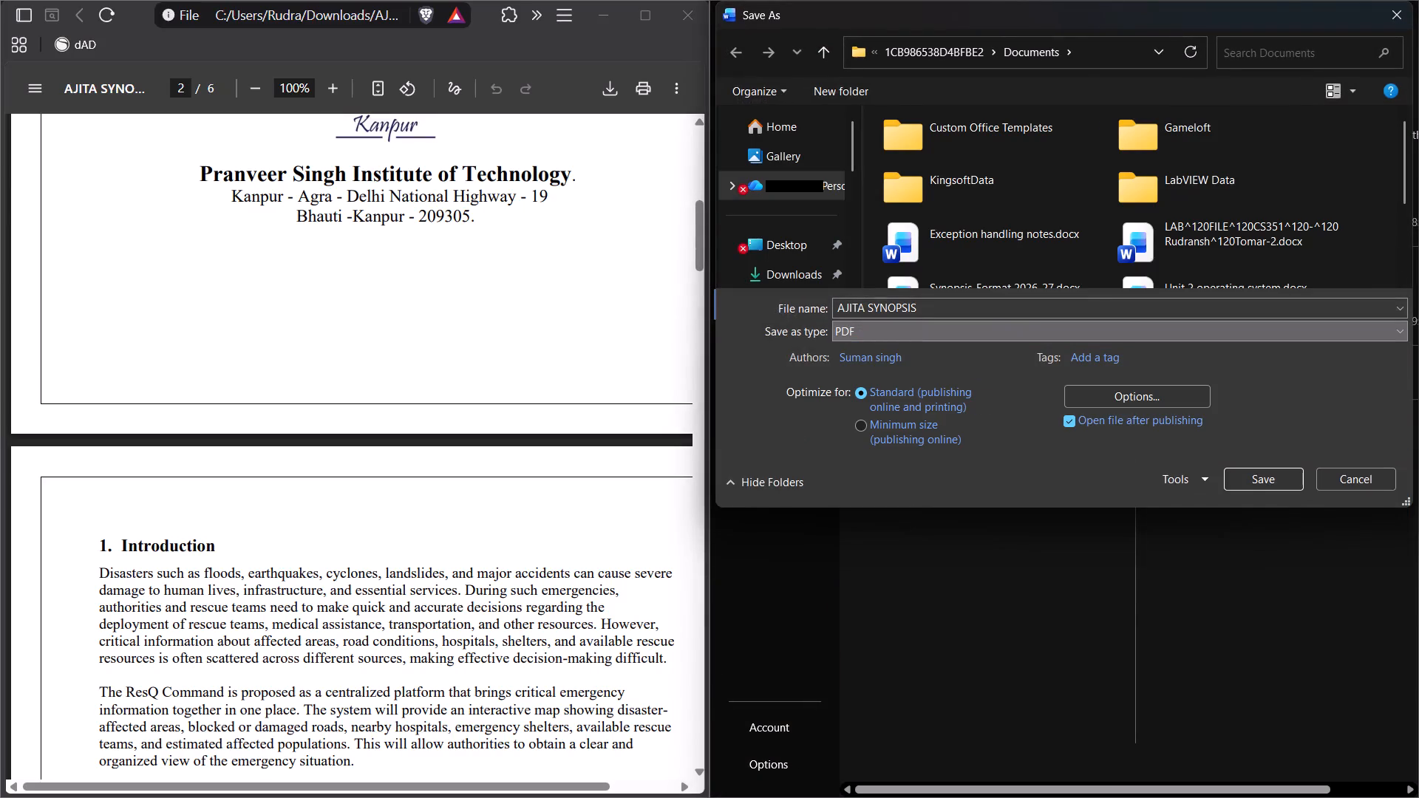
click(774, 265)
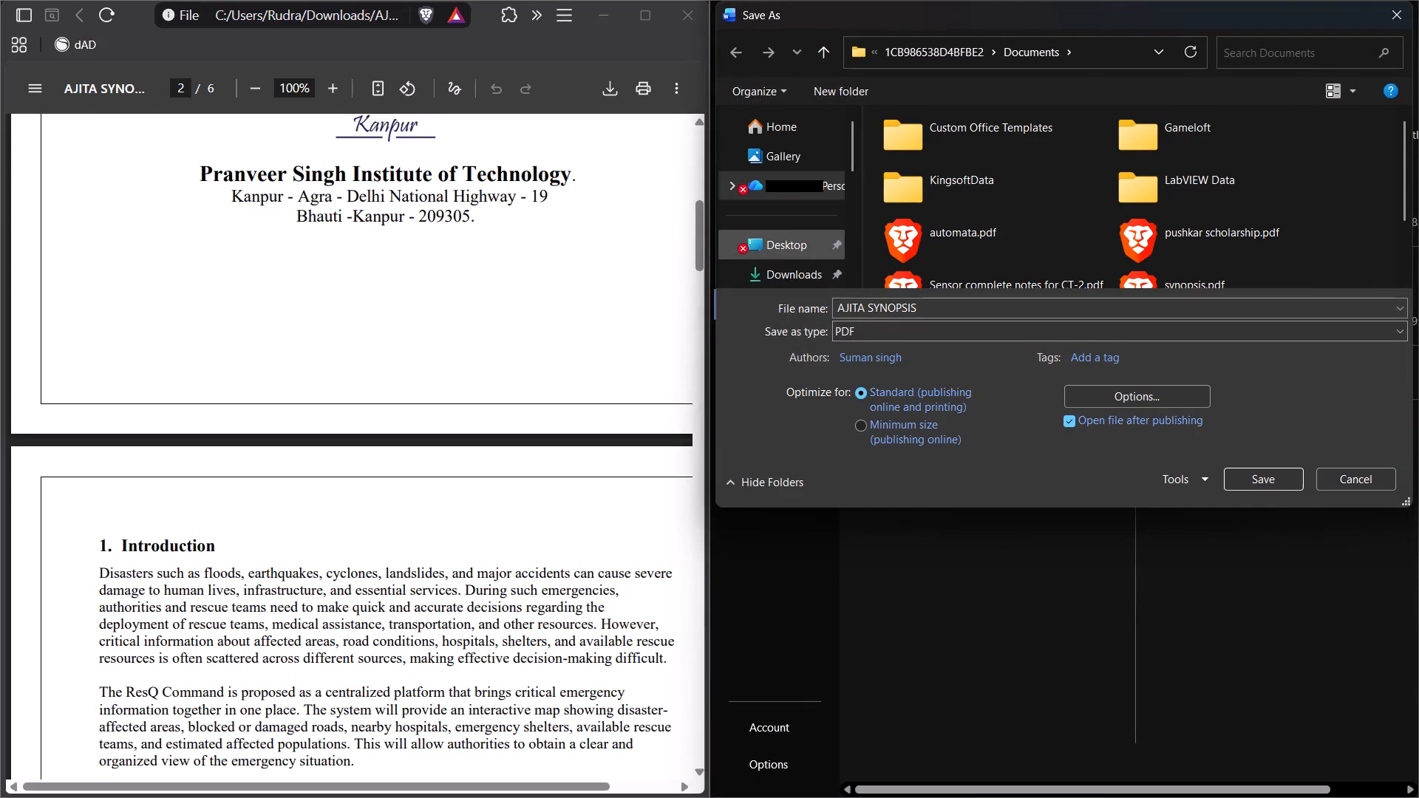
click(794, 271)
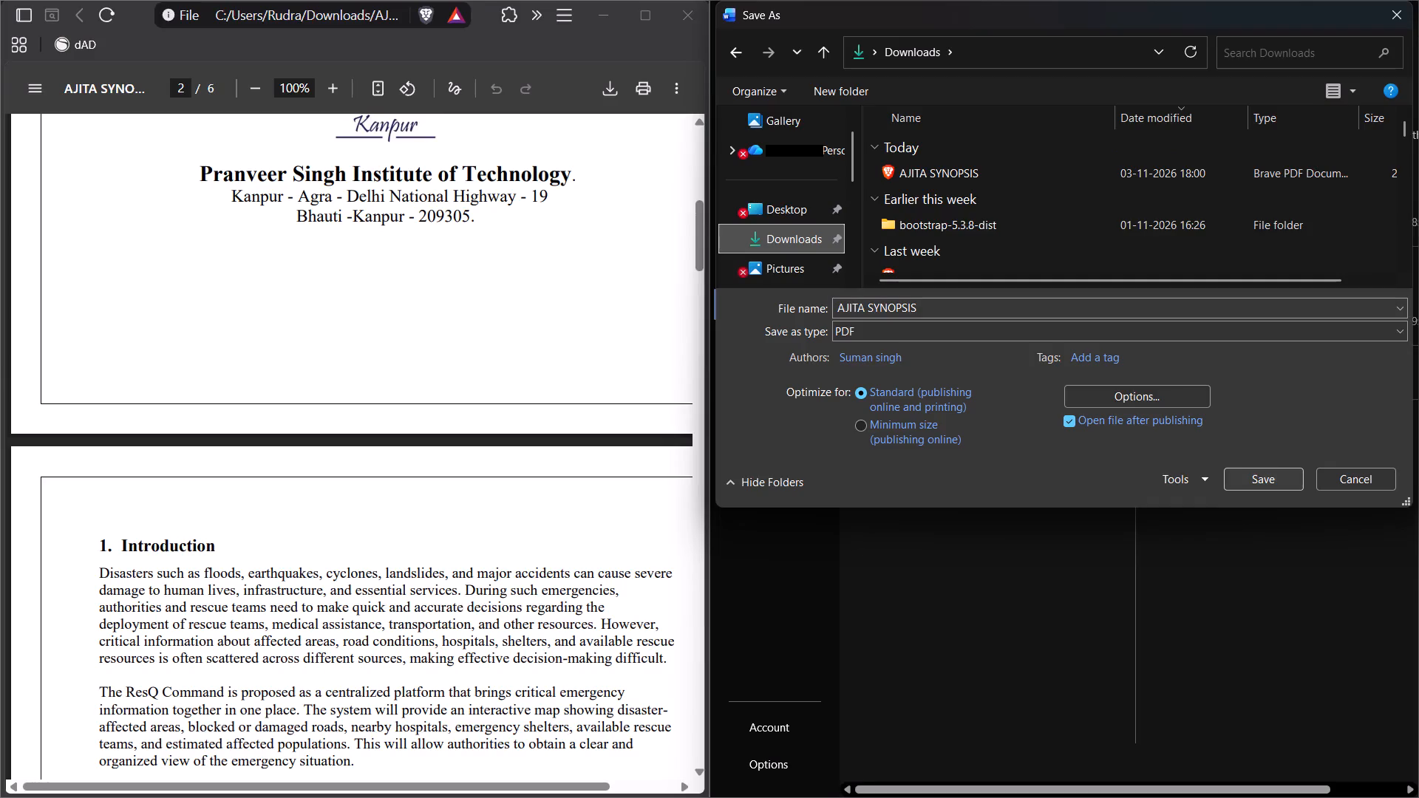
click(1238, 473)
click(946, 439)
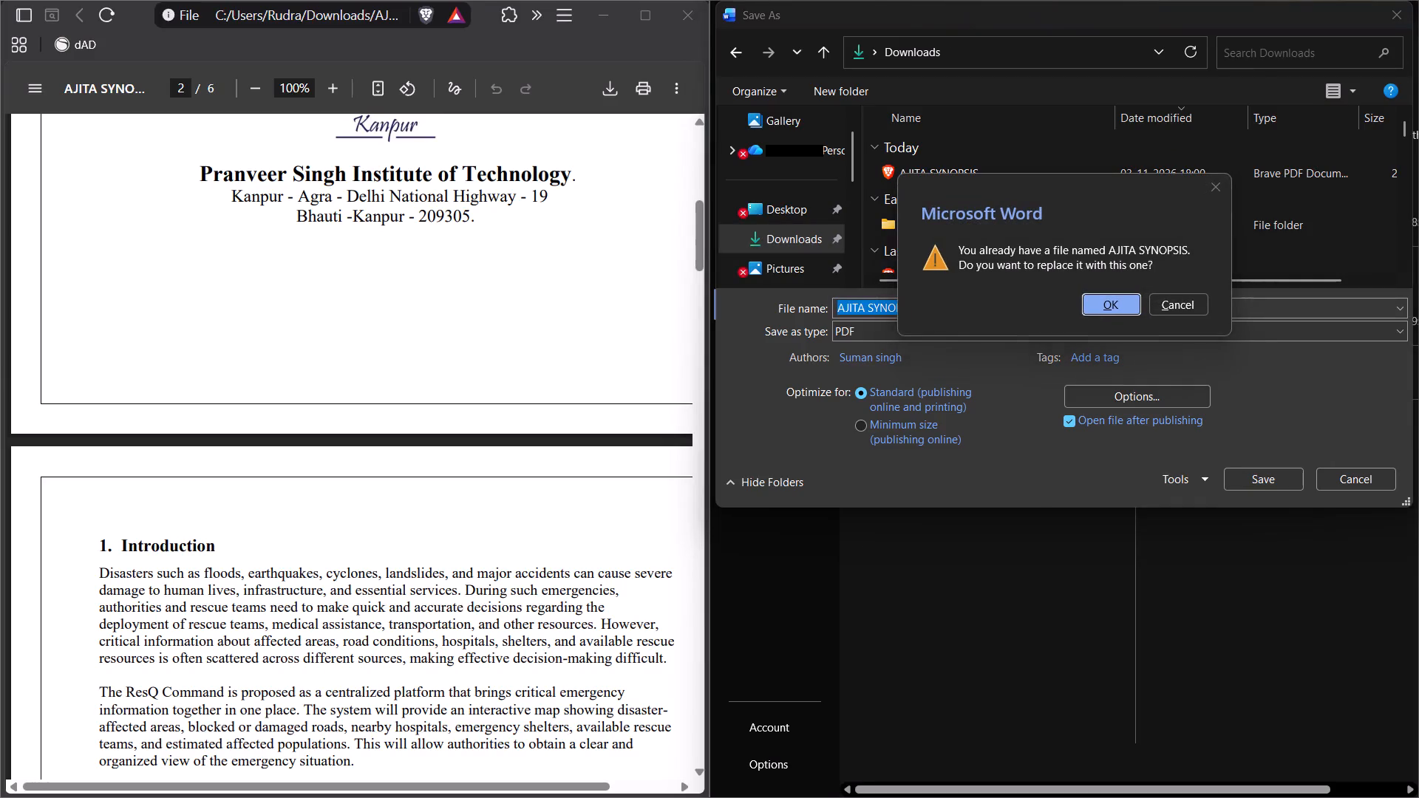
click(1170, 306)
Save the document as a PDF in the Downloads folder under the new name AJITA PROJECT SYNOPSIS.
click(1003, 316)
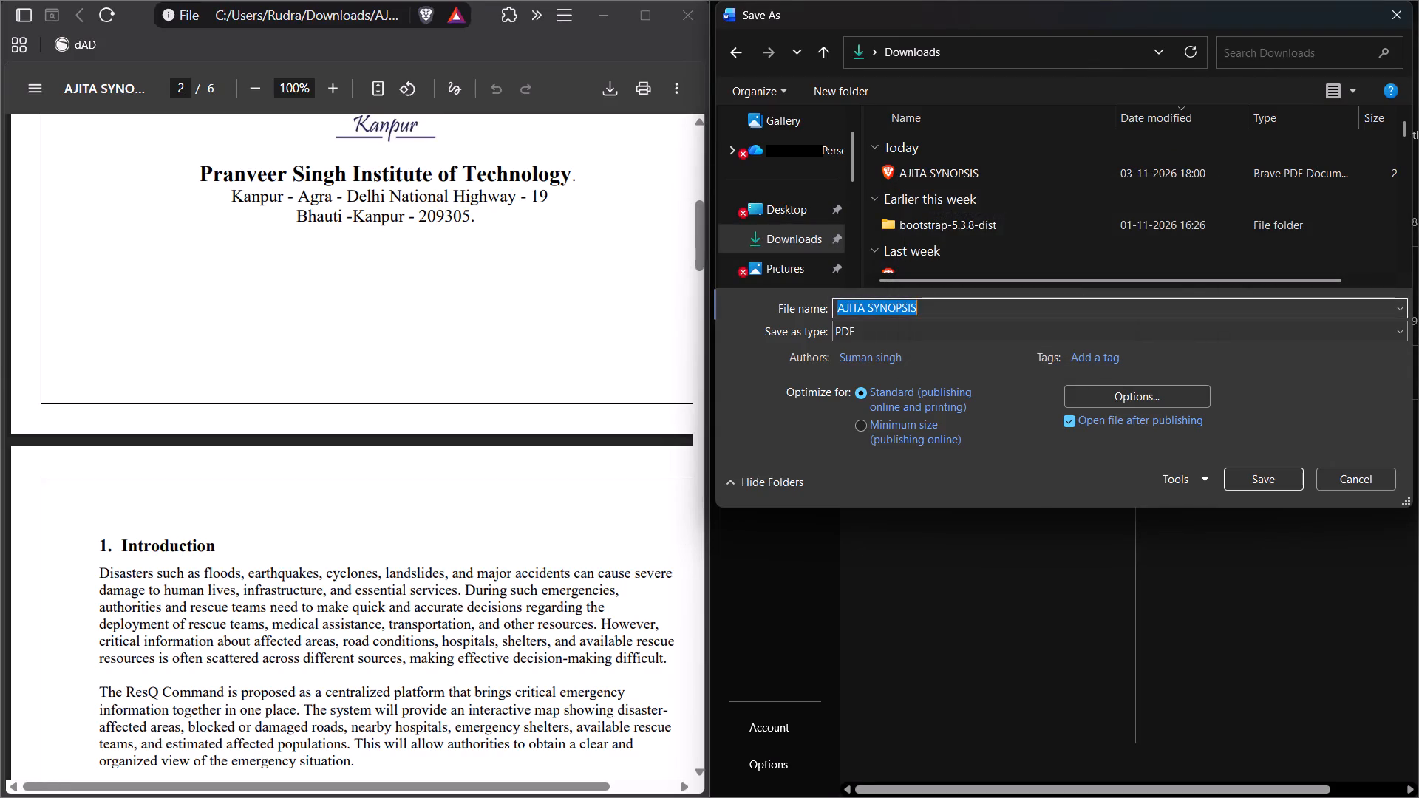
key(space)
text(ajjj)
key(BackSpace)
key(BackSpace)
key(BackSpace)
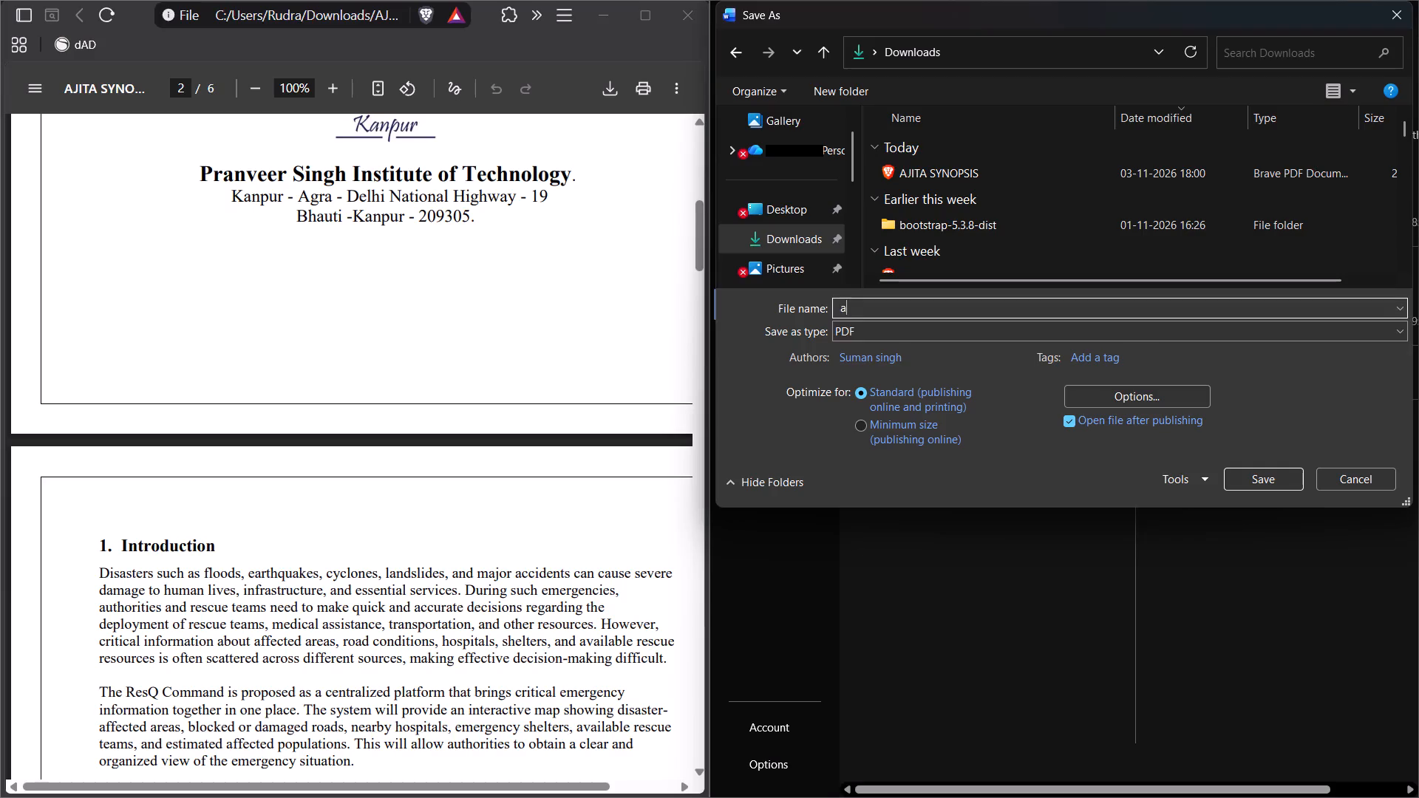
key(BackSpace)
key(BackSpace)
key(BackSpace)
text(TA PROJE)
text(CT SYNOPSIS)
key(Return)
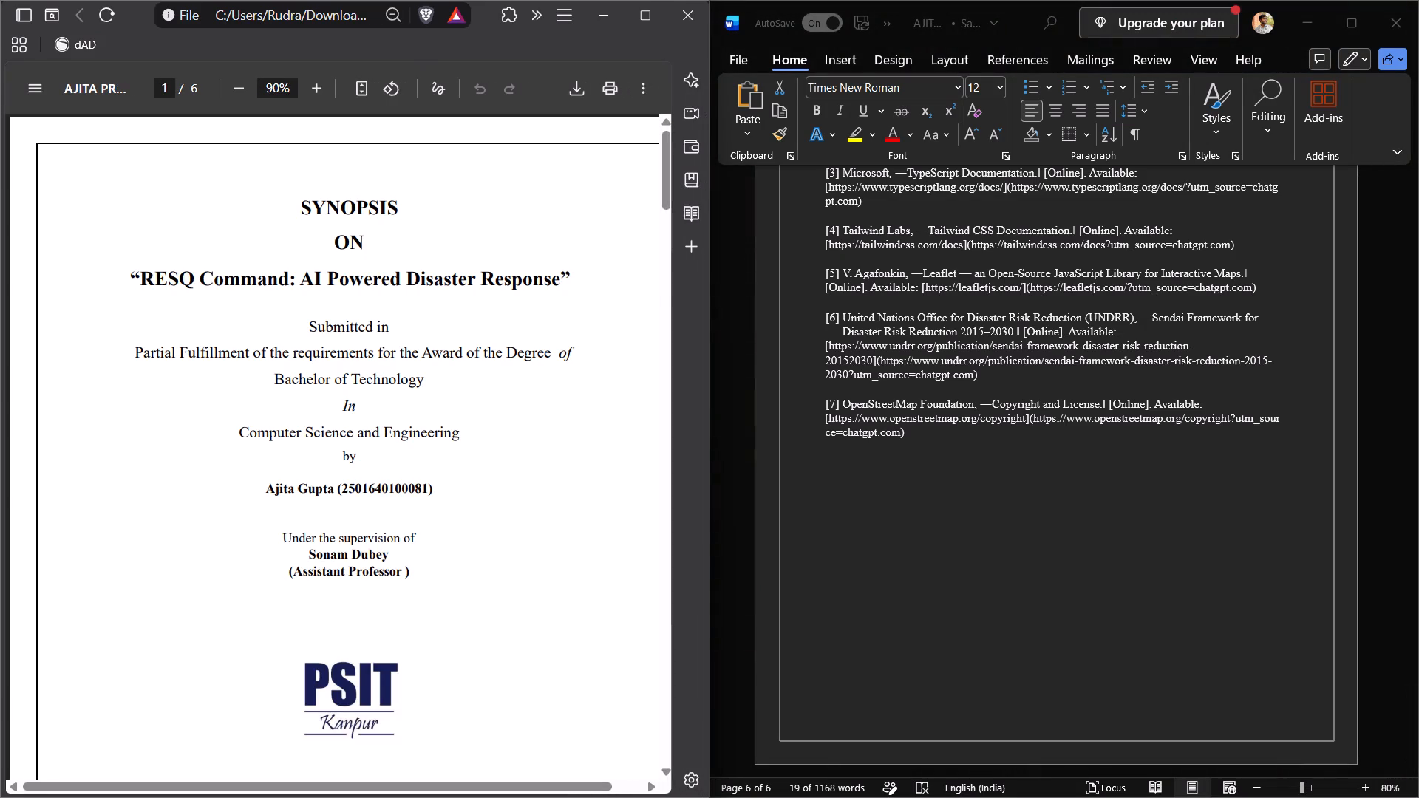
Close the synopsis document in Word and the browser window showing the exported PDF.
click(1397, 16)
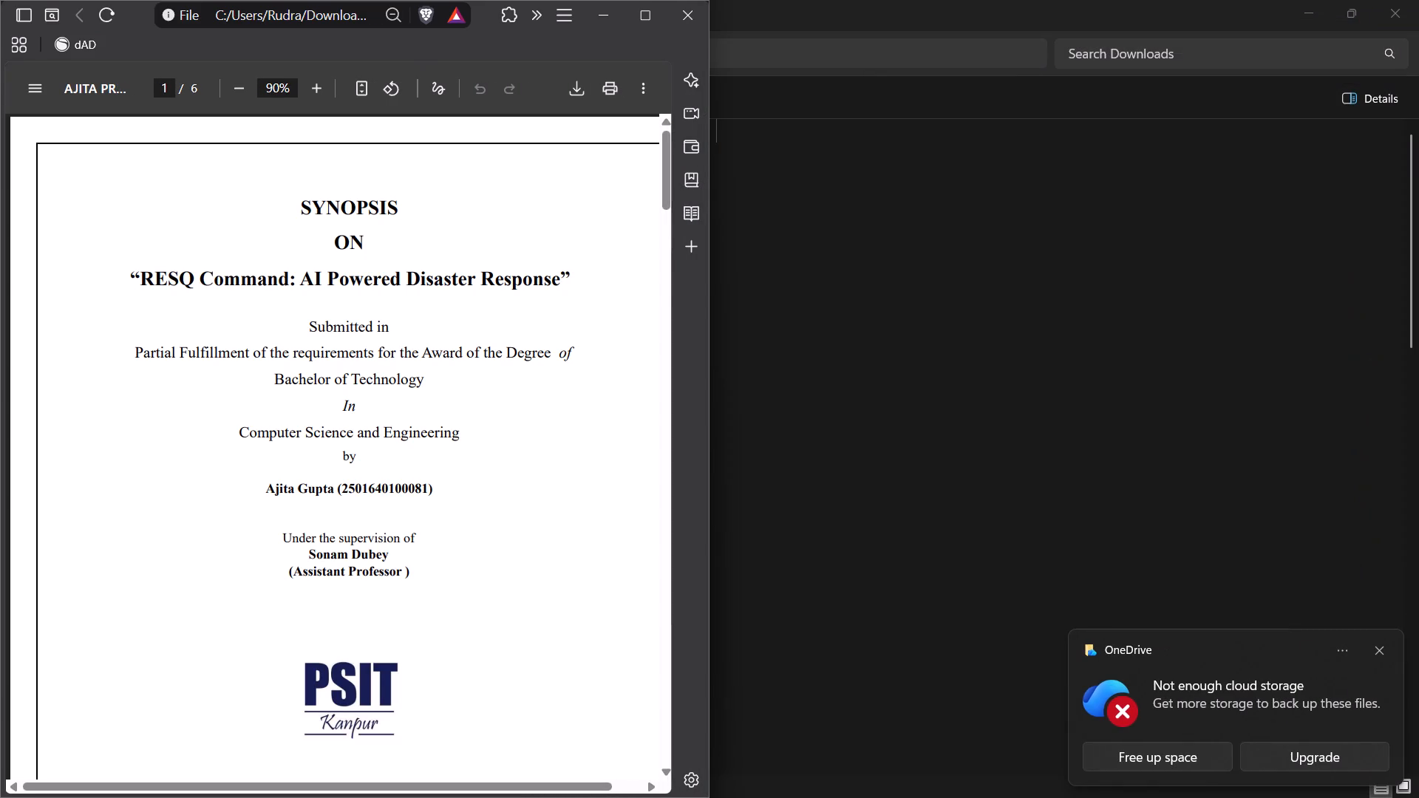
click(677, 15)
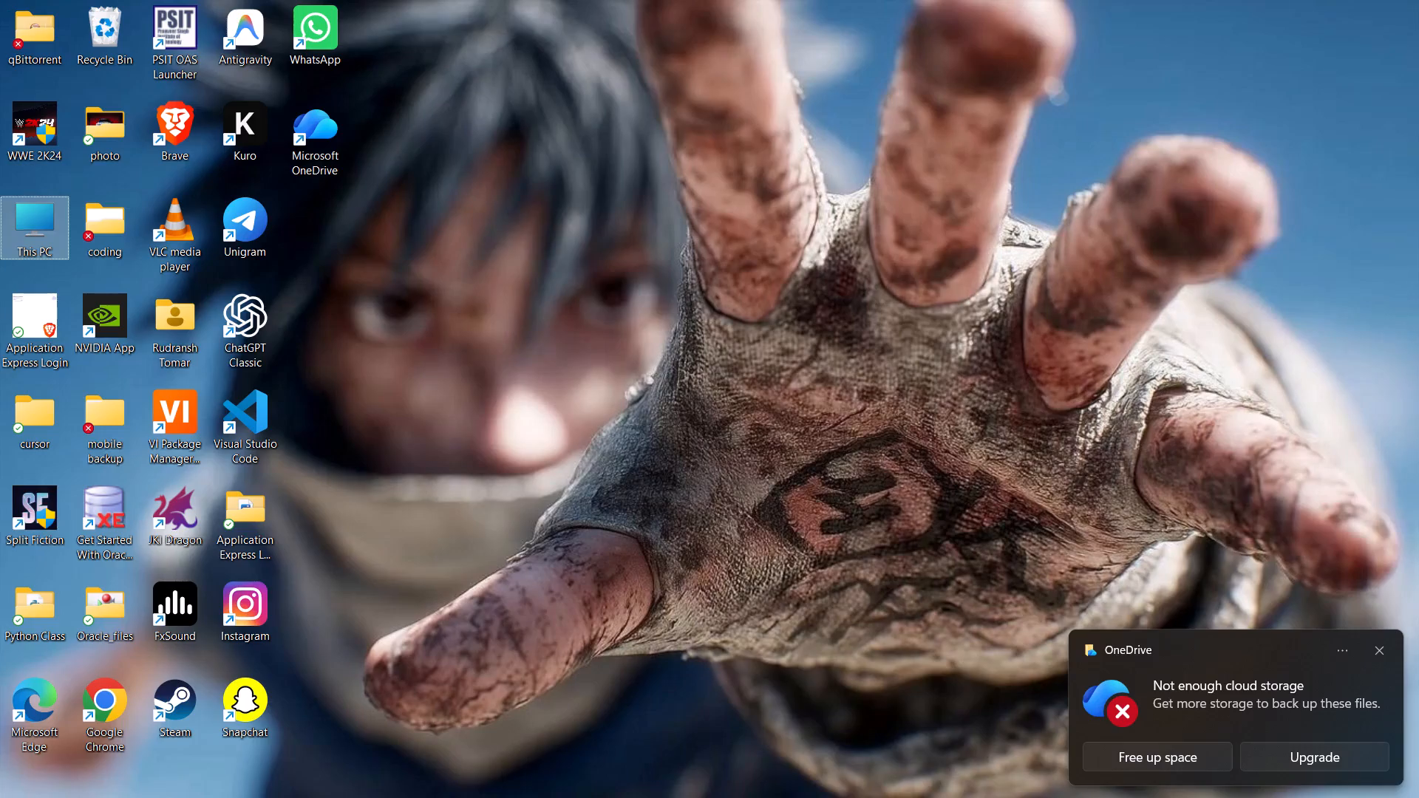